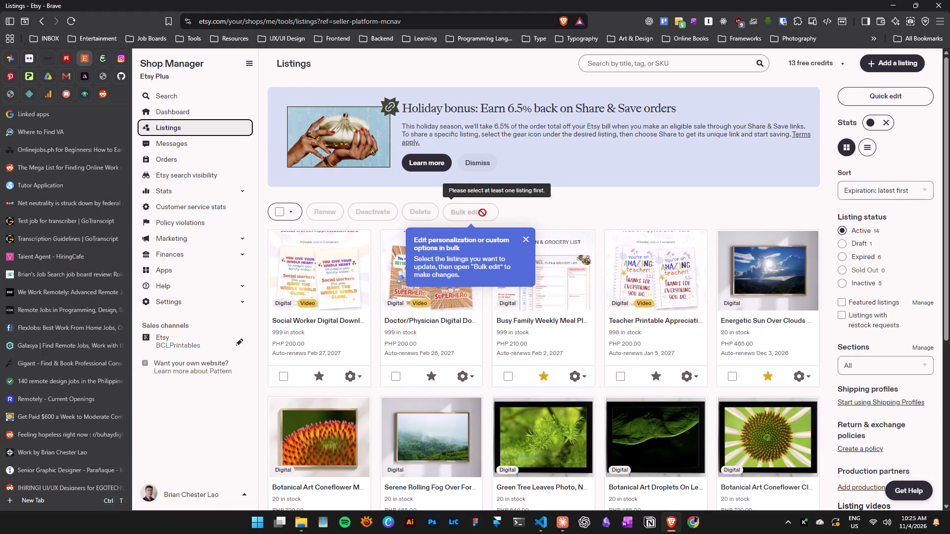
Open the Social Worker appreciation card listing and add all AI-suggested attributes, filling the width with 2.5 inches.
click(315, 293)
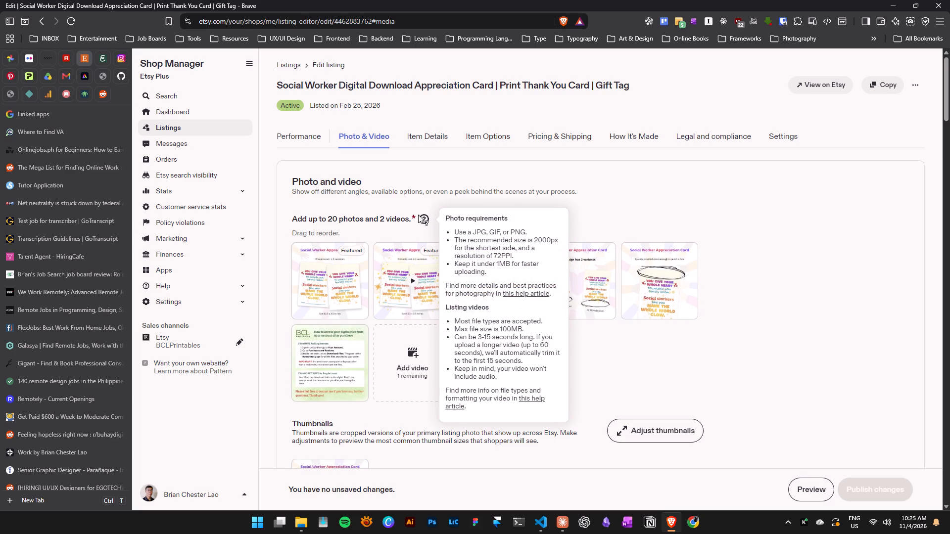
click(437, 83)
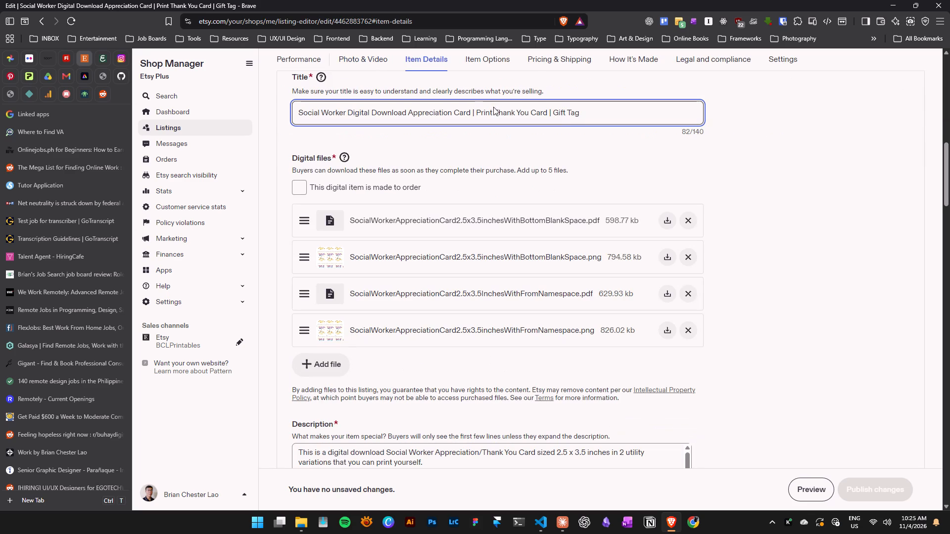
click(603, 112)
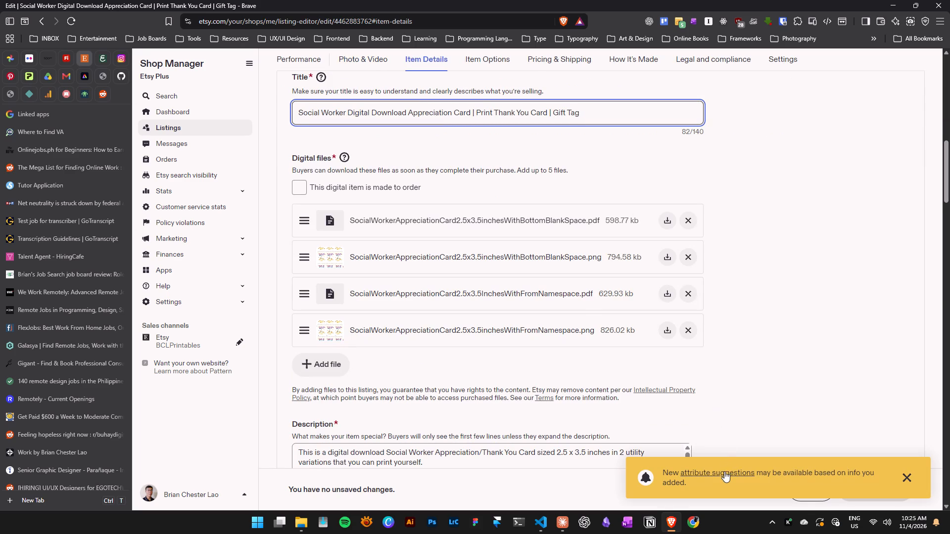
click(724, 471)
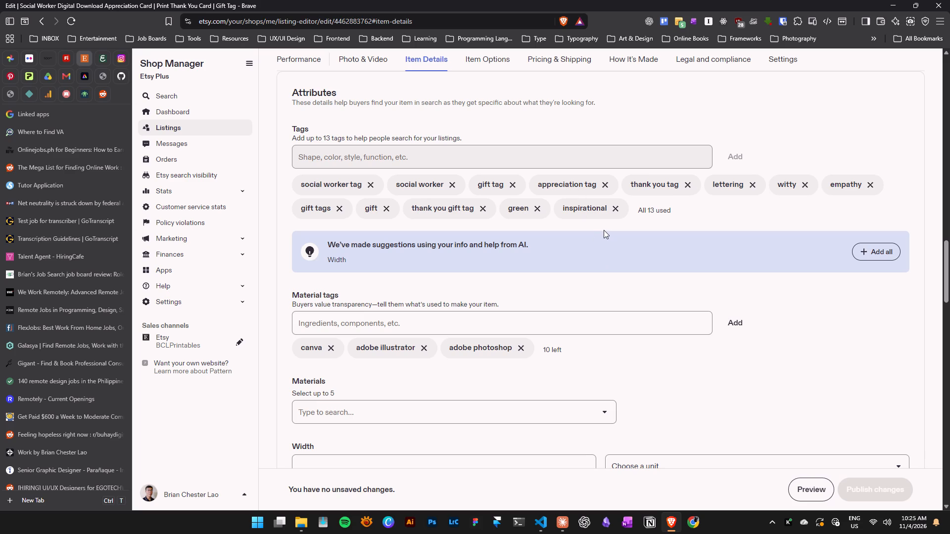
click(883, 253)
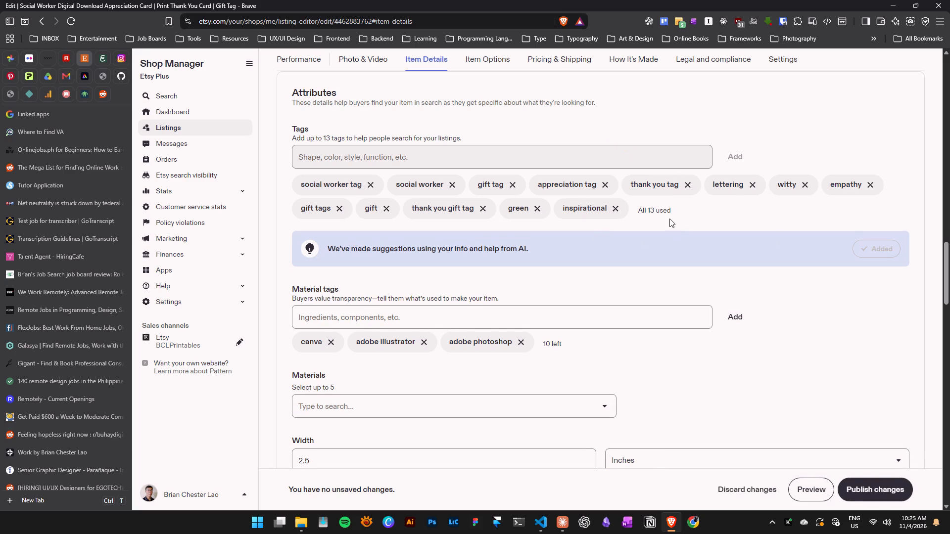
Remove all 13 search tags from the listing's attributes and publish the changes.
scroll(646, 233, up, 2)
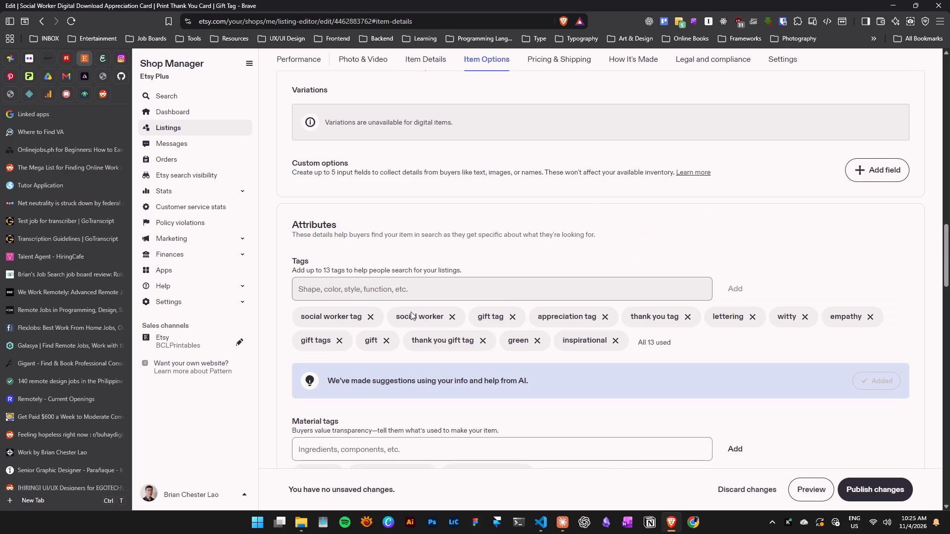
click(374, 313)
click(359, 319)
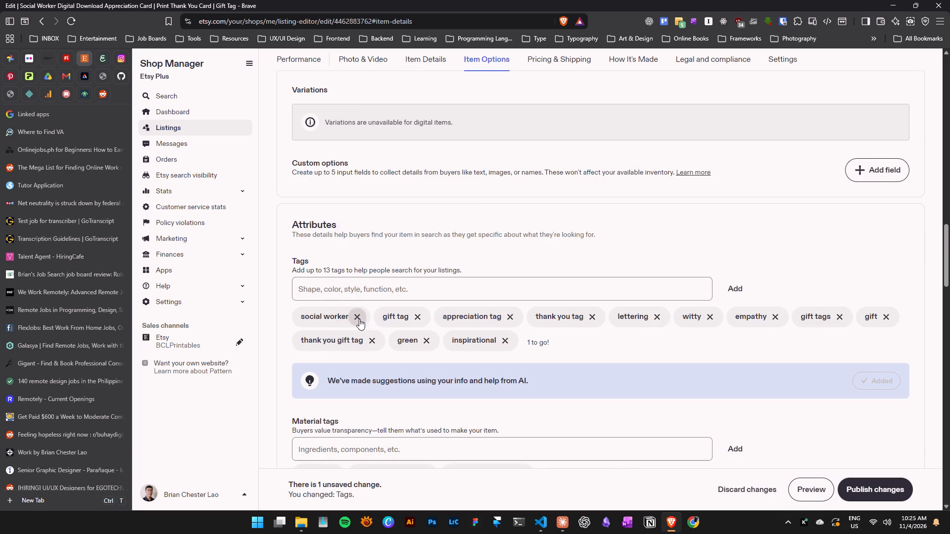
click(337, 316)
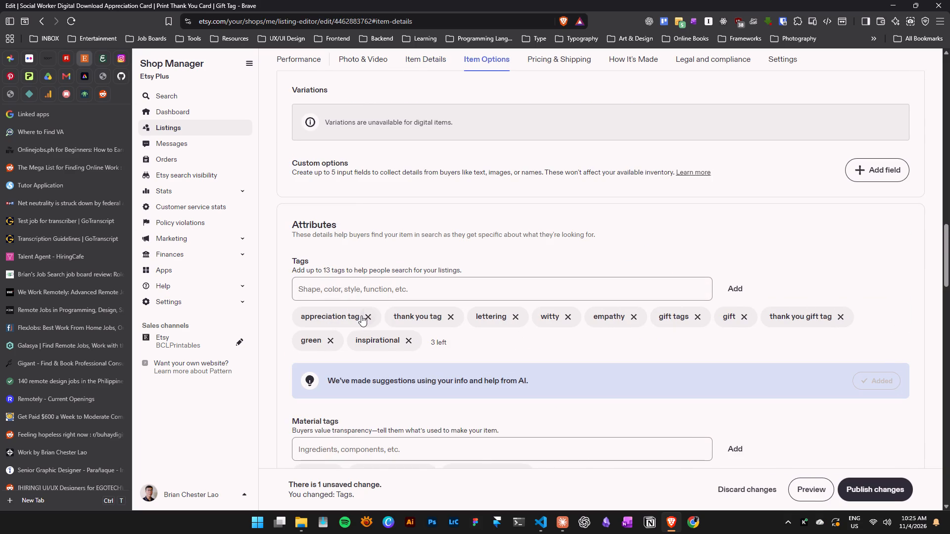
click(361, 315)
click(358, 320)
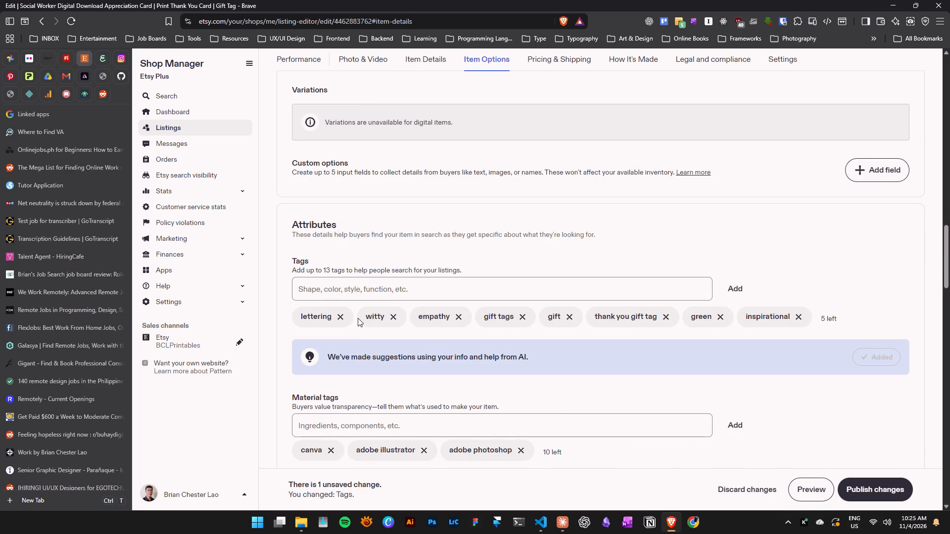
click(341, 319)
click(331, 316)
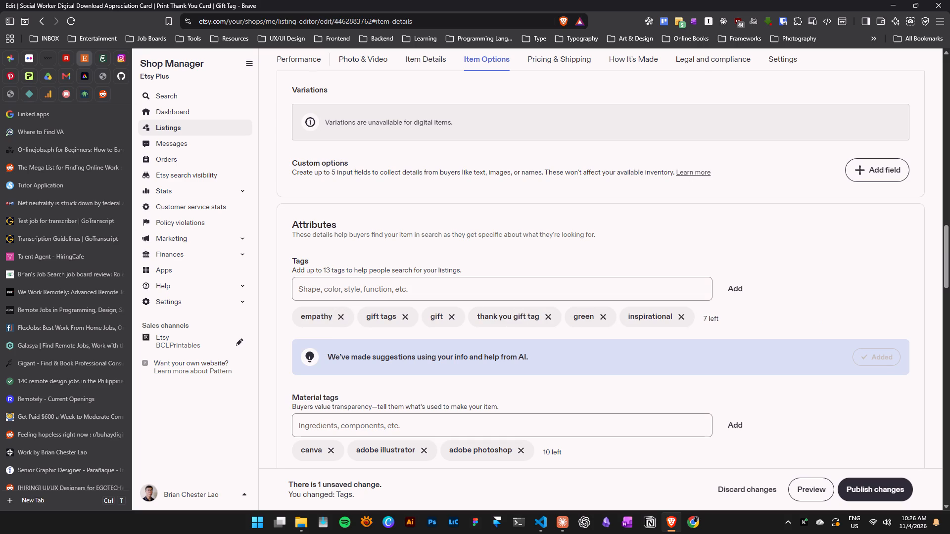
click(329, 314)
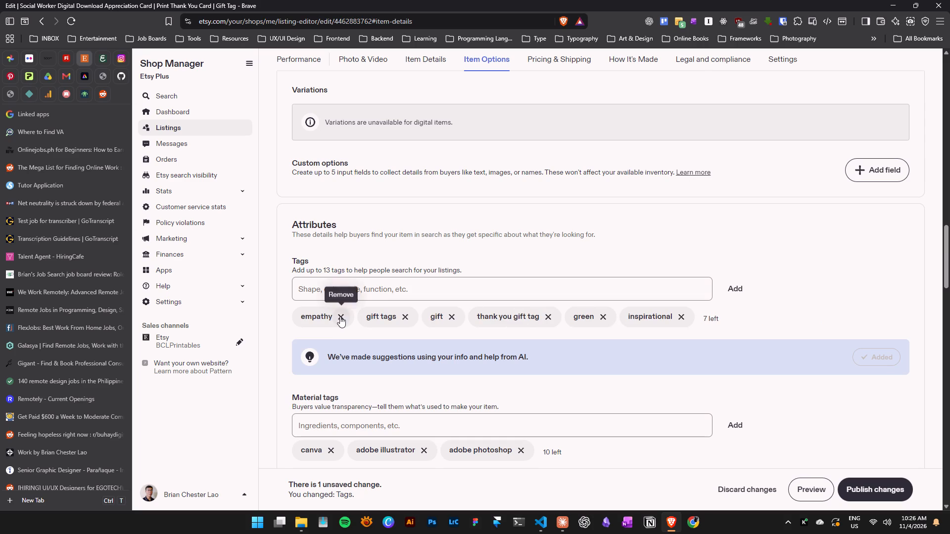
click(340, 316)
click(340, 316)
click(340, 316)
click(322, 318)
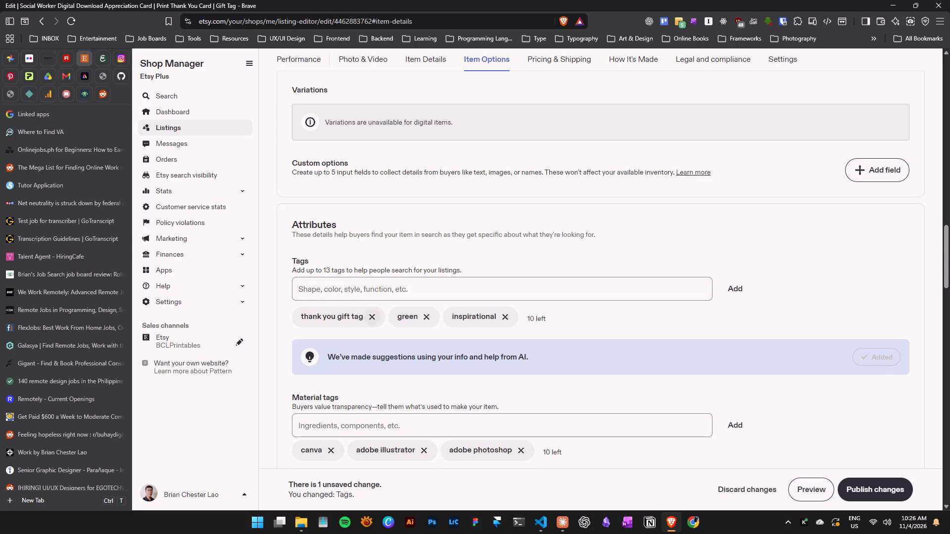
click(377, 315)
click(329, 317)
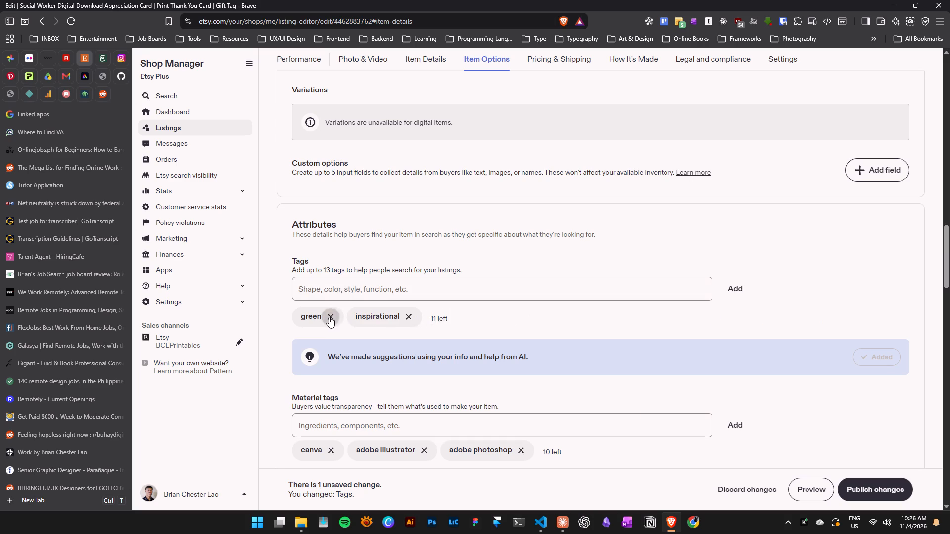
click(350, 312)
click(879, 489)
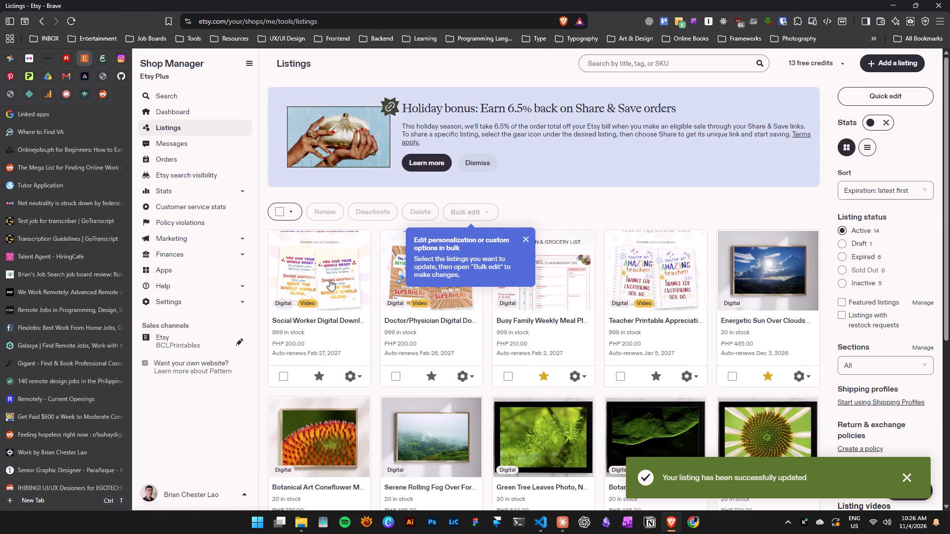
Reopen the Social Worker appreciation card listing and examine its item options, emptied tags, AI attribute suggestions and photos.
click(330, 280)
scroll(675, 340, down, 2)
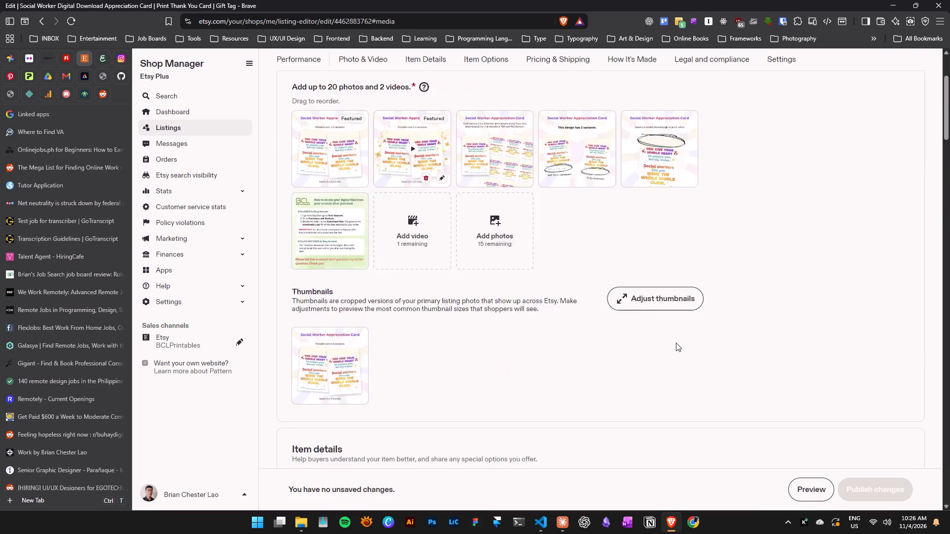
scroll(676, 343, down, 16)
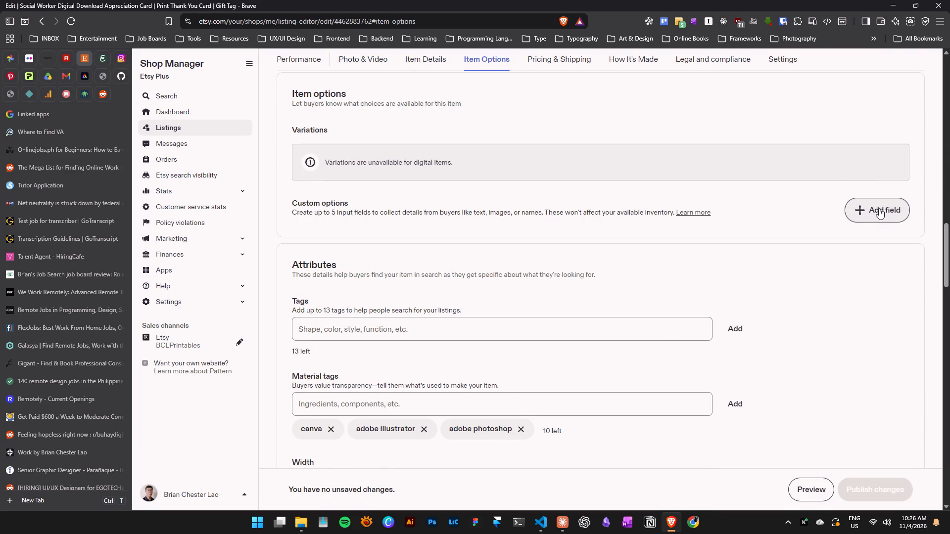
scroll(741, 271, up, 2)
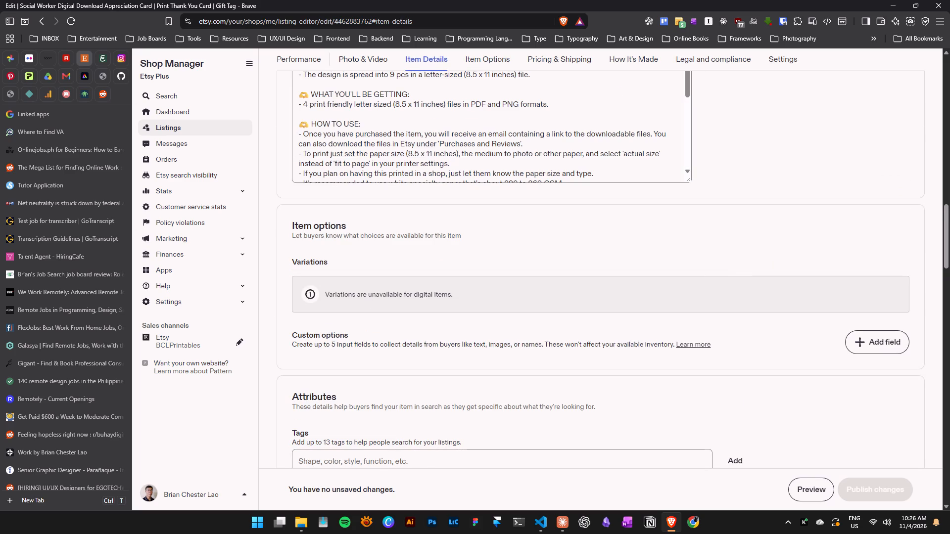
scroll(683, 346, down, 8)
scroll(698, 339, up, 4)
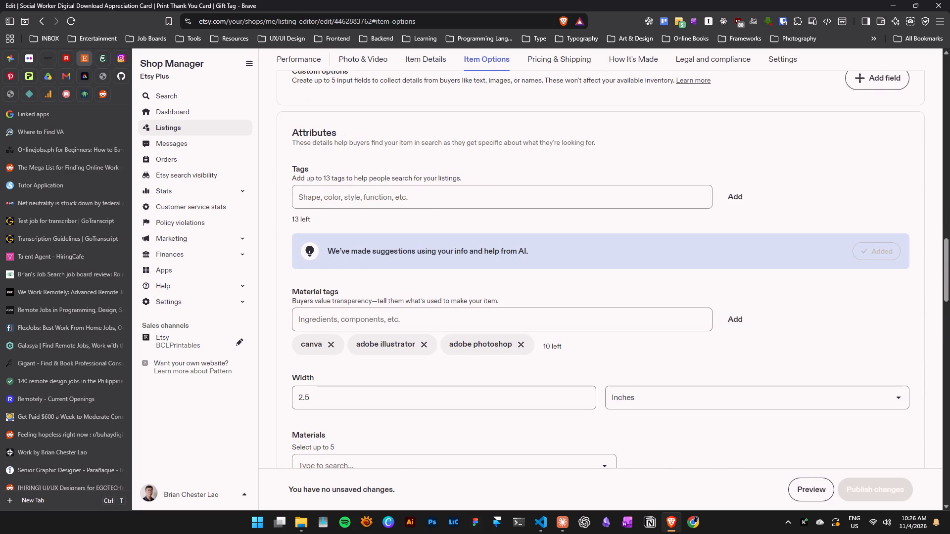
click(883, 250)
click(530, 254)
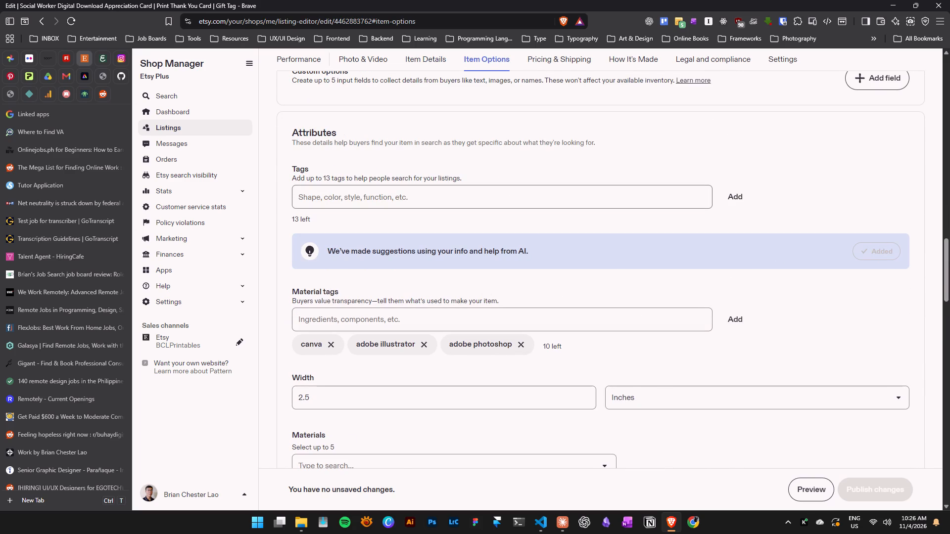
click(528, 197)
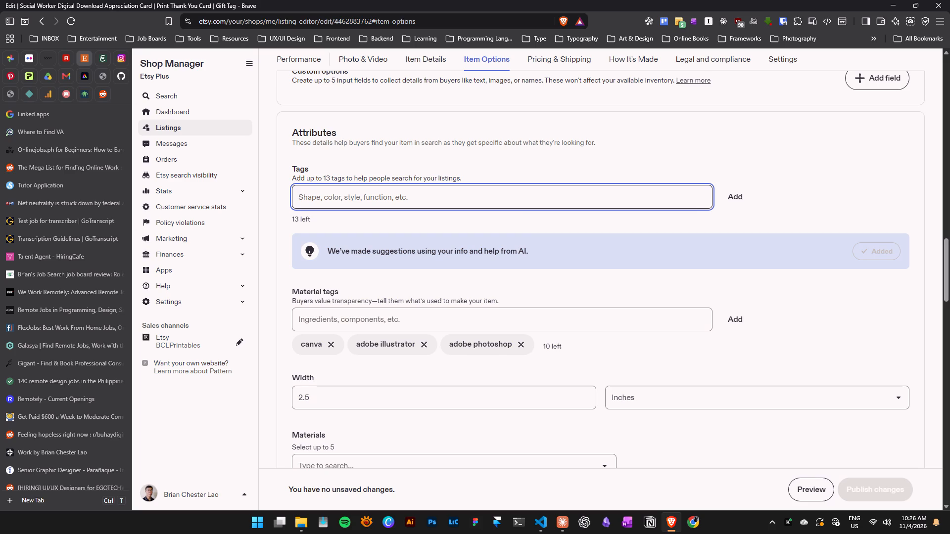
scroll(642, 246, up, 14)
scroll(781, 253, up, 6)
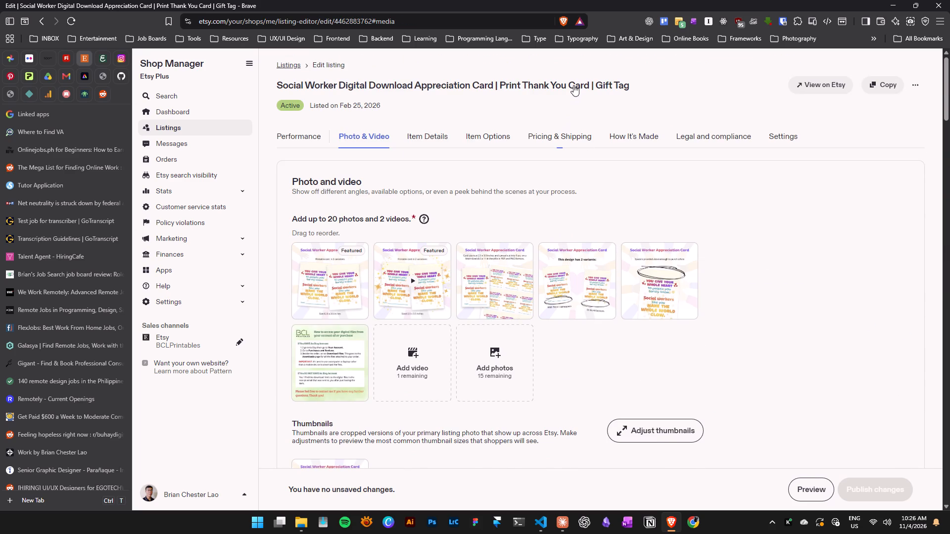
scroll(568, 191, up, 4)
Insert the word "Print" before "Appreciation Card" in the listing's title.
click(412, 87)
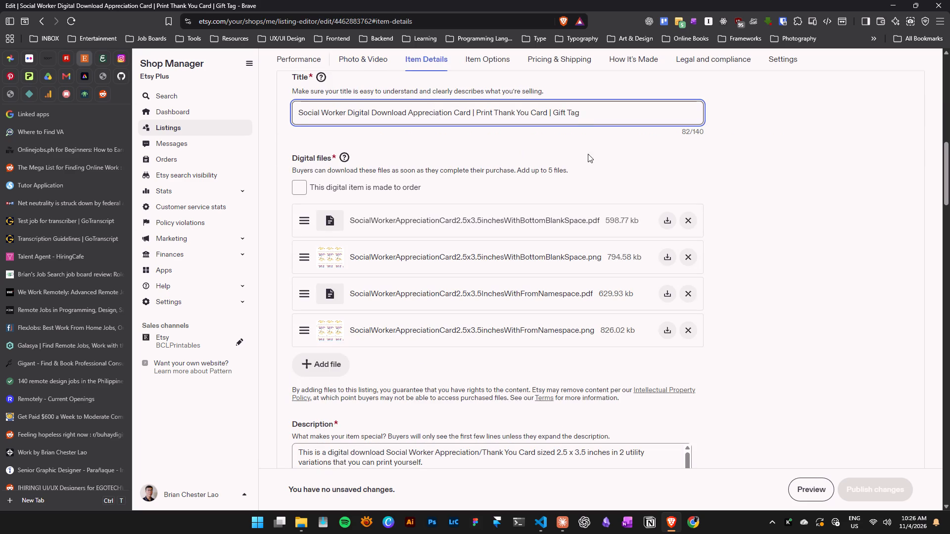
scroll(575, 221, up, 3)
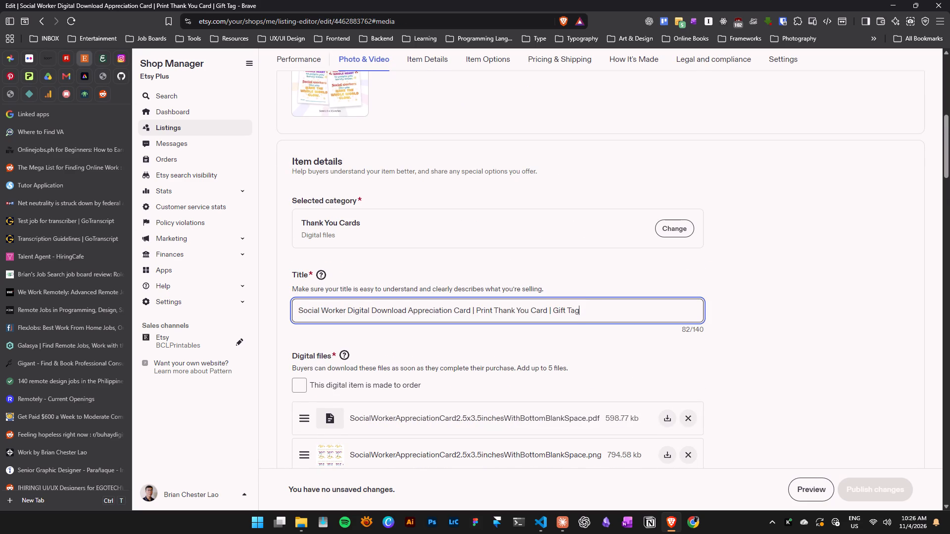
click(299, 308)
scroll(444, 254, up, 4)
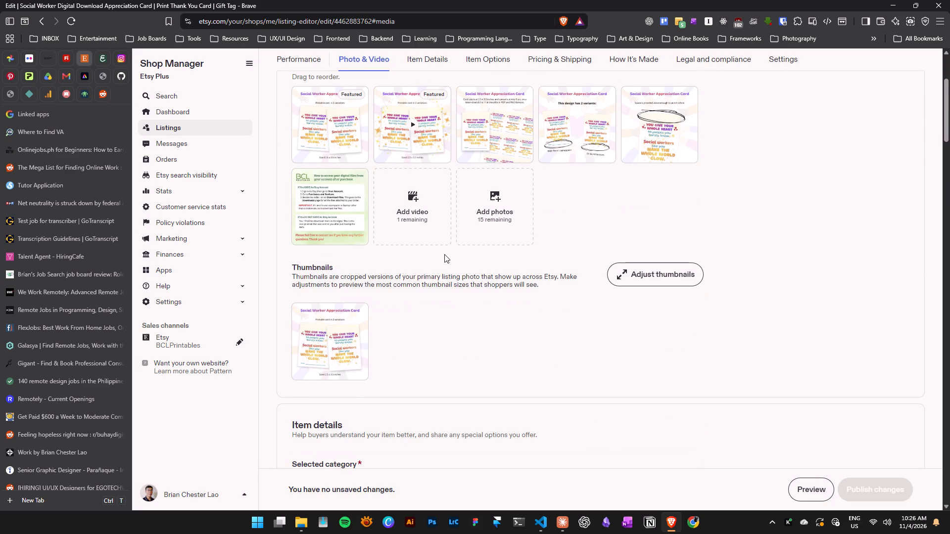
scroll(444, 254, down, 4)
scroll(444, 254, up, 4)
scroll(444, 254, down, 4)
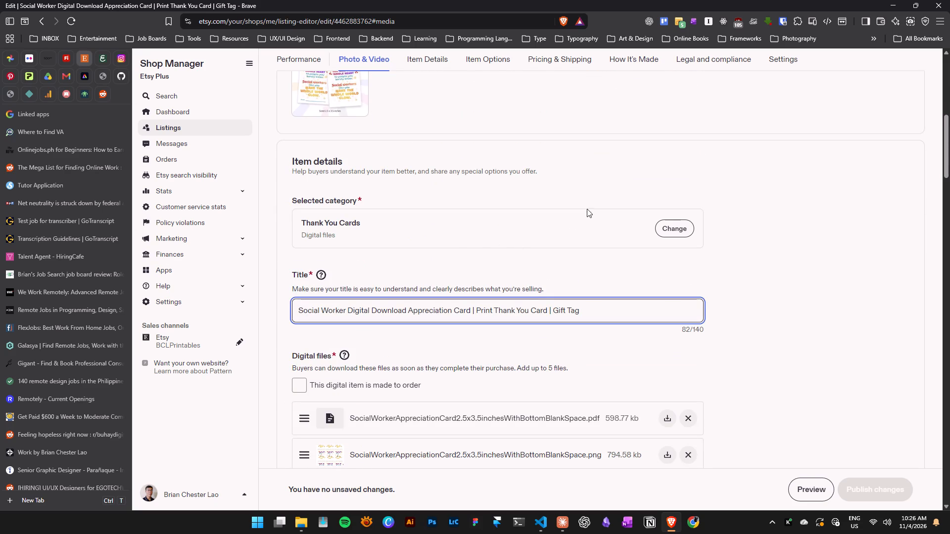
key(Right)
key(Right)
key(Right)
key(Right)
key(Right)
key(Right)
key(Right)
key(Right)
key(Right)
key(Right)
key(Right)
key(Right)
key(Right)
key(Right)
key(Right)
key(Right)
key(Right)
key(Right)
key(Right)
key(Right)
key(Right)
key(Right)
key(Right)
key(Right)
key(Right)
key(Right)
key(Right)
key(Right)
key(Right)
key(Right)
key(Right)
key(Right)
key(Right)
key(Right)
key(Right)
key(Right)
key(Right)
key(Right)
key(Right)
key(Right)
key(Left)
key(Left)
key(Left)
key(Left)
key(Left)
key(Left)
key(Left)
key(Left)
key(Left)
key(Left)
key(Left)
key(Left)
key(Left)
key(Left)
key(Left)
key(Left)
key(Left)
key(Left)
key(Left)
key(Left)
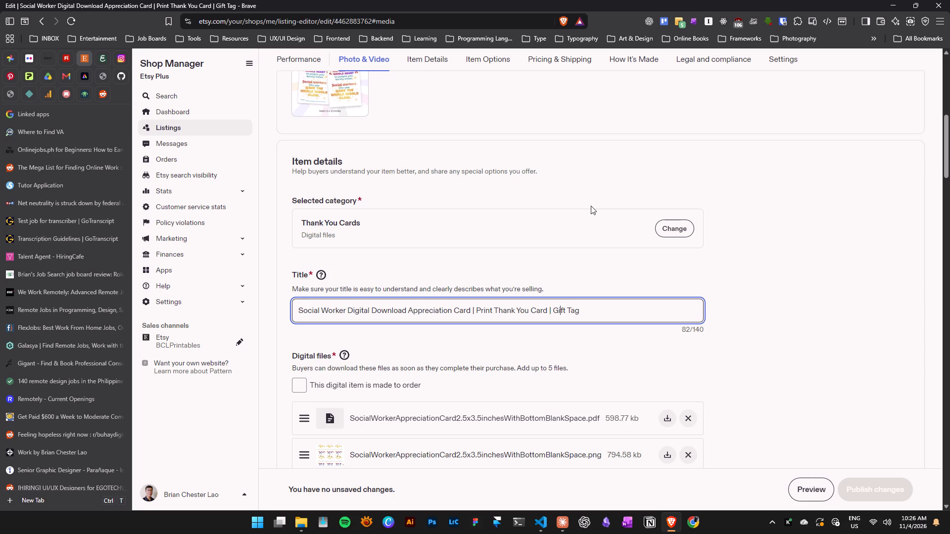
key(Right)
key(Right)
key(Right)
key(Right)
key(Right)
key(Right)
key(Right)
key(Right)
key(Right)
key(Right)
key(Right)
key(Right)
key(Right)
key(Right)
key(Right)
key(Right)
key(Right)
key(Right)
key(Right)
key(Right)
key(Left)
key(Left)
key(Left)
key(Left)
key(Left)
key(Left)
key(Left)
key(Left)
key(Left)
key(Left)
key(Left)
key(Left)
key(Left)
key(Left)
key(Left)
key(Left)
key(Left)
key(Left)
key(Left)
key(Left)
key(Left)
key(Right)
key(space)
text(print)
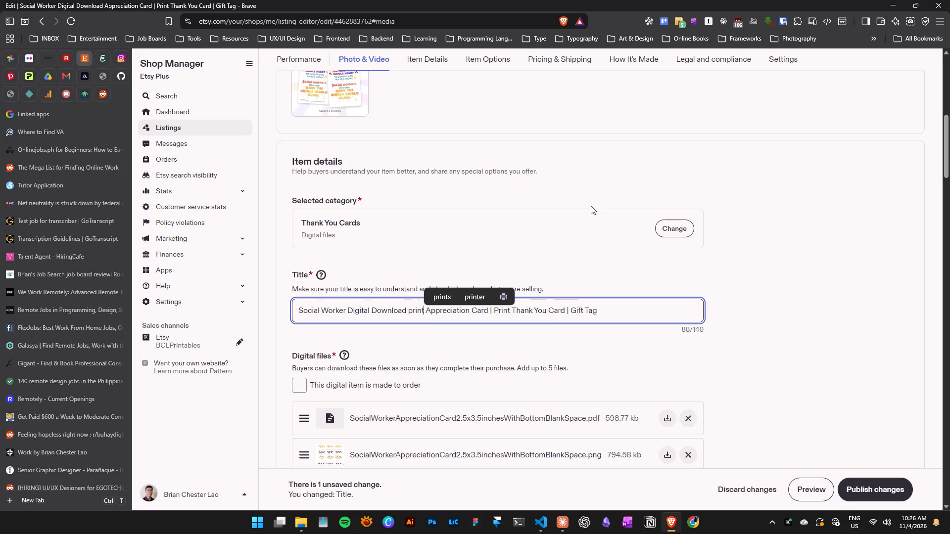
key(Left)
key(Left)
key(Left)
key(Left)
key(BackSpace)
key(shift+p)
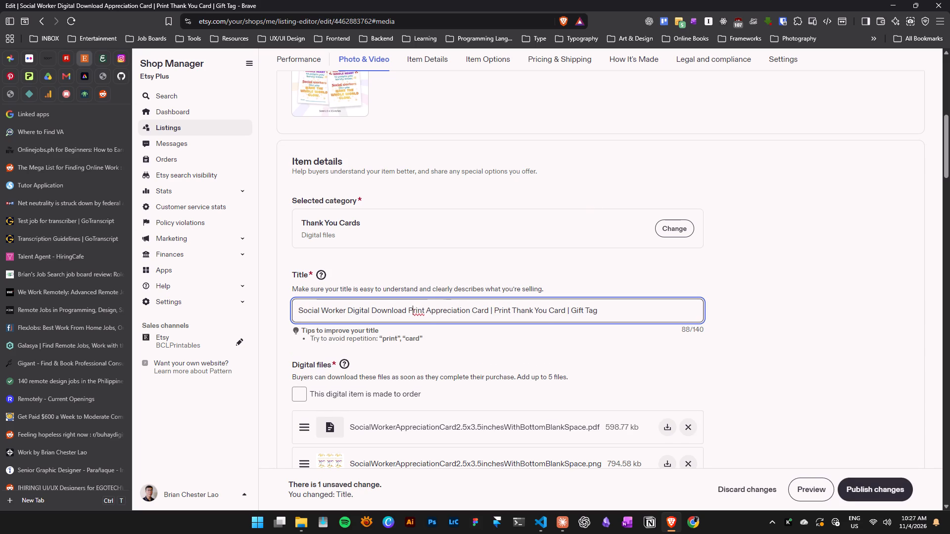
Replace "| Print" with a slash between "Appreciation Card" and "Thank You Card" in the title.
key(Right)
key(Right)
key(Right)
key(Right)
key(Right)
key(Right)
key(Right)
key(Right)
key(Right)
key(Right)
key(Right)
key(Right)
key(Right)
key(Right)
key(Right)
key(Right)
key(Right)
key(Right)
key(Right)
key(Right)
key(Right)
key(Right)
key(BackSpace)
key(BackSpace)
key(BackSpace)
key(BackSpace)
key(BackSpace)
key(BackSpace)
key(BackSpace)
key(BackSpace)
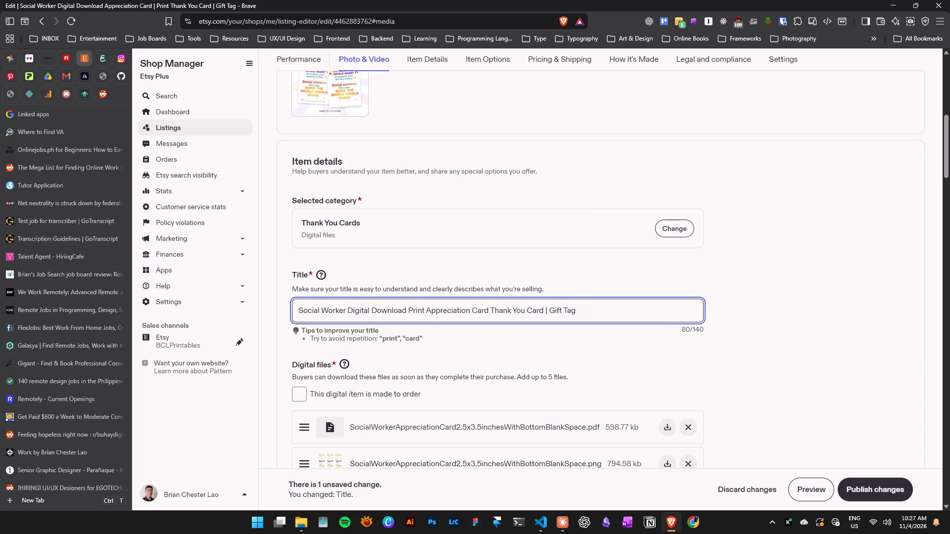
key(Left)
key(space)
text(/)
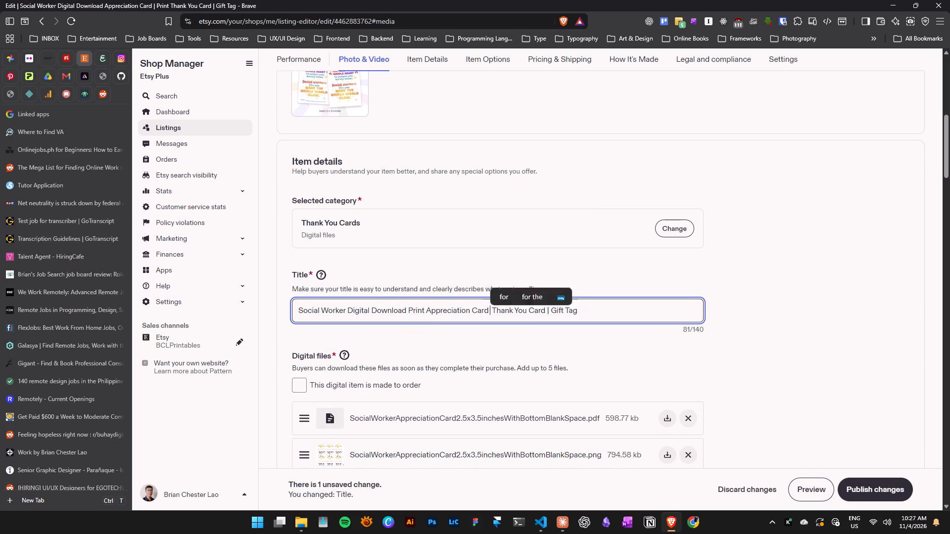
Replace the vertical bar between "Thank You Card" and "Gift Tag" in the title with a slash.
key(Right)
key(Right)
key(Right)
key(Right)
key(Right)
key(Right)
key(Right)
key(Right)
key(Right)
key(Right)
key(Right)
key(Right)
key(Right)
key(Right)
key(Right)
key(Right)
key(Right)
key(Right)
key(Right)
key(Right)
key(Left)
key(Left)
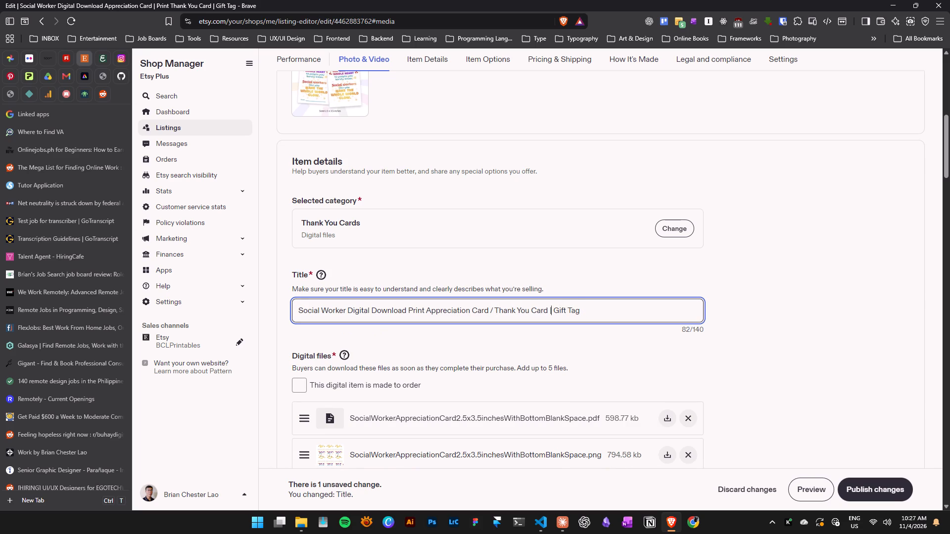
key(Left)
key(Right)
key(BackSpace)
key(BackSpace)
key(BackSpace)
key(space)
text(/)
key(space)
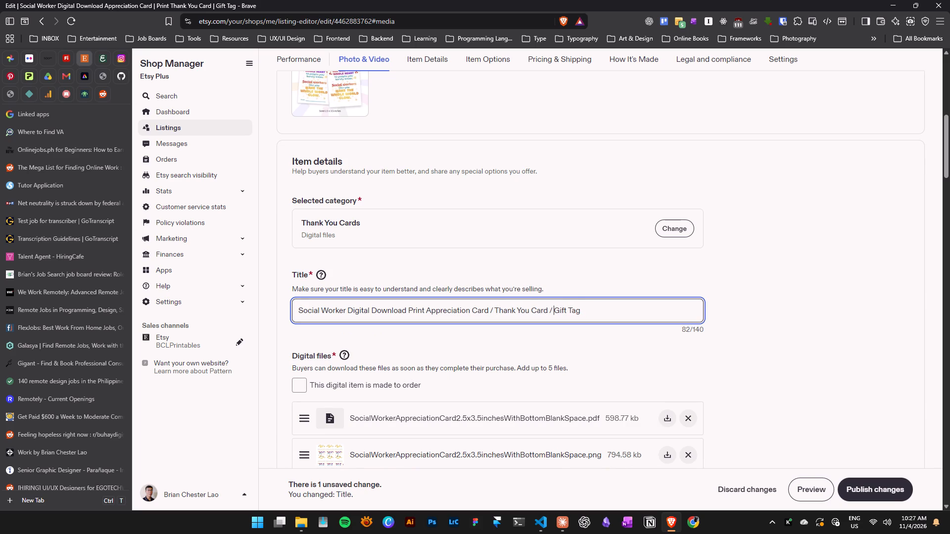
Add the search tags "digital download", "thank you card" and "gift tag" to the listing's attributes.
scroll(528, 370, down, 3)
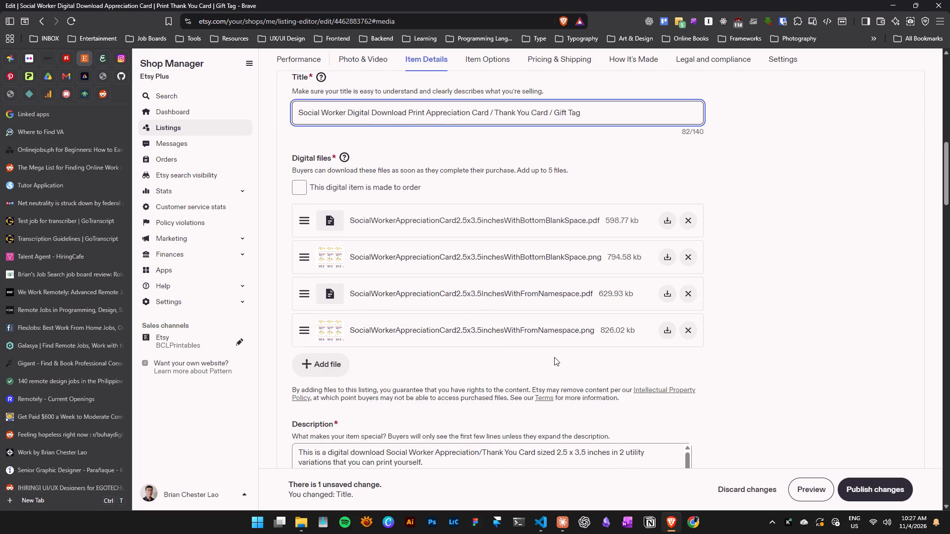
scroll(554, 357, down, 2)
scroll(803, 308, down, 4)
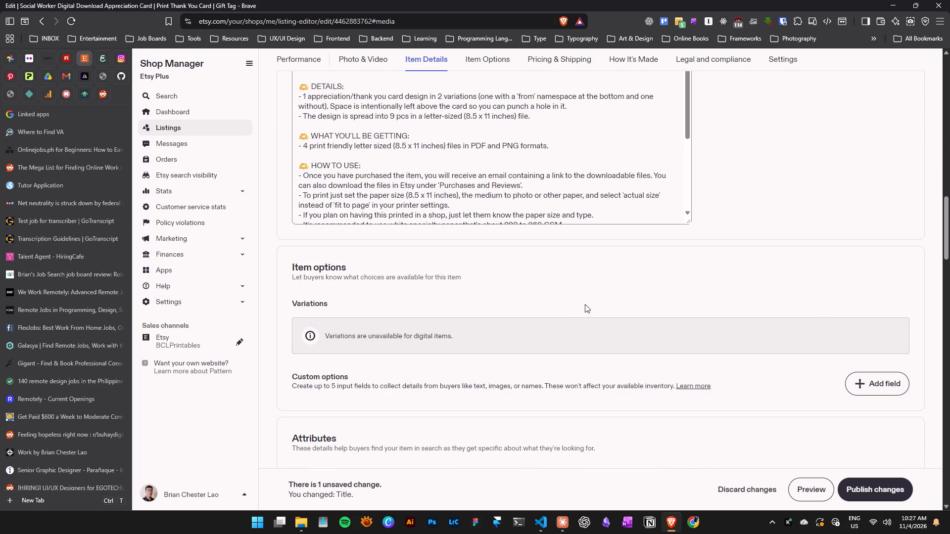
scroll(544, 338, down, 3)
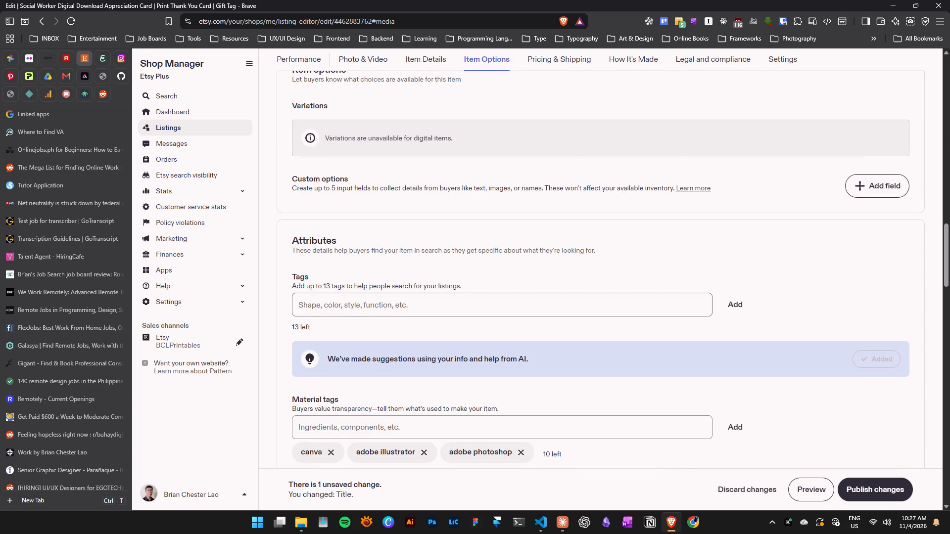
click(423, 305)
text(digital download)
key(Return)
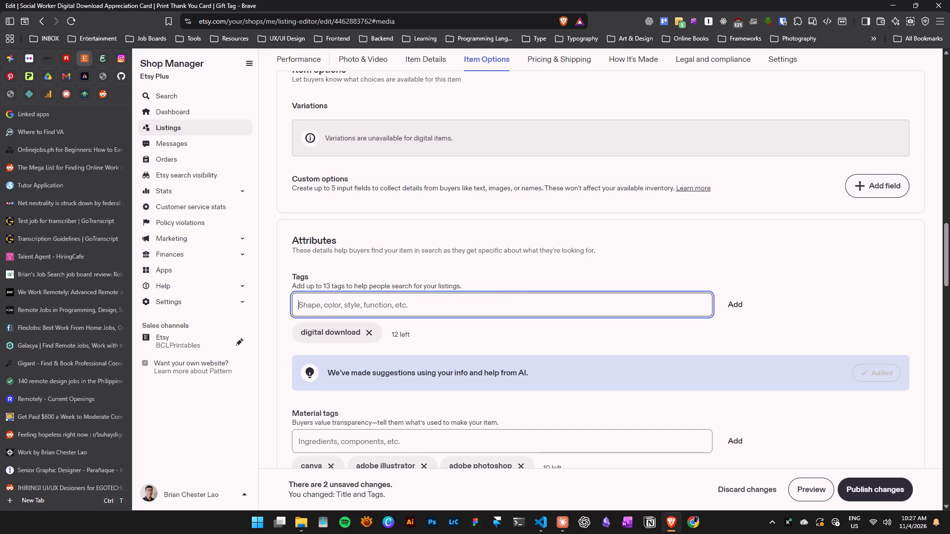
text(thank you card)
key(Return)
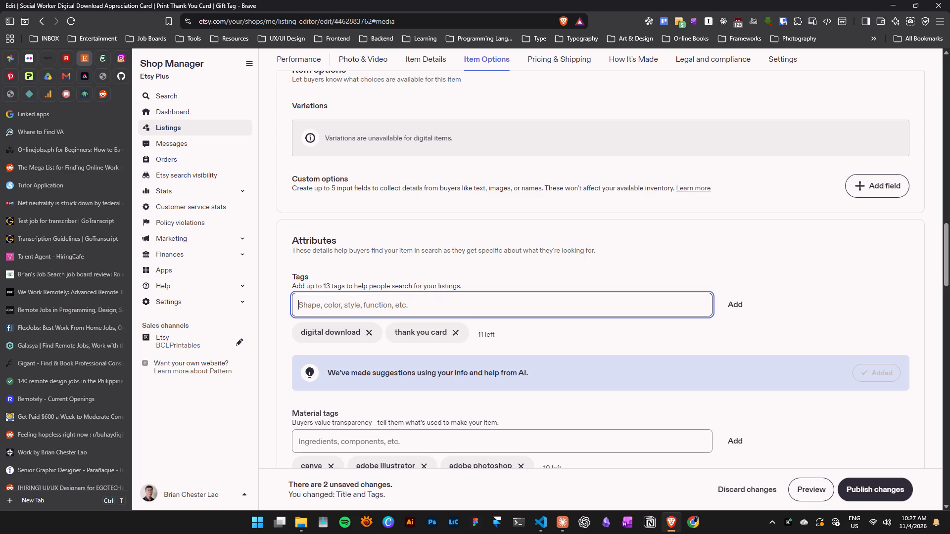
text(gift tag)
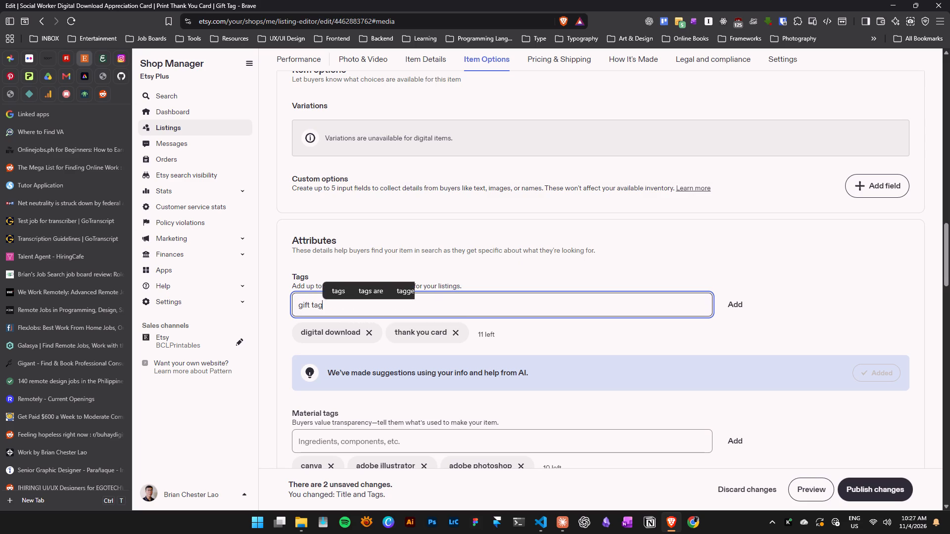
key(Return)
Add the search tag "appreciation card" to the listing, checking the title's wording.
text(appreciation)
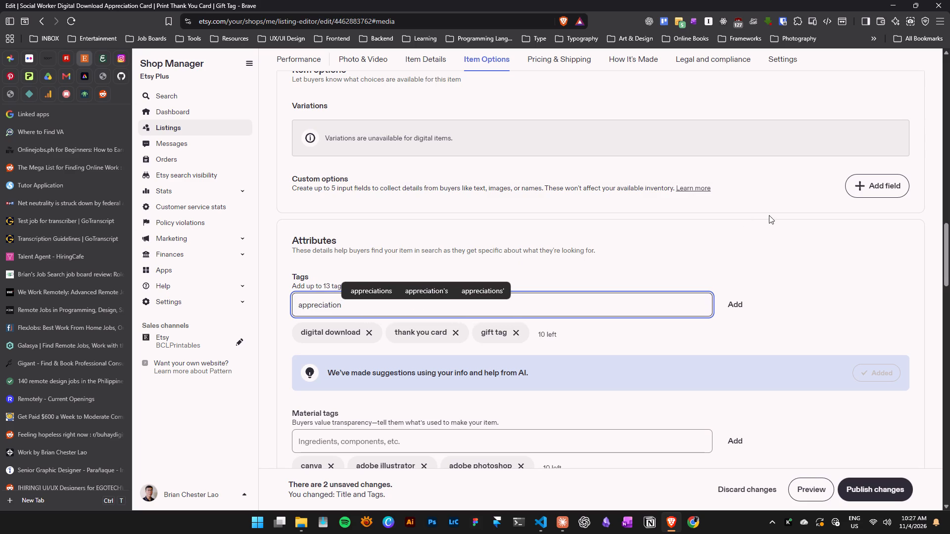
scroll(763, 212, up, 11)
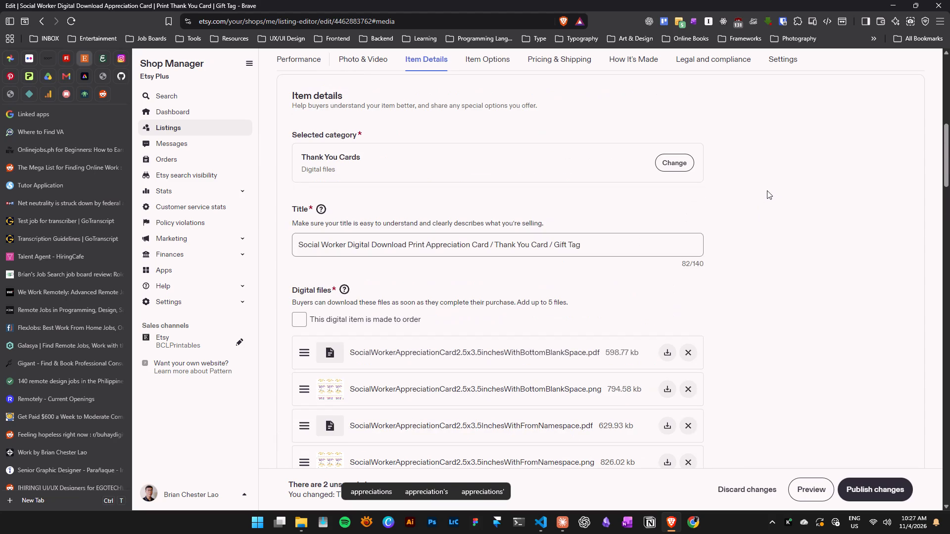
scroll(766, 190, down, 10)
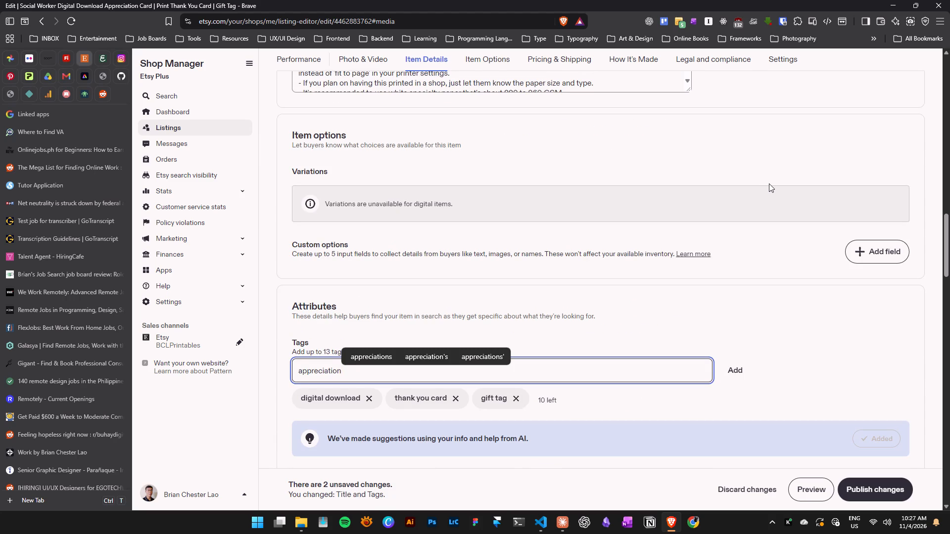
key(space)
text(card)
key(Return)
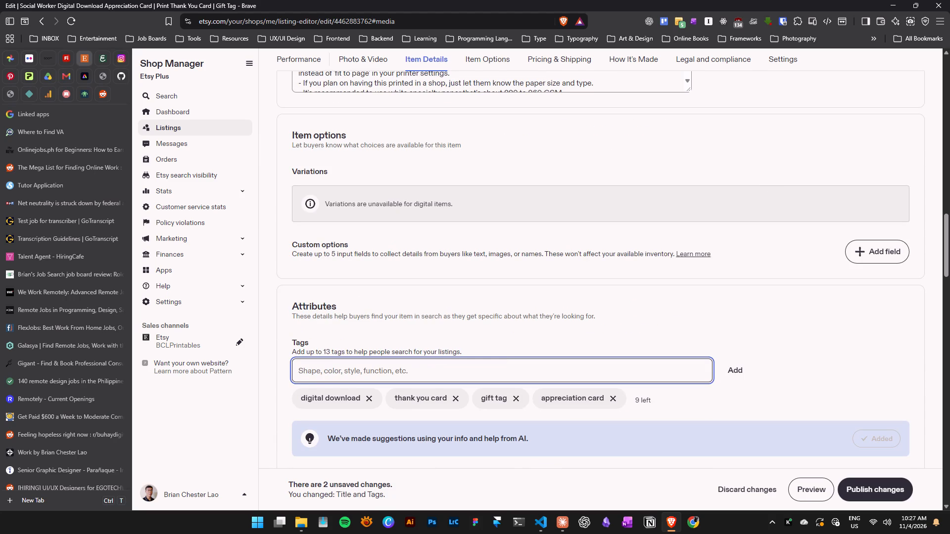
Add the search tag "social worker" to the listing.
text(social worker appreciation)
key(BackSpace)
key(BackSpace)
key(BackSpace)
key(BackSpace)
key(BackSpace)
key(BackSpace)
key(BackSpace)
key(BackSpace)
key(BackSpace)
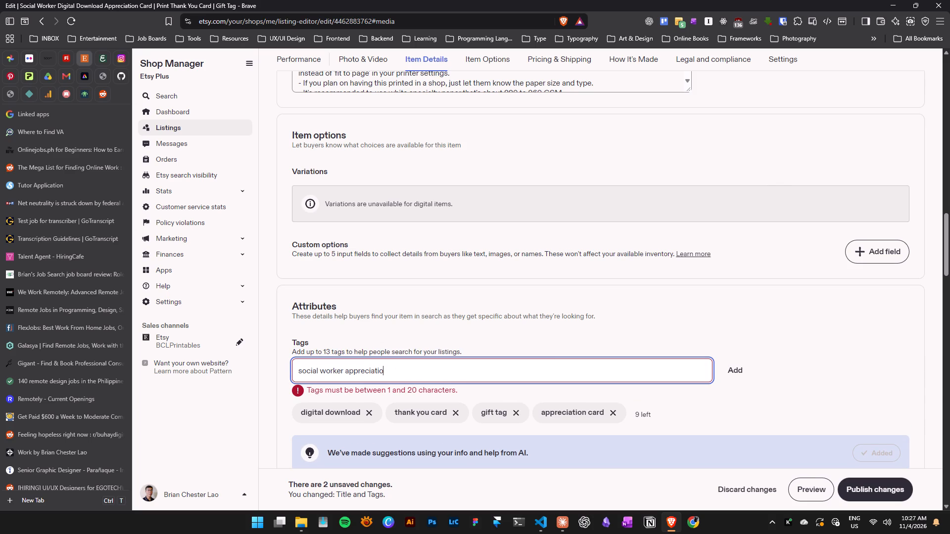
key(BackSpace)
key(BackSpace)
key(BackSpace)
key(BackSpace)
key(Return)
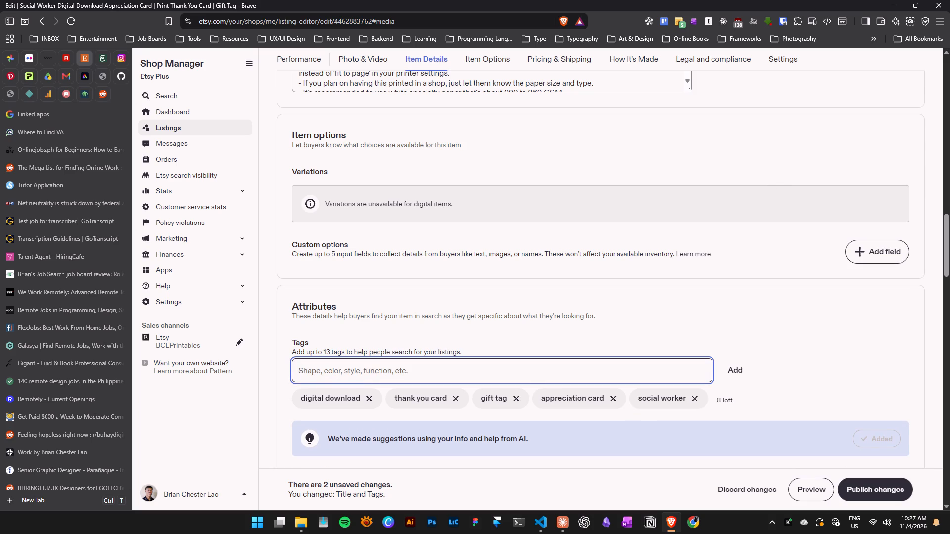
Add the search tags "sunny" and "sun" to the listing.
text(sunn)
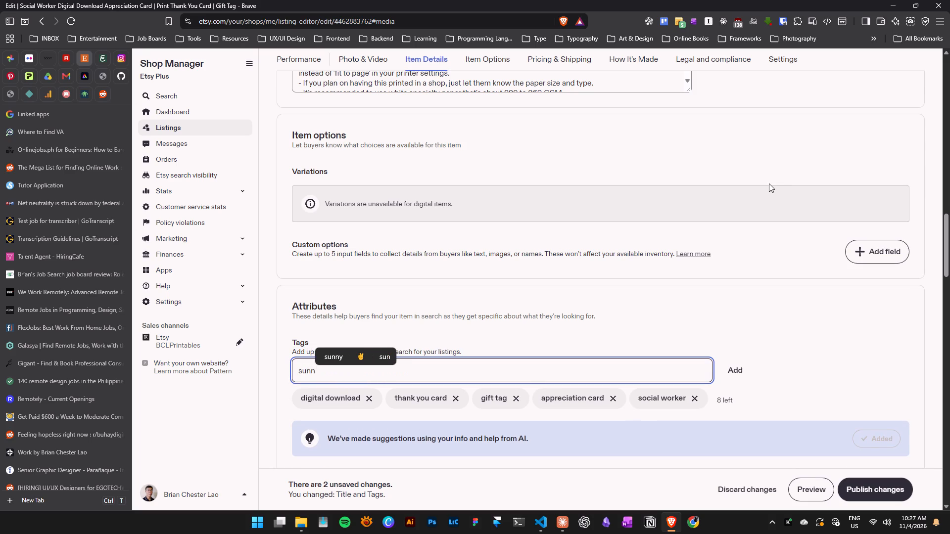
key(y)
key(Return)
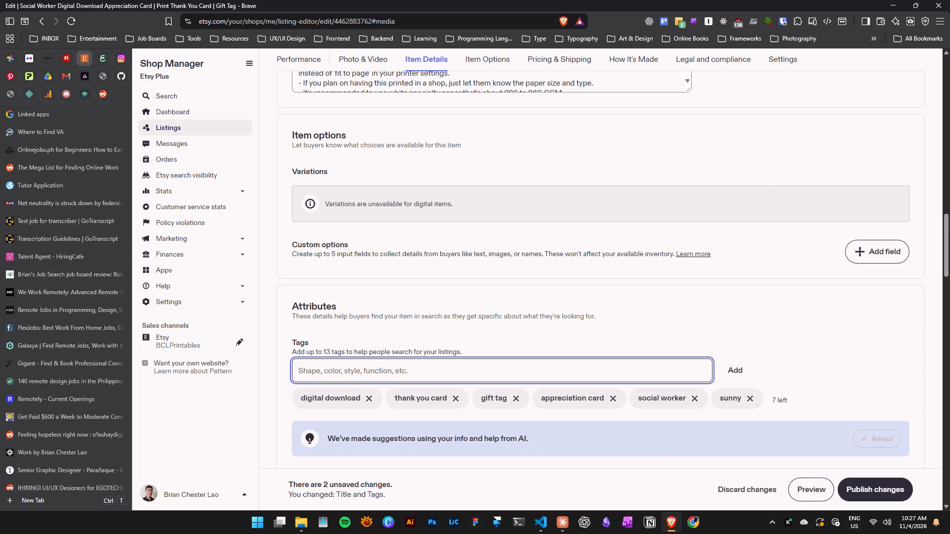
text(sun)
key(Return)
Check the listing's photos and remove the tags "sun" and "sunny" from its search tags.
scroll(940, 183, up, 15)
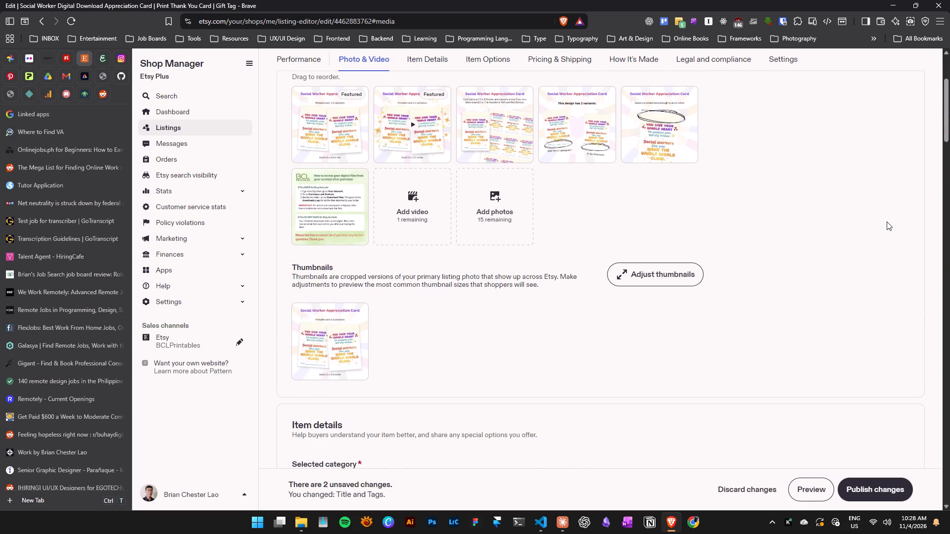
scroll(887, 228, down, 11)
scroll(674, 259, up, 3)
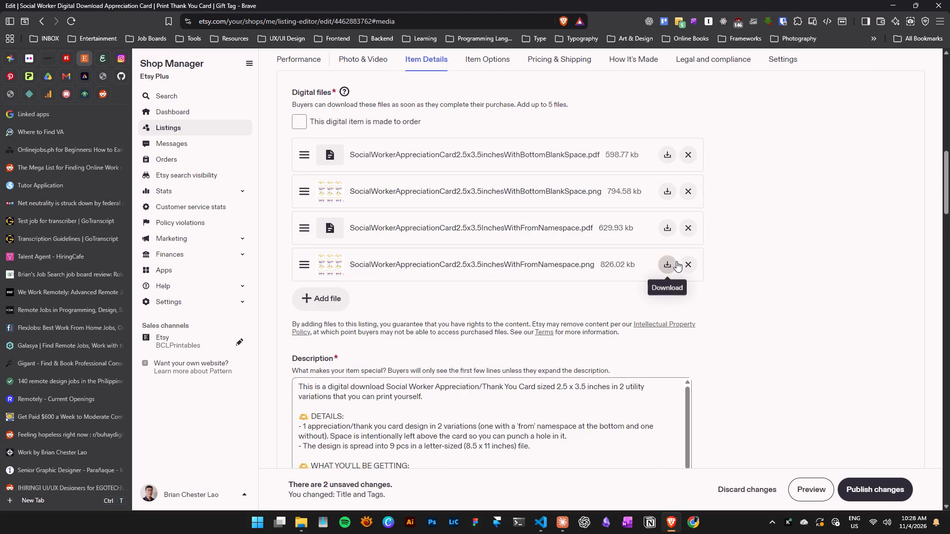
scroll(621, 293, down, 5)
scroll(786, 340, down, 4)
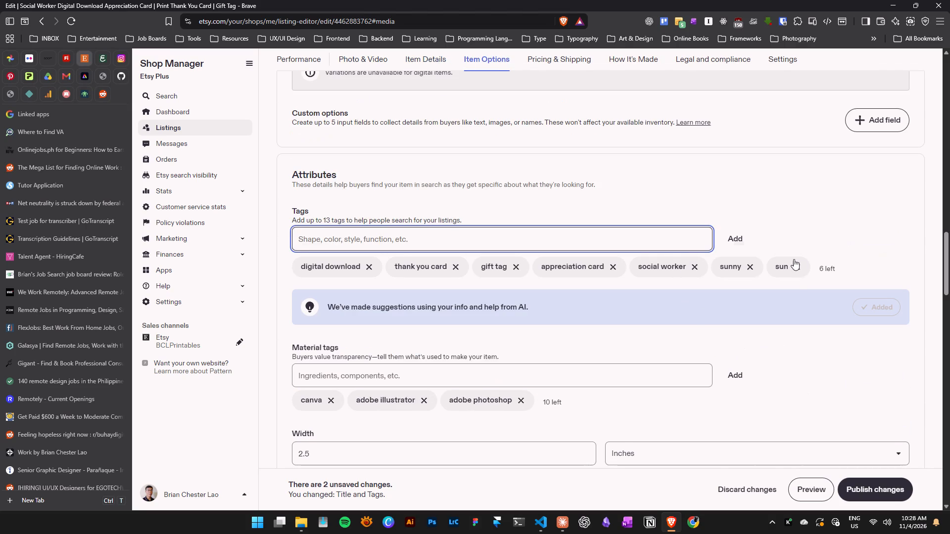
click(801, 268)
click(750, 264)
Add the search tags "warm", "empathy" and "printable" to the listing.
click(581, 240)
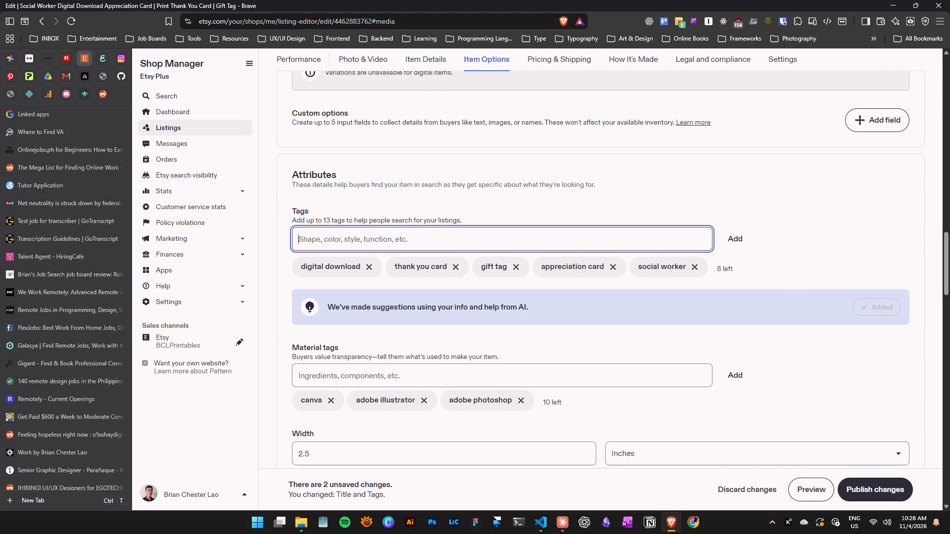
text(warm)
key(Return)
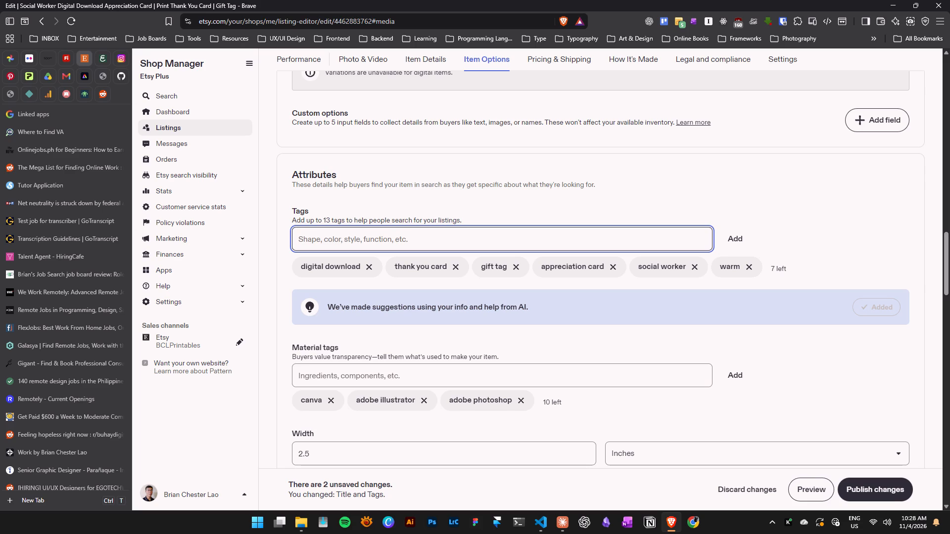
text(empathy)
key(Return)
text(printable)
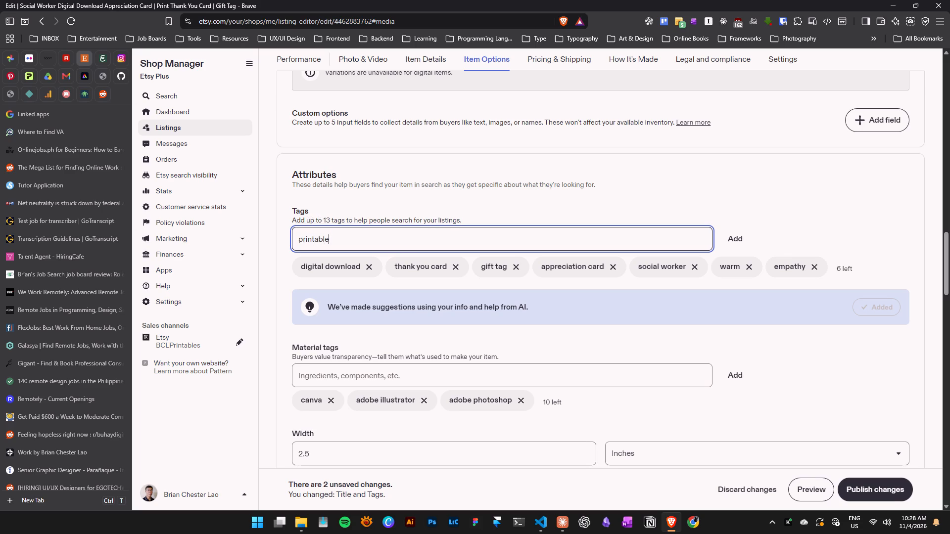
key(Return)
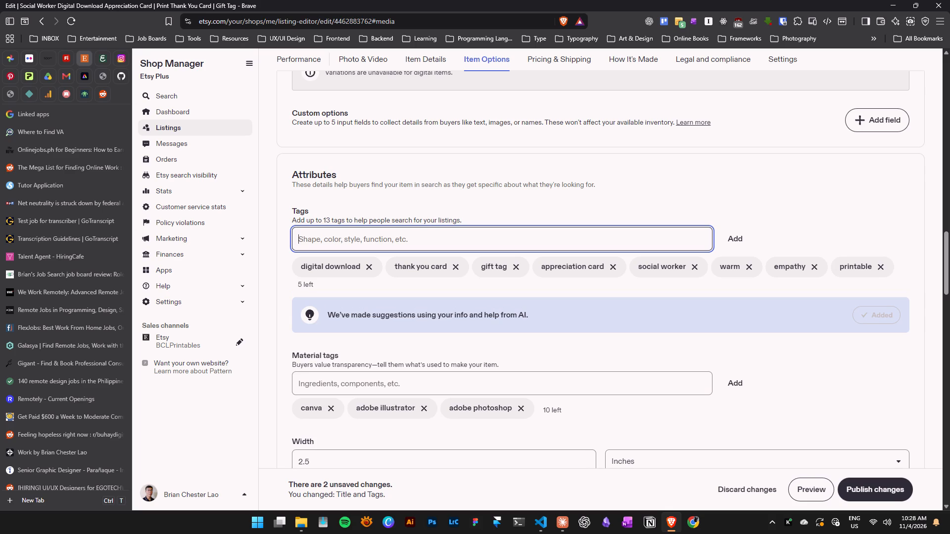
Add the search tag "letter sized" to the listing, checking the paper size in the description.
text(letter)
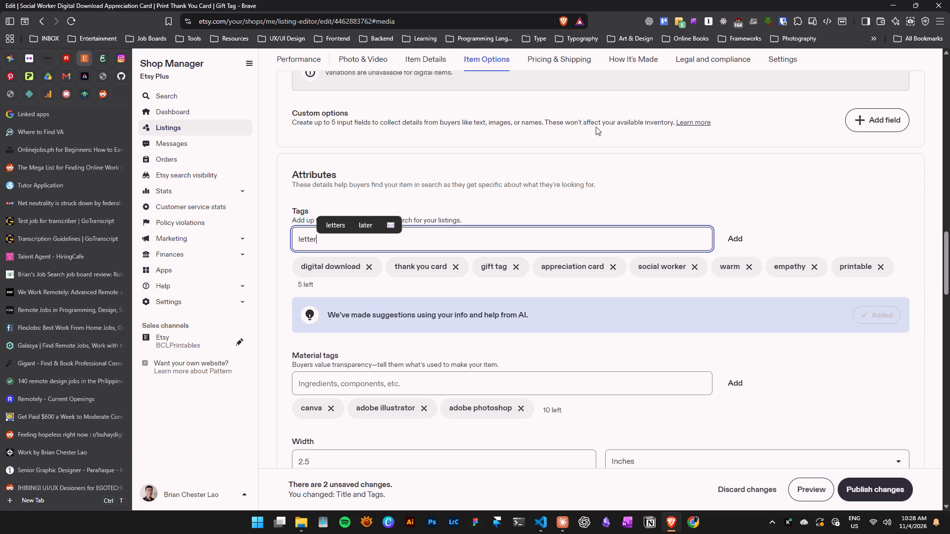
scroll(604, 127, up, 9)
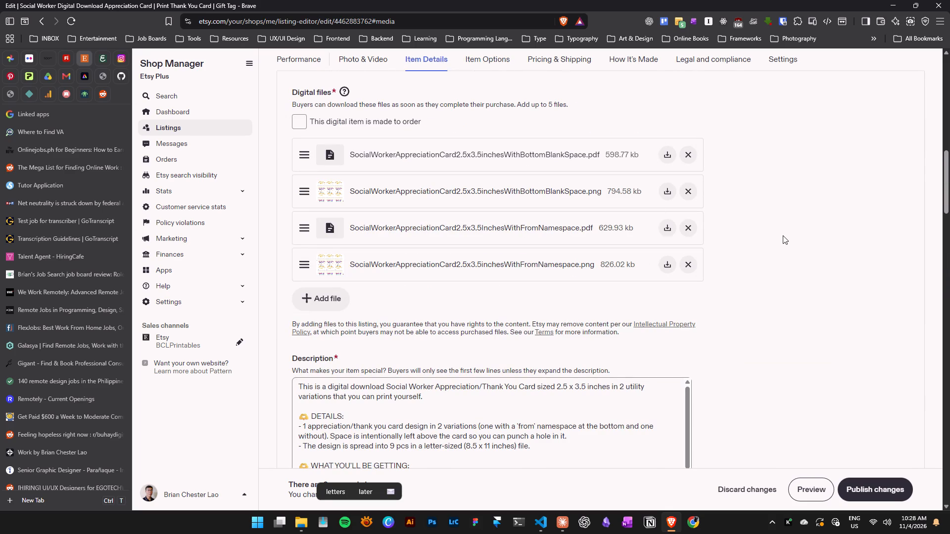
scroll(783, 237, down, 10)
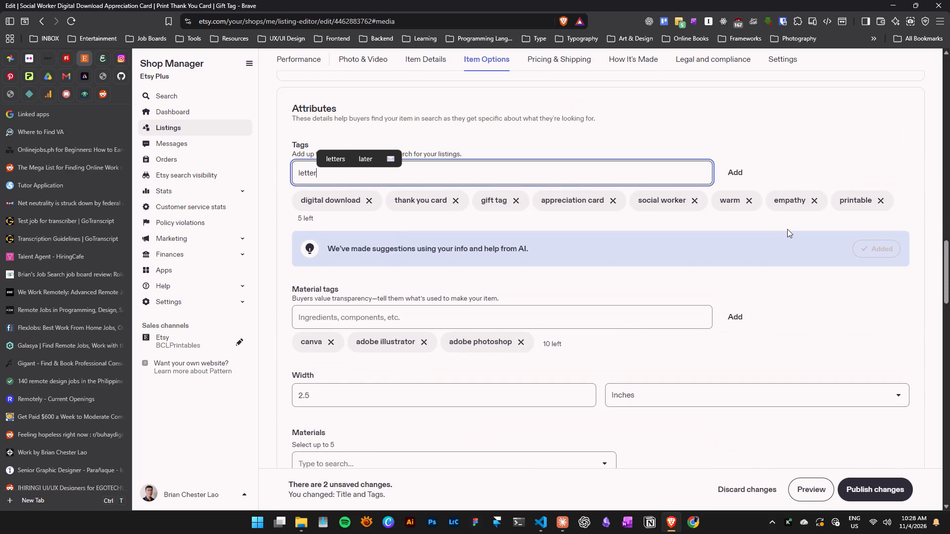
scroll(787, 229, up, 1)
key(space)
text(side)
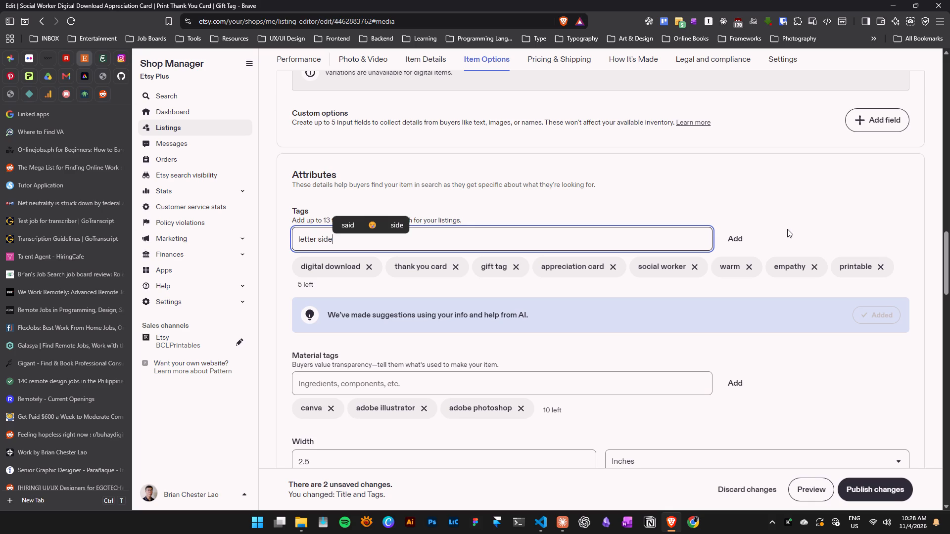
key(BackSpace)
key(BackSpace)
text(zed)
key(Return)
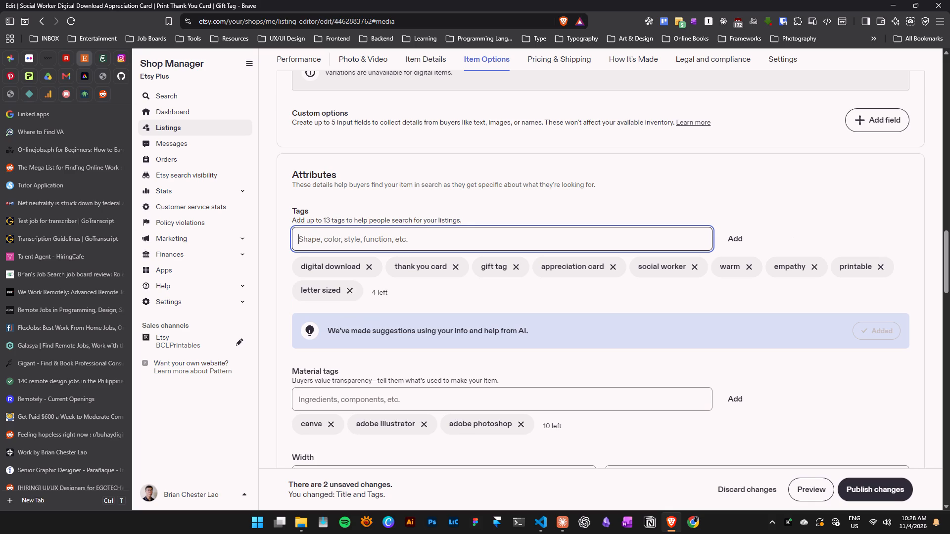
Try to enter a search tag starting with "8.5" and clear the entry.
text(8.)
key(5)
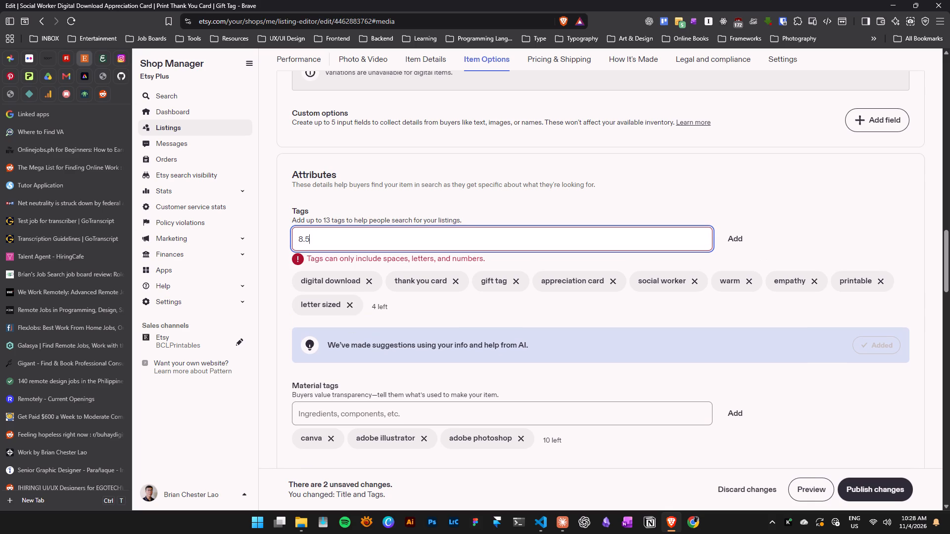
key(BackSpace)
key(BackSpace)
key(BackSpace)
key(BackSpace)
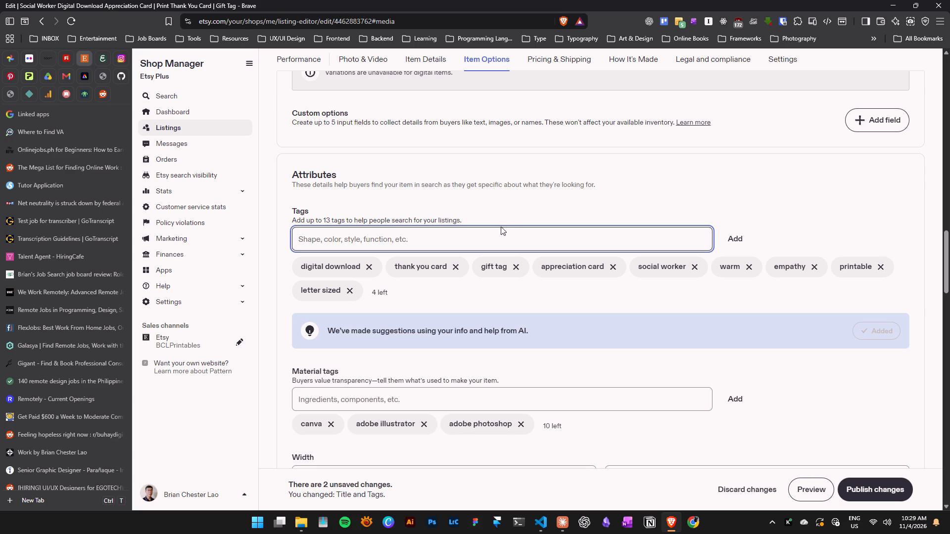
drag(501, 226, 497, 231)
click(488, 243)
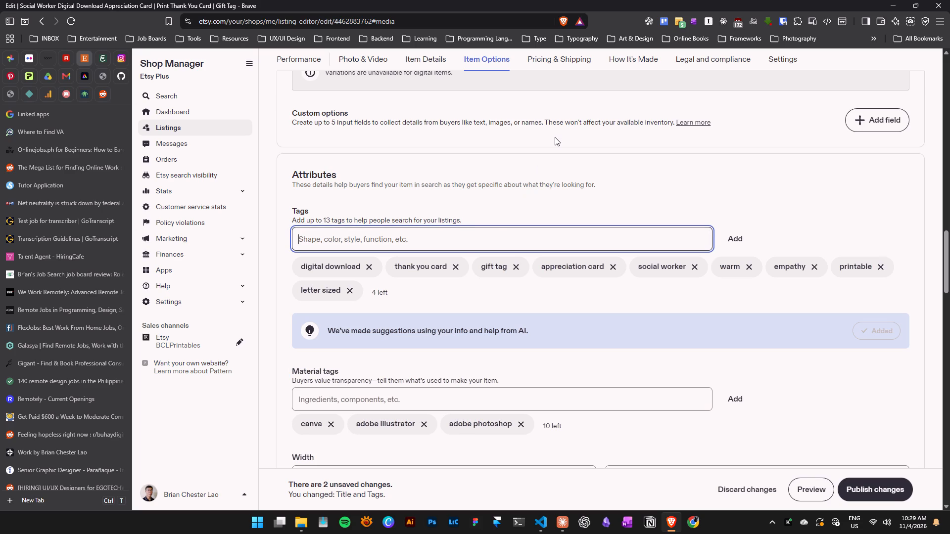
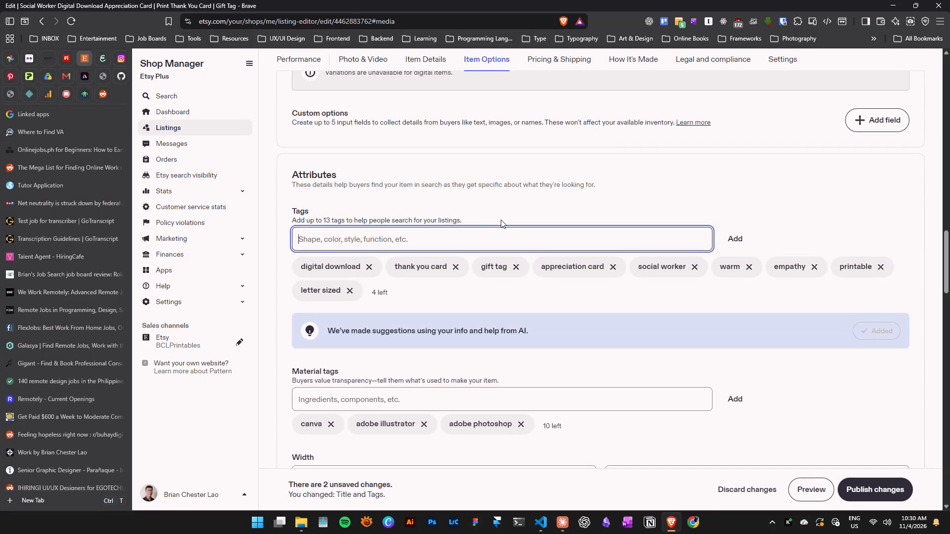
Add the search tag "fuzzy" to the listing, checking its photos and description for ideas.
click(446, 241)
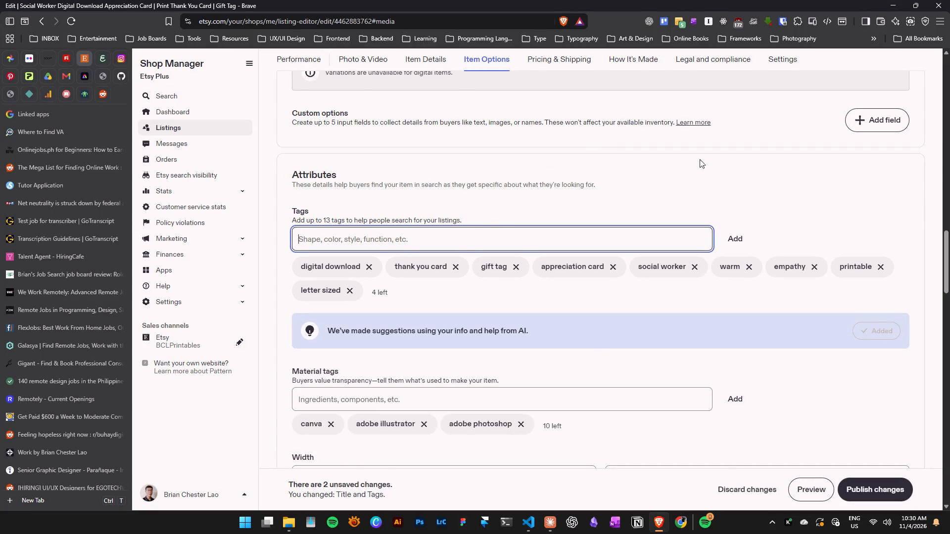
scroll(728, 153, up, 20)
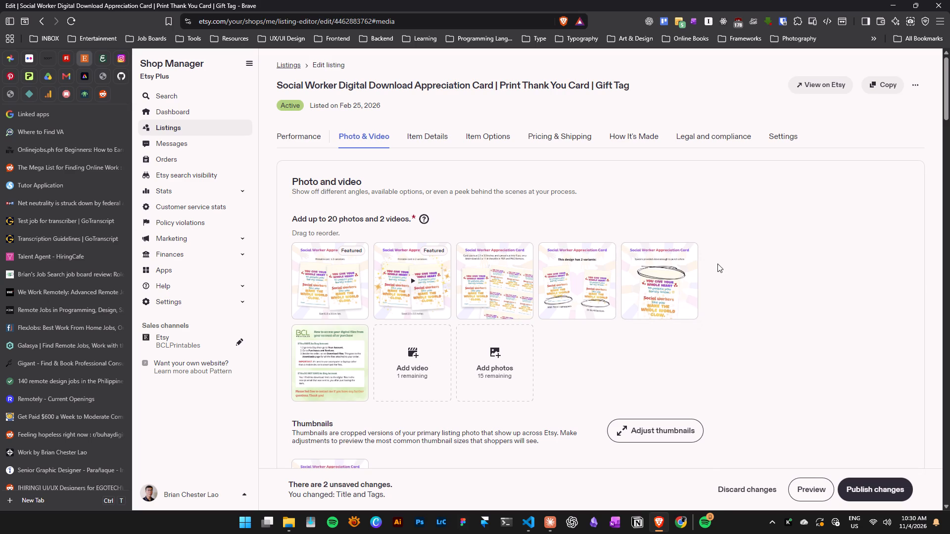
scroll(732, 264, down, 14)
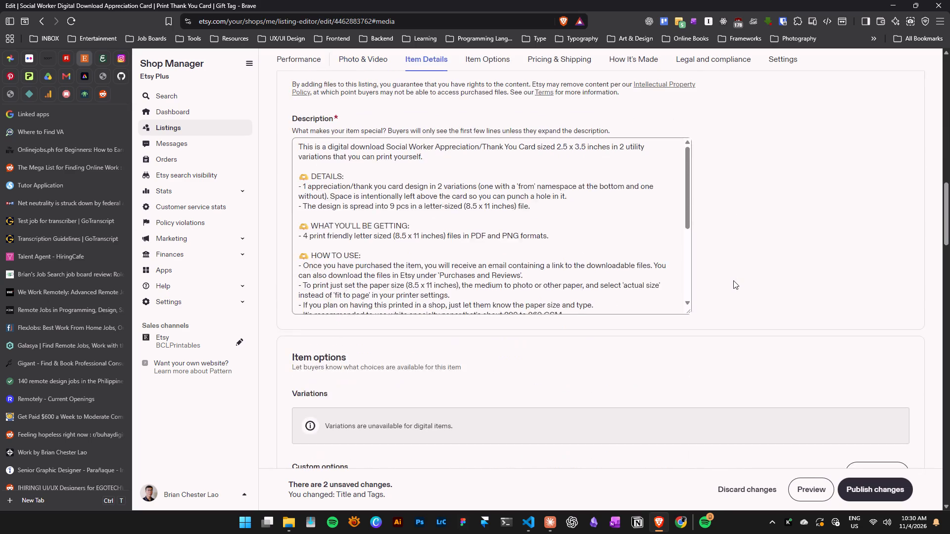
scroll(732, 280, down, 4)
click(527, 332)
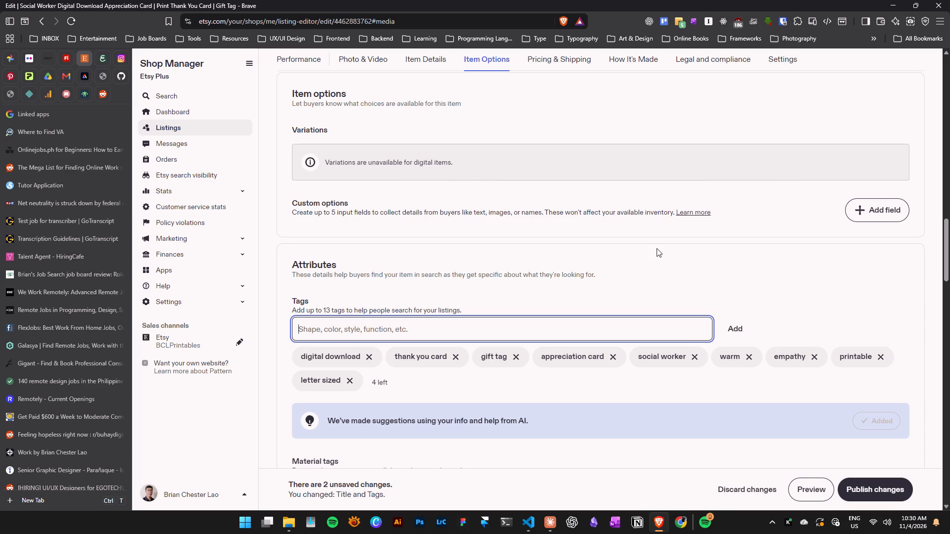
text(fuzzy)
key(Return)
Look over the listing's photos again and add the search tag "positivity".
scroll(726, 244, up, 15)
scroll(778, 257, up, 3)
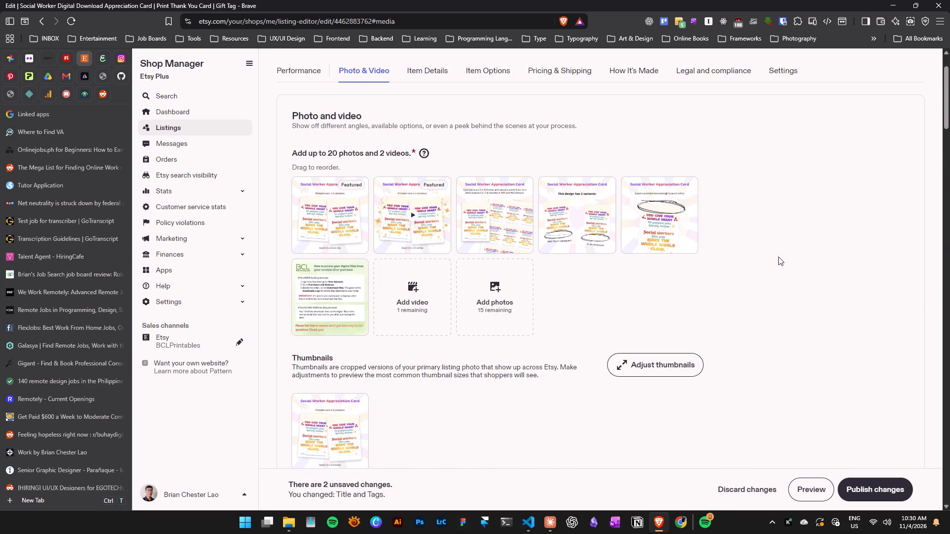
scroll(778, 257, down, 3)
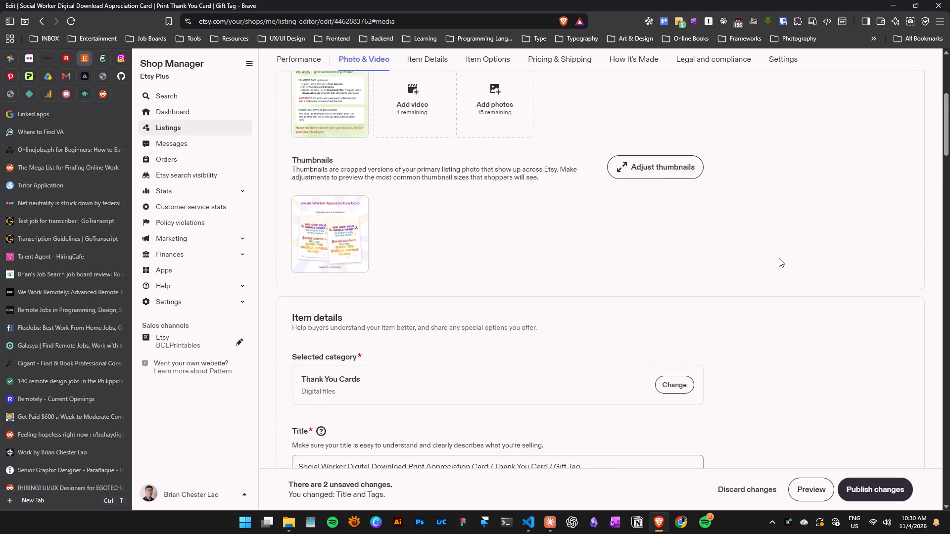
scroll(779, 258, down, 16)
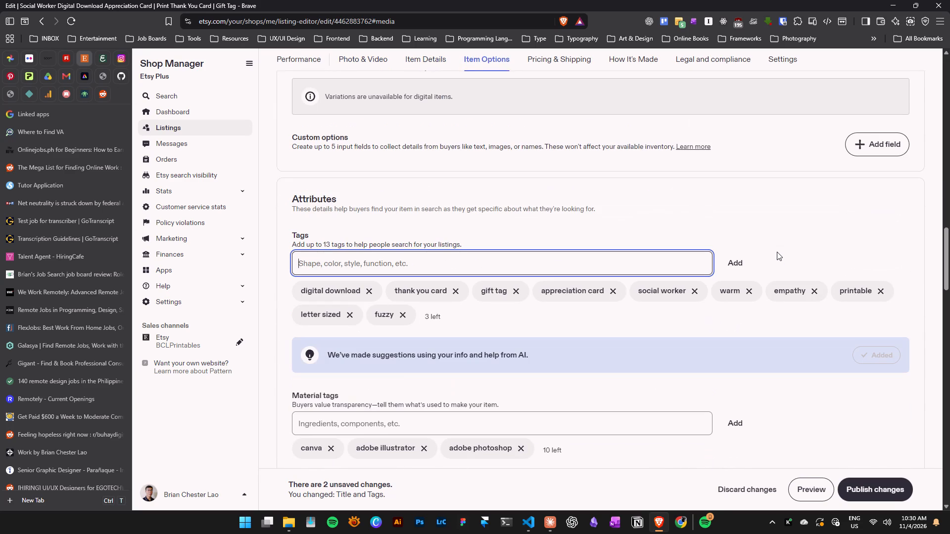
text(positivity)
key(Return)
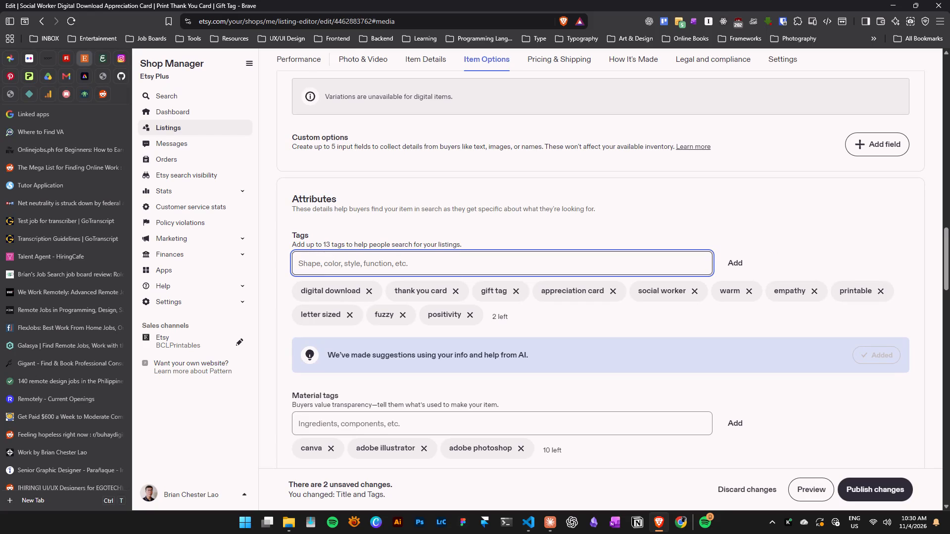
Review the listing's photos once more for further search tag ideas.
click(536, 260)
scroll(760, 212, up, 15)
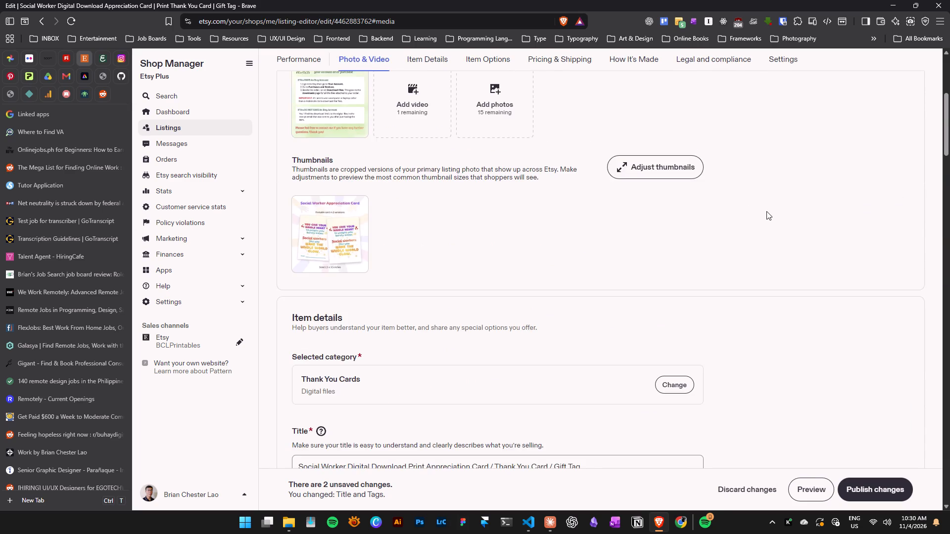
scroll(766, 211, up, 4)
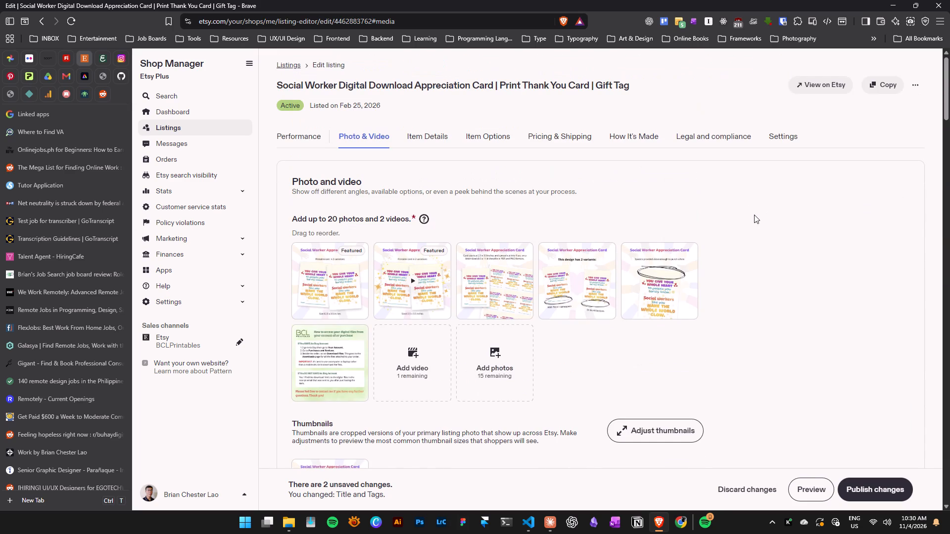
scroll(754, 222, down, 19)
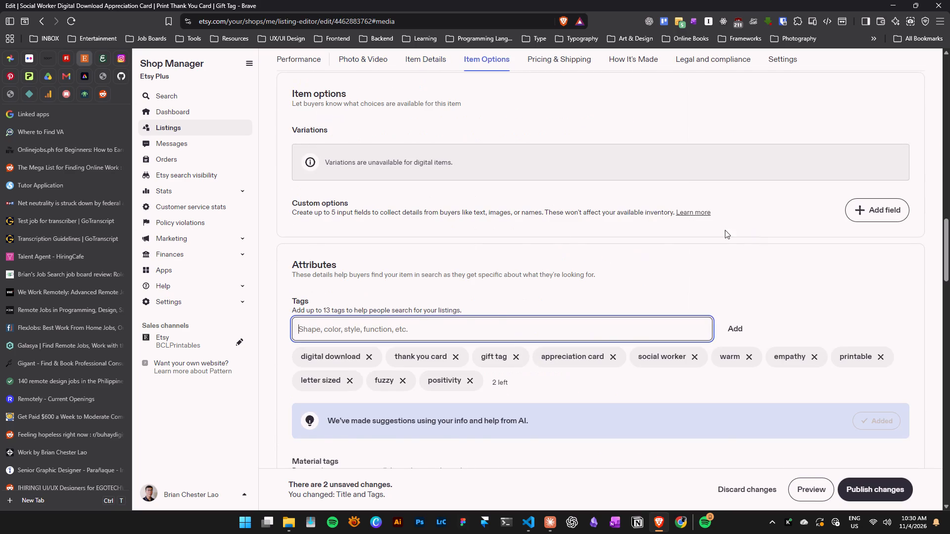
click(484, 257)
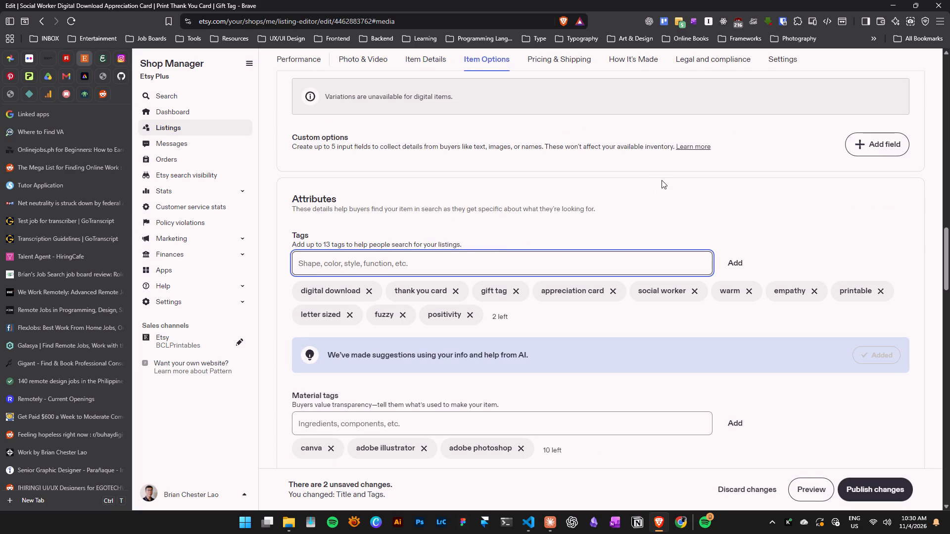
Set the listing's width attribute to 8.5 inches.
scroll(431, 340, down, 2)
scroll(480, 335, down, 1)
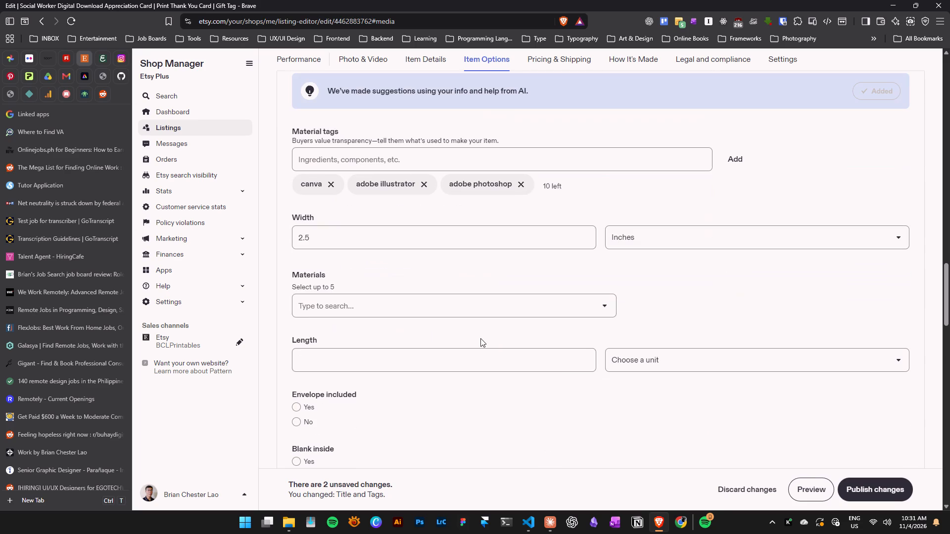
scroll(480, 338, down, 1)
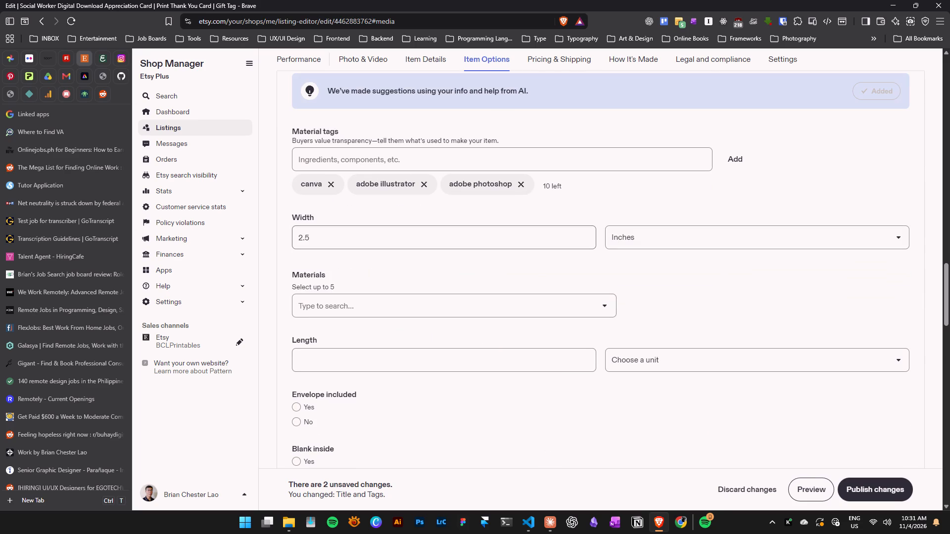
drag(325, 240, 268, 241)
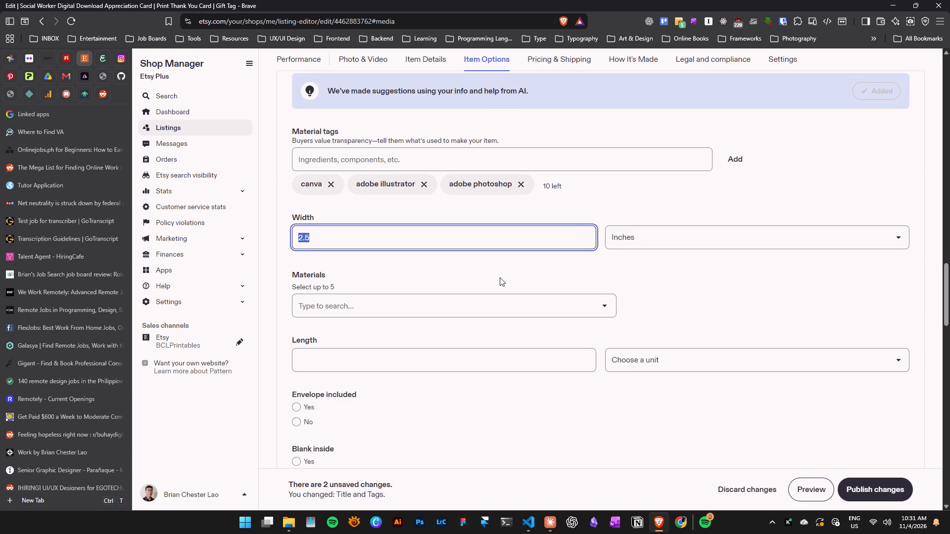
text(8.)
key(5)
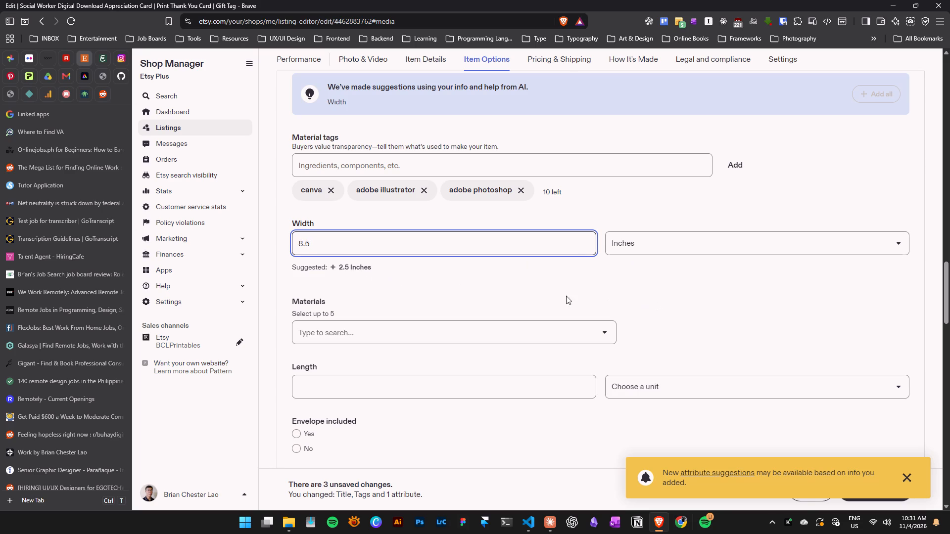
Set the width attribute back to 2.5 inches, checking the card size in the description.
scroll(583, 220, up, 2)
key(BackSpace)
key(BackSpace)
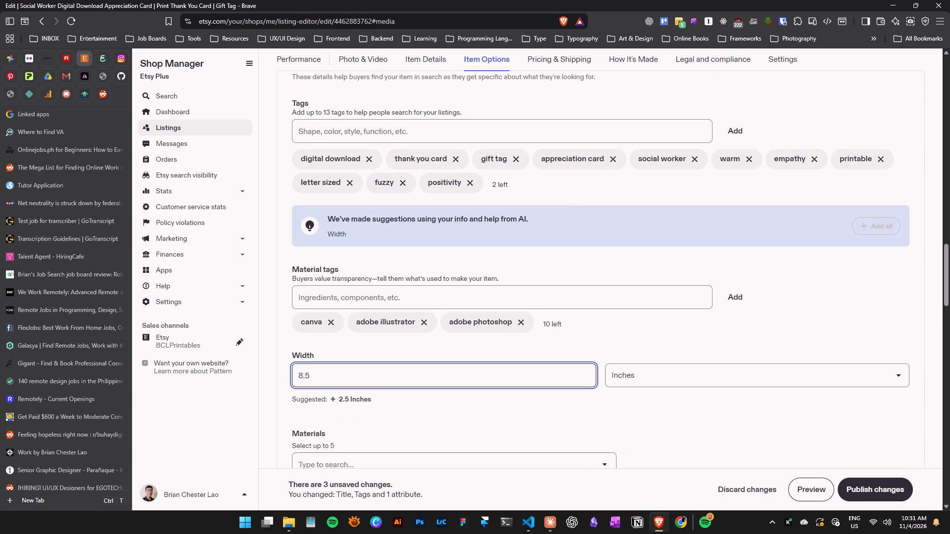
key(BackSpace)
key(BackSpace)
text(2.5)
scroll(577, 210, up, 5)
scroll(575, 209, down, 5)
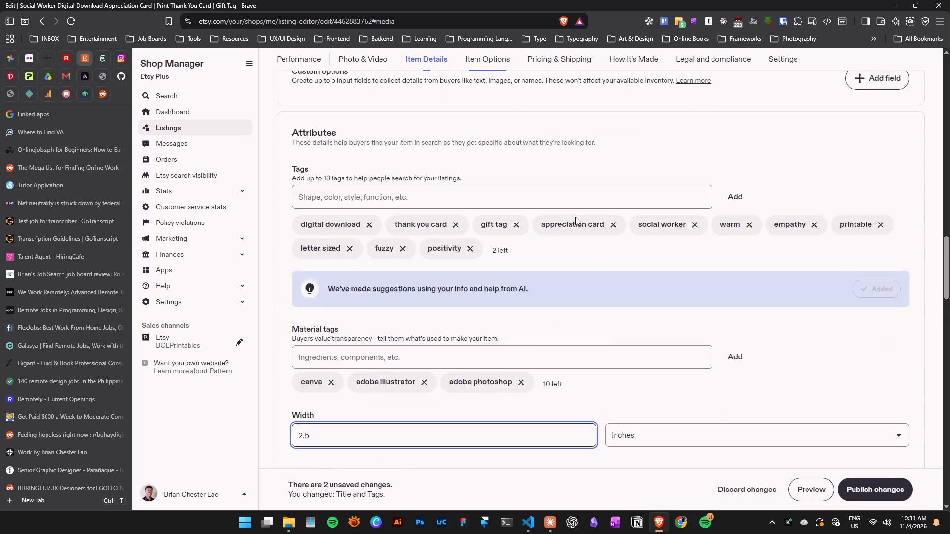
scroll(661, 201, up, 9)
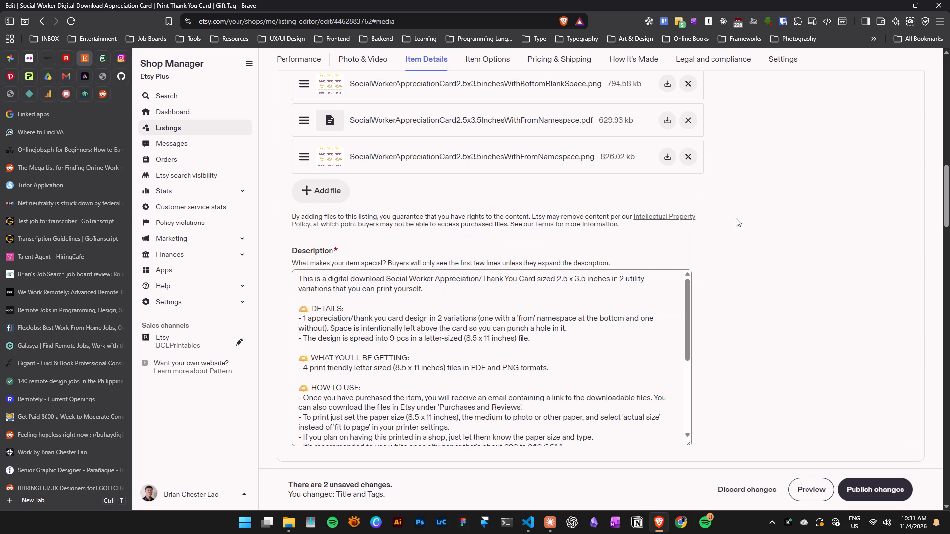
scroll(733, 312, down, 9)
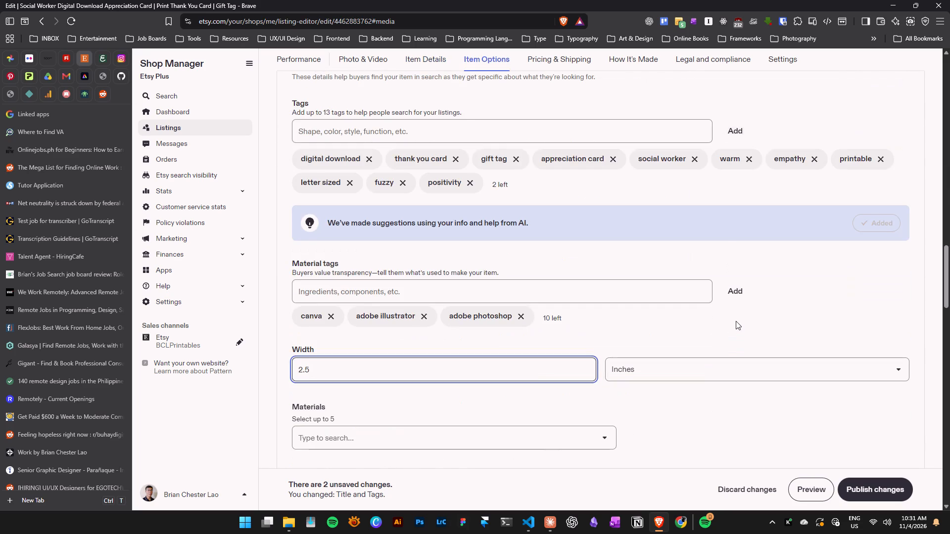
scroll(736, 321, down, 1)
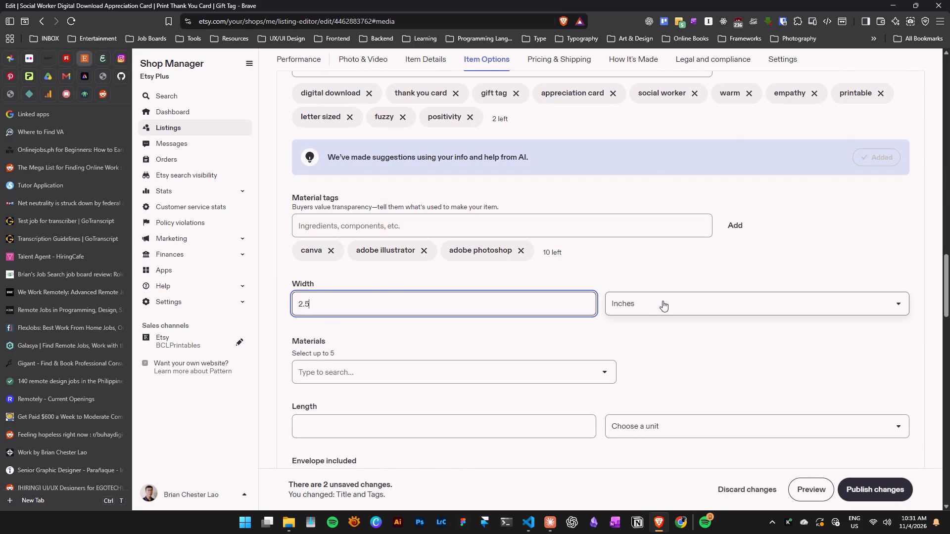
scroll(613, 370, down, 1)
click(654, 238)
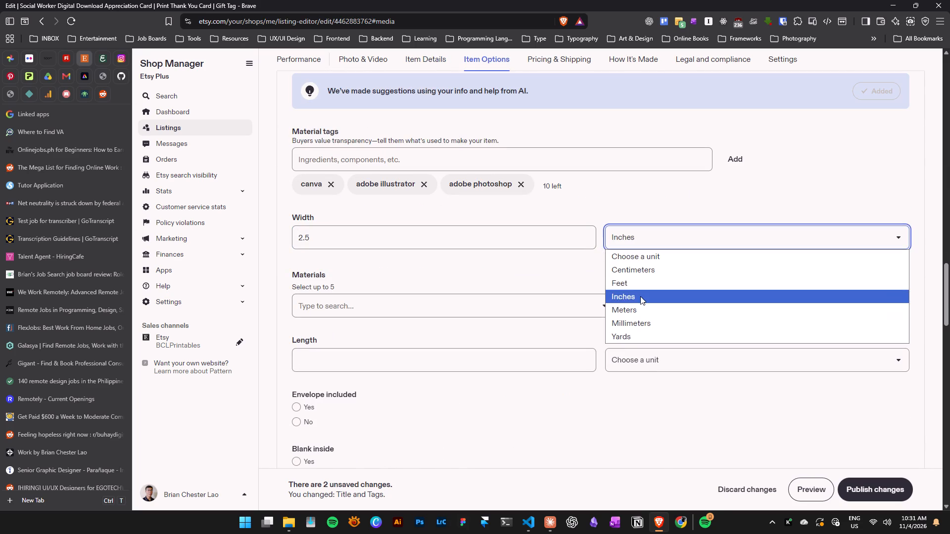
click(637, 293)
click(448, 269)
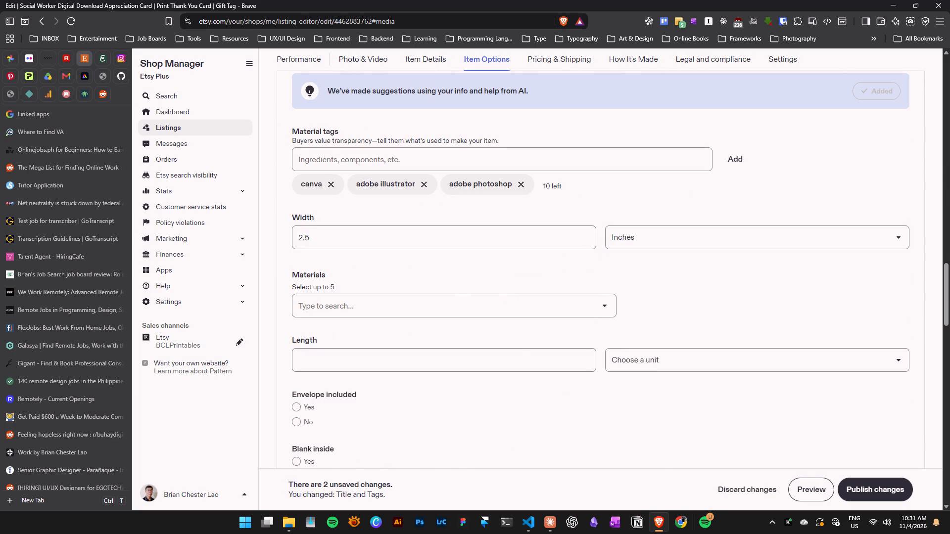
Set the listing's length attribute to 3.5 inches.
click(557, 360)
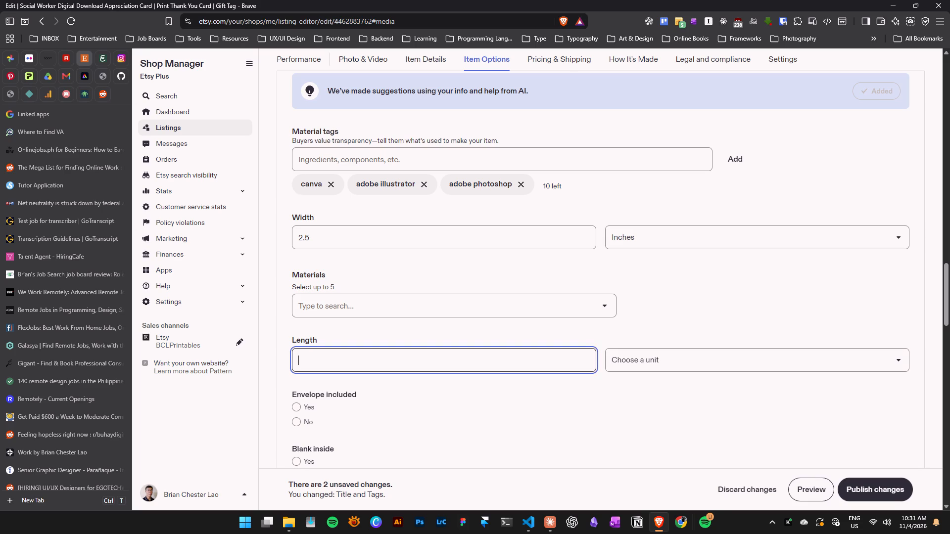
text(3.5)
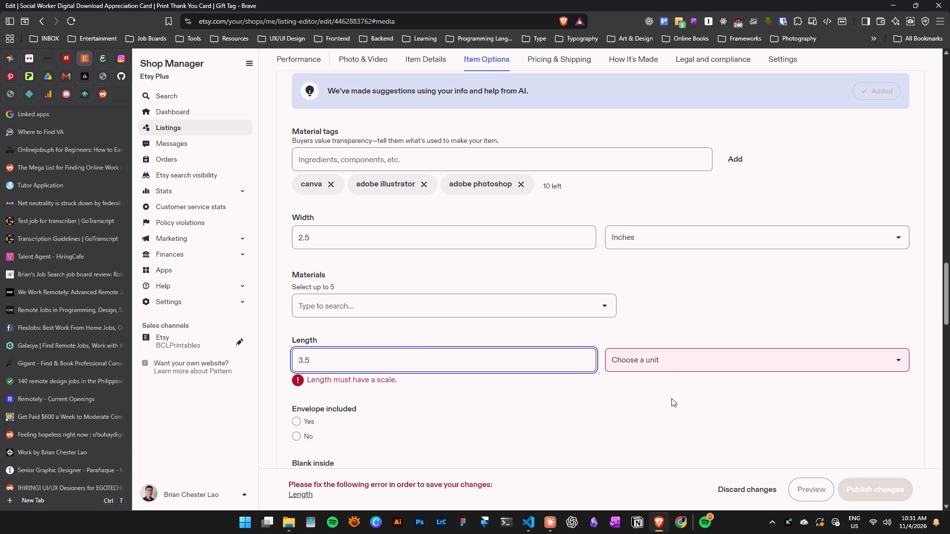
click(667, 366)
click(645, 421)
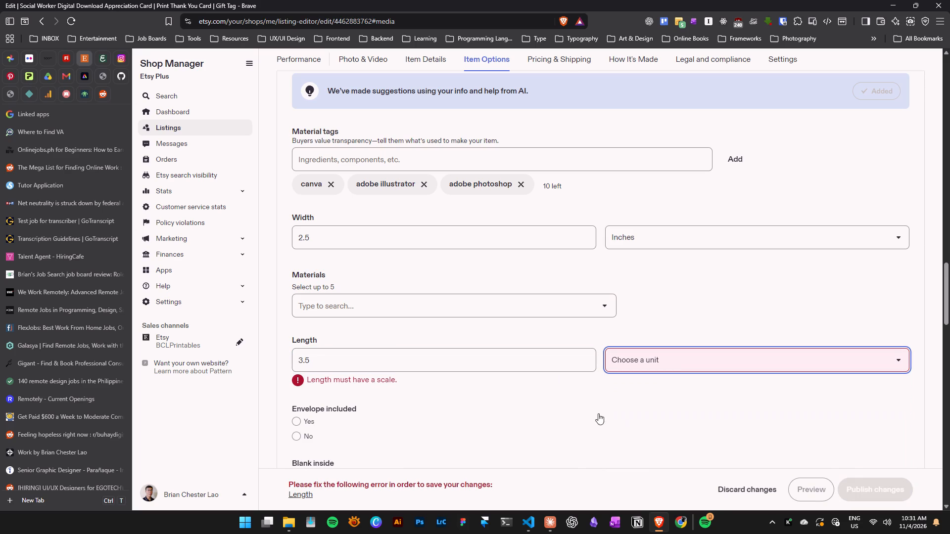
click(502, 400)
Set both the "Envelope included" and "Blank inside" attributes to No.
scroll(408, 401, down, 3)
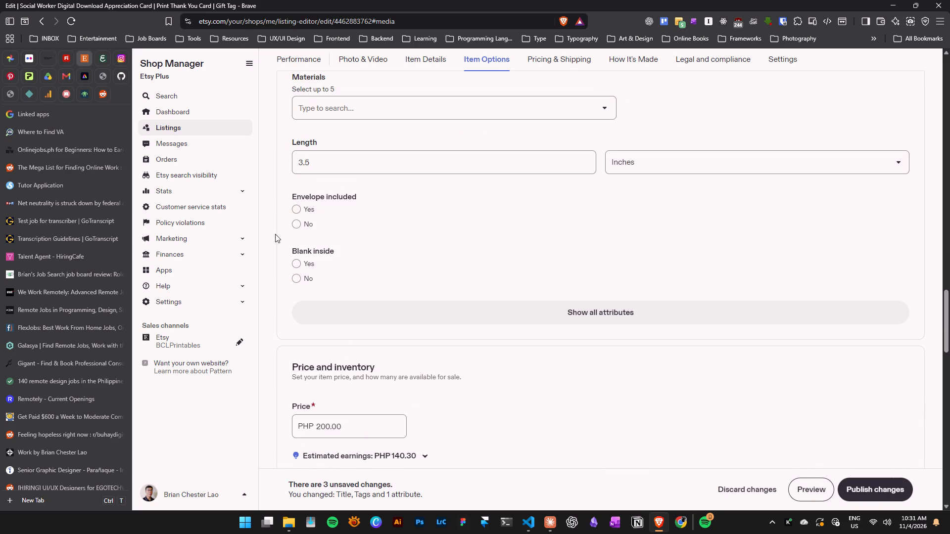
click(295, 225)
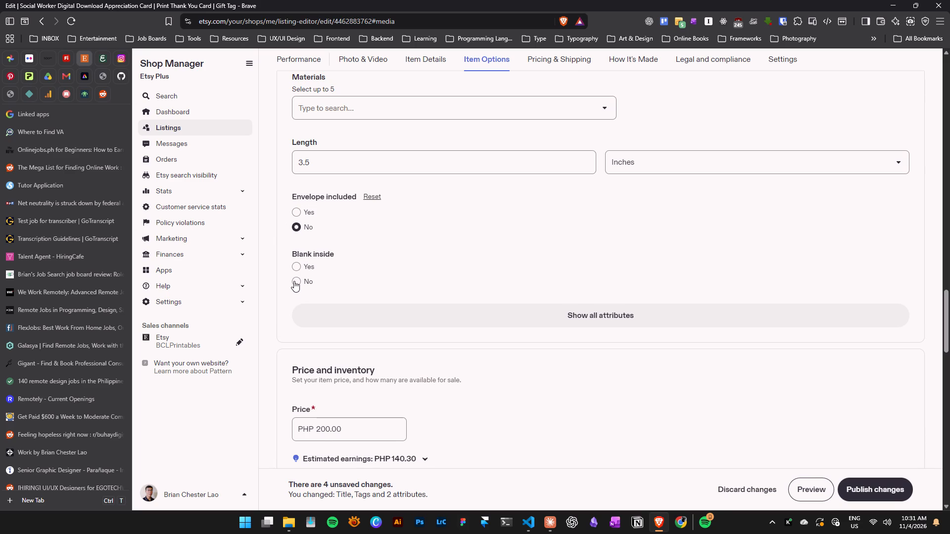
click(294, 281)
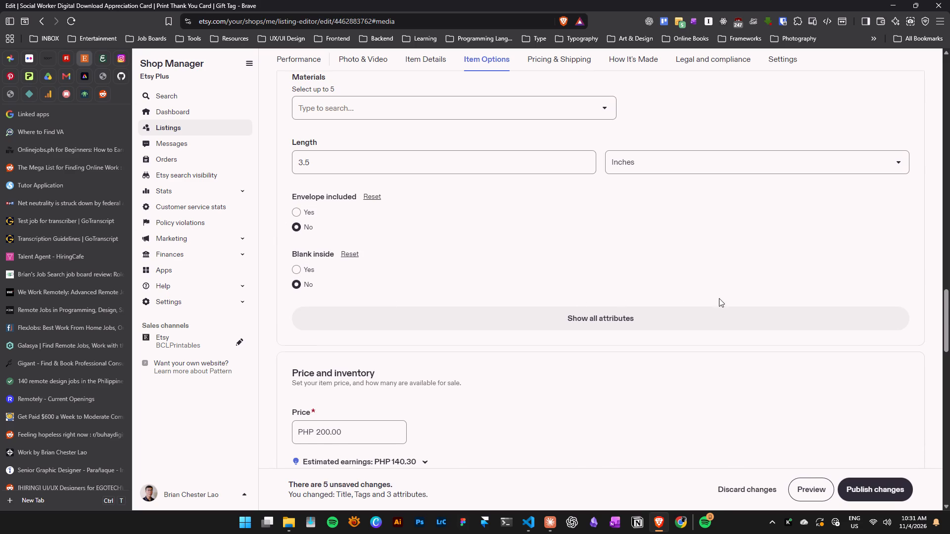
Review the remaining listing sections and turn on "Feature this listing" in the listing settings.
scroll(718, 303, down, 3)
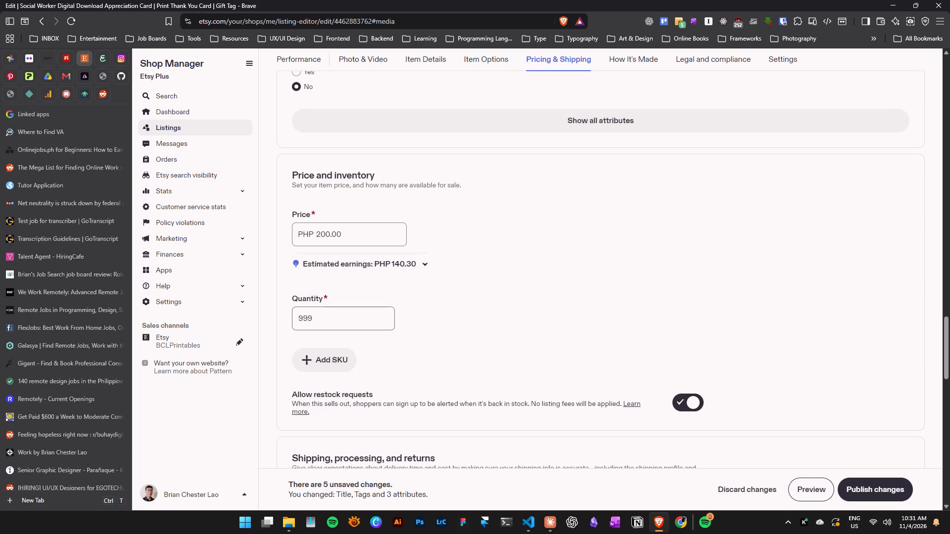
scroll(493, 357, down, 7)
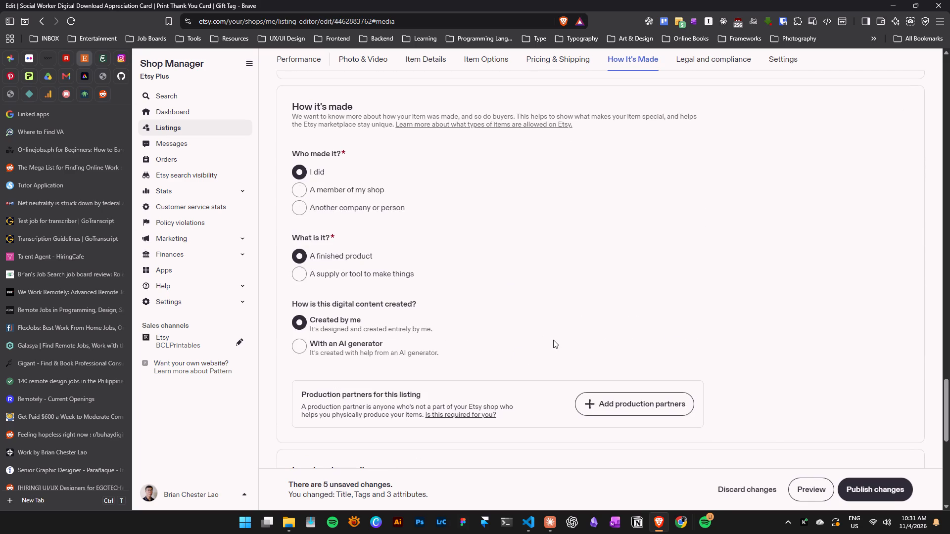
scroll(710, 326, down, 4)
scroll(478, 391, down, 3)
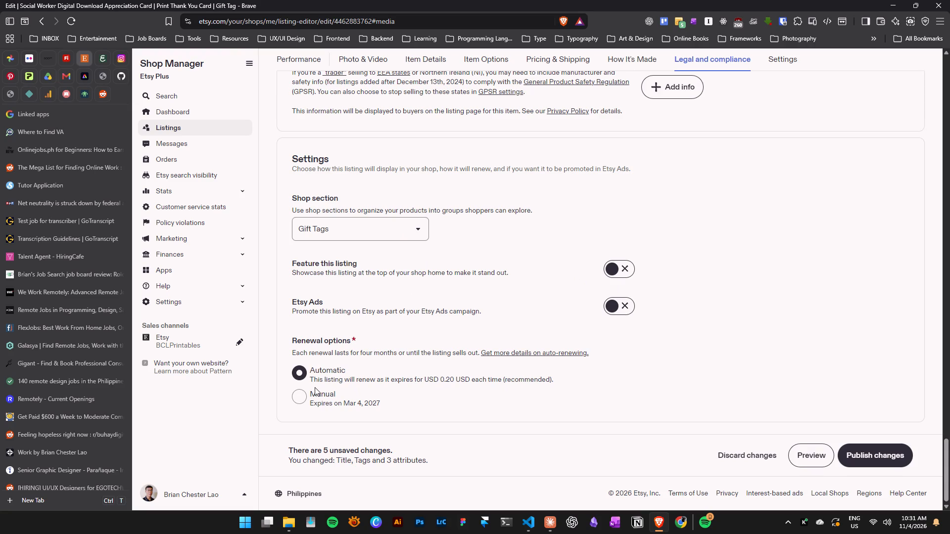
click(620, 270)
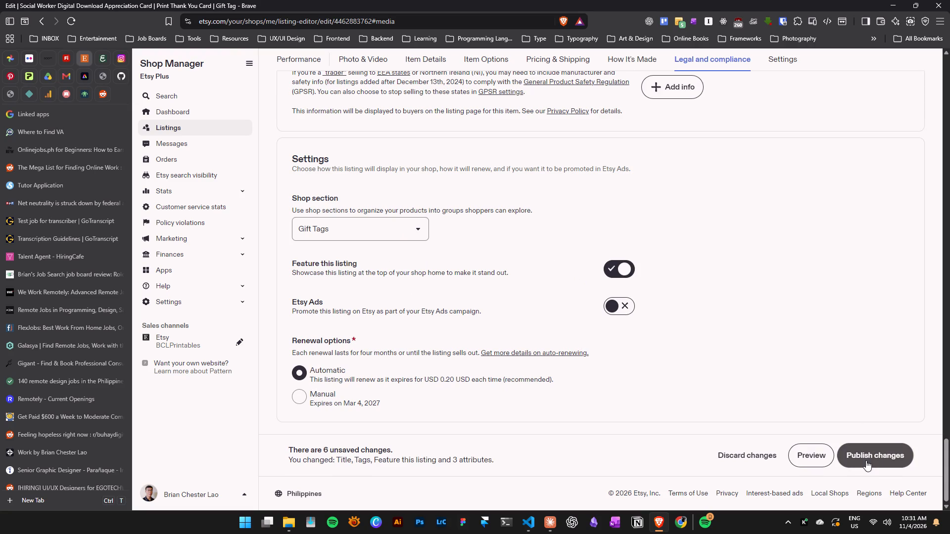
Publish the pending changes to the Social Worker appreciation card listing.
click(866, 460)
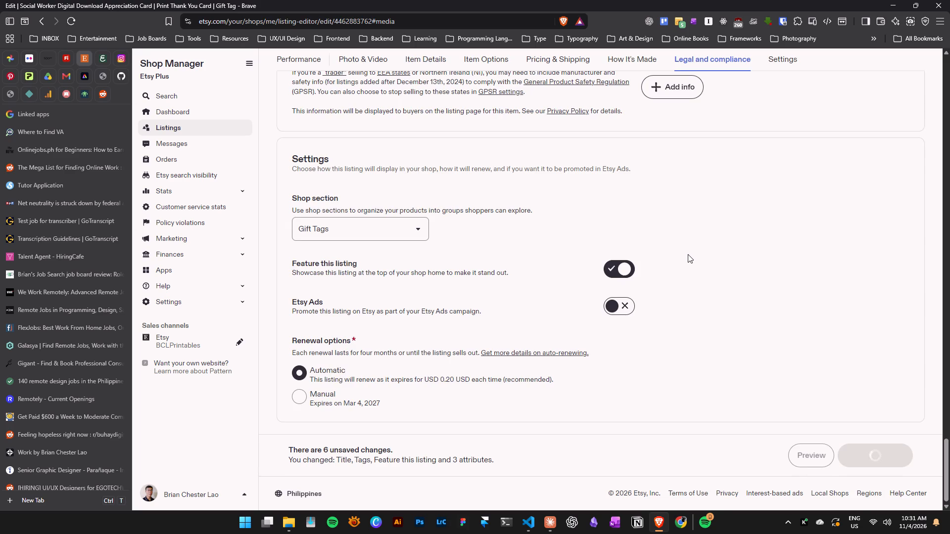
scroll(667, 270, up, 6)
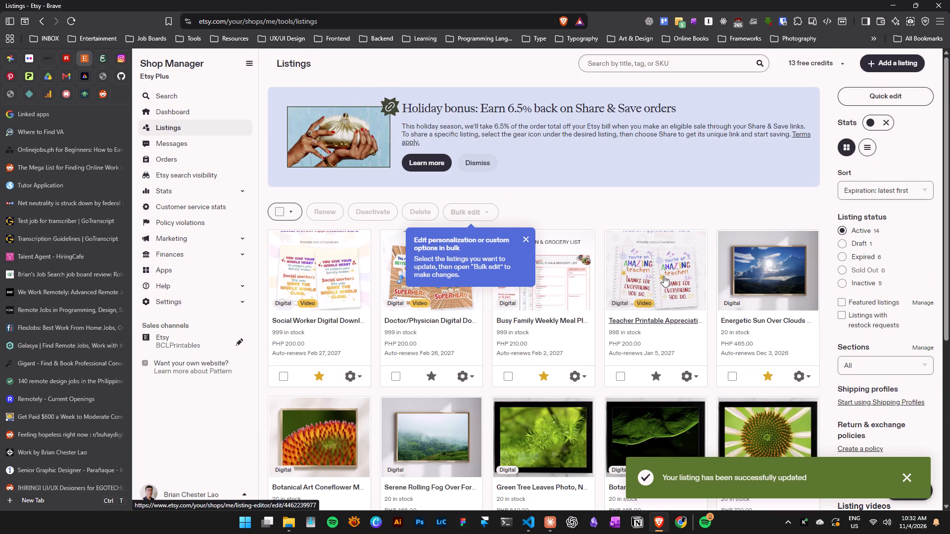
Open the Doctor/Physician appreciation card listing for editing from the active listings.
scroll(664, 276, down, 10)
scroll(665, 281, up, 7)
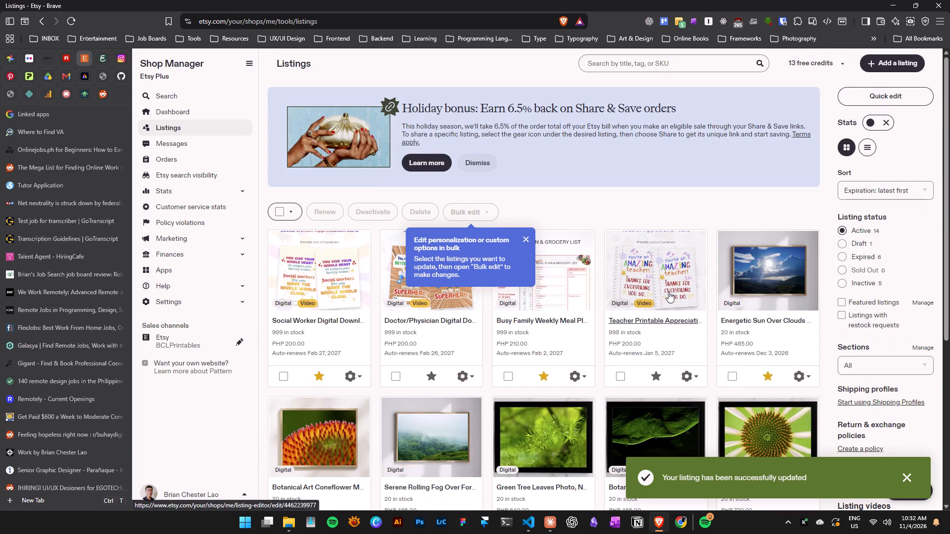
click(440, 299)
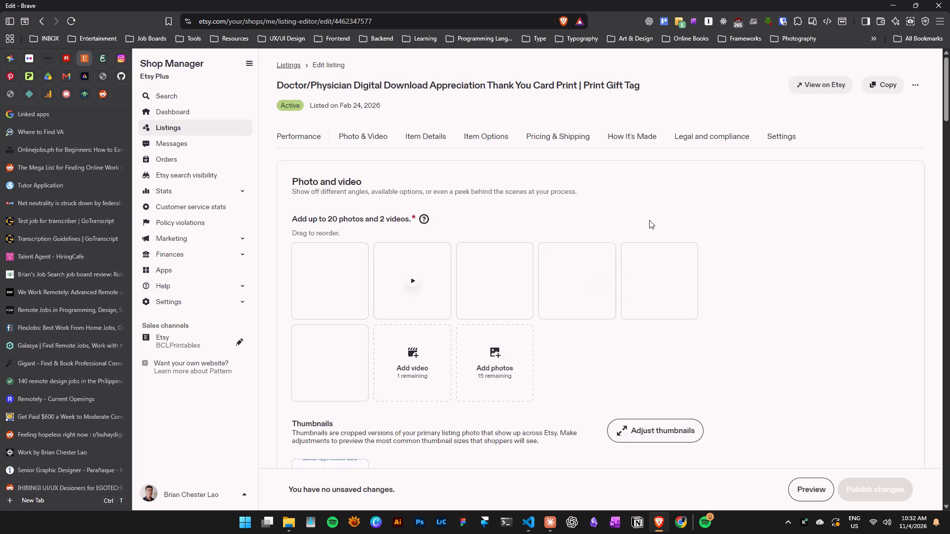
Insert "Print" after "Digital Download" in the Doctor/Physician listing's title.
click(385, 87)
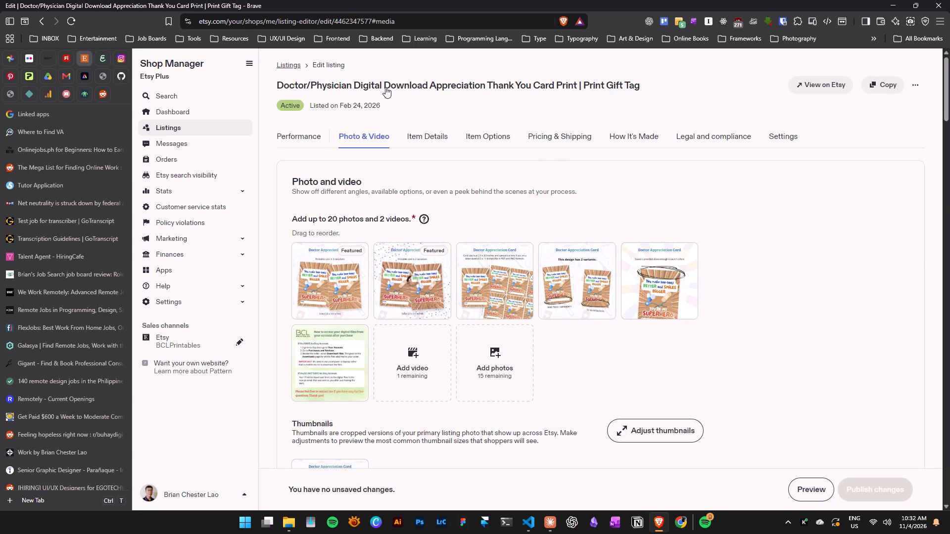
click(469, 111)
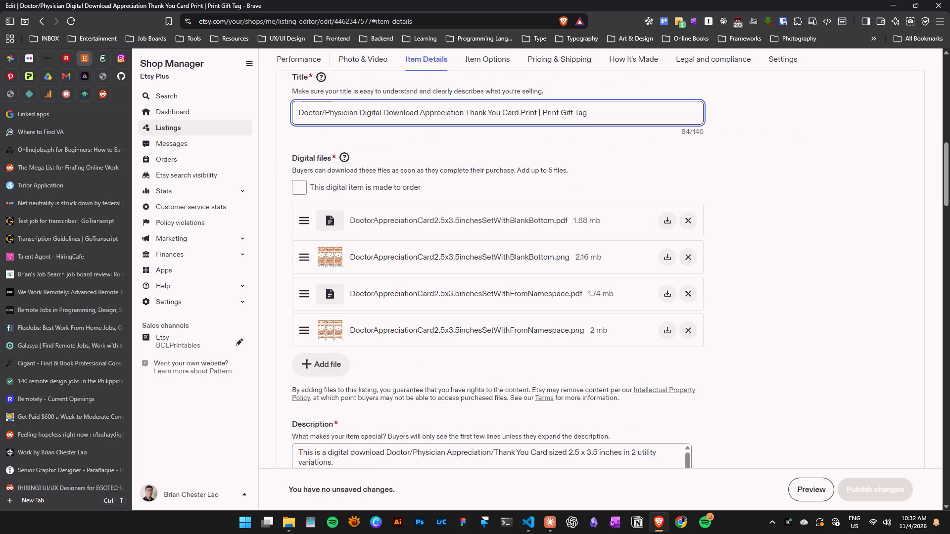
click(414, 113)
click(417, 113)
key(space)
text(Perint)
key(Left)
key(Left)
key(Left)
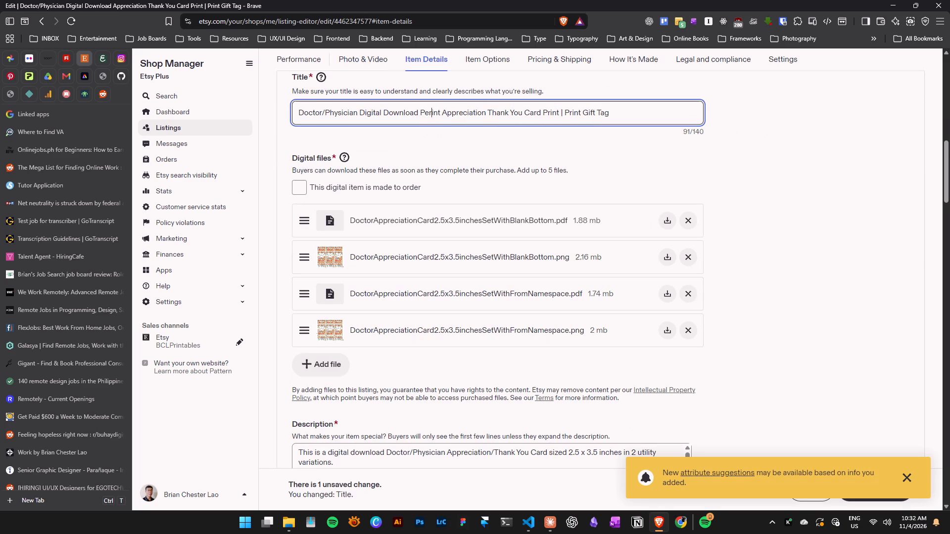
key(Left)
key(BackSpace)
Insert "Card /" between "Appreciation" and "Thank You Card" in the listing title.
key(Right)
key(Right)
key(Right)
key(Right)
key(Right)
key(Right)
key(Right)
key(Right)
key(Right)
key(Right)
key(Right)
key(Right)
key(Right)
key(Right)
key(Right)
key(Right)
key(Right)
key(Right)
key(Right)
key(Right)
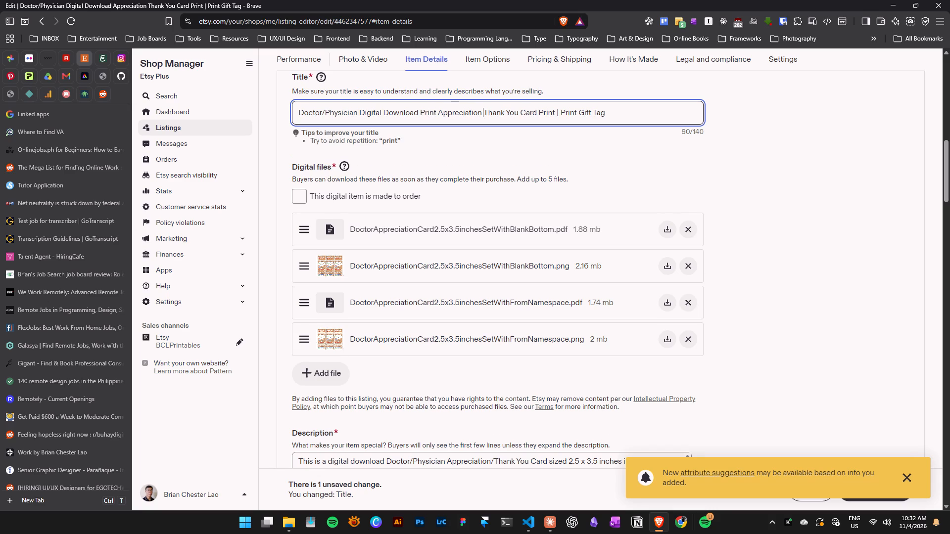
key(Left)
key(Left)
key(Left)
key(Left)
key(space)
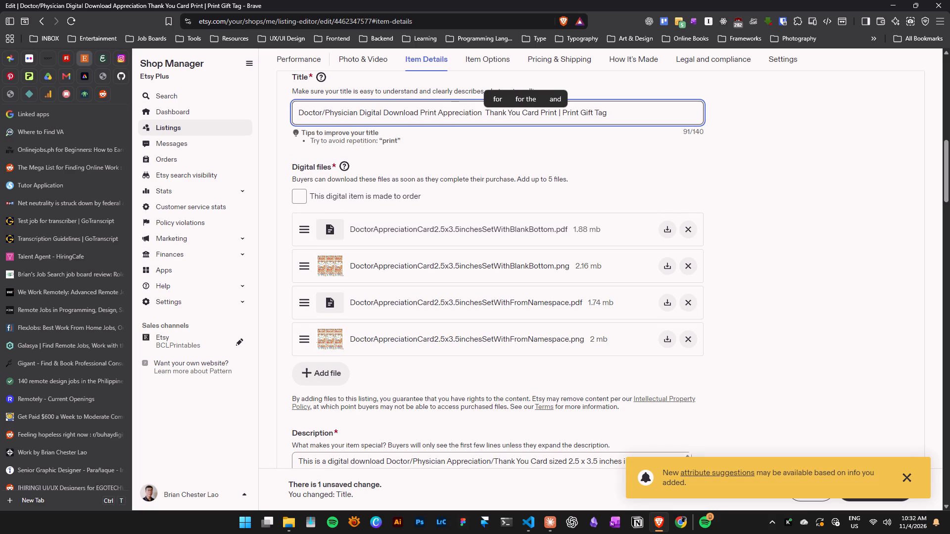
key(slash)
key(Left)
key(Left)
key(space)
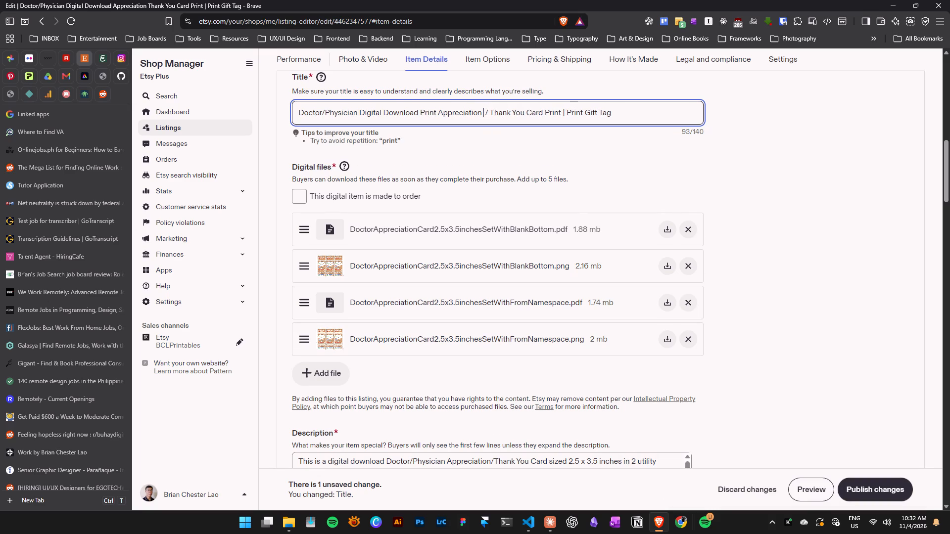
text(Card)
Remove the word "Print" that follows "Thank You Card" in the listing title.
key(Right)
key(Right)
key(Right)
key(Right)
key(Right)
key(Right)
key(Right)
key(Right)
key(Right)
key(Right)
key(Right)
key(Right)
key(Right)
key(Right)
key(Right)
key(Right)
key(Right)
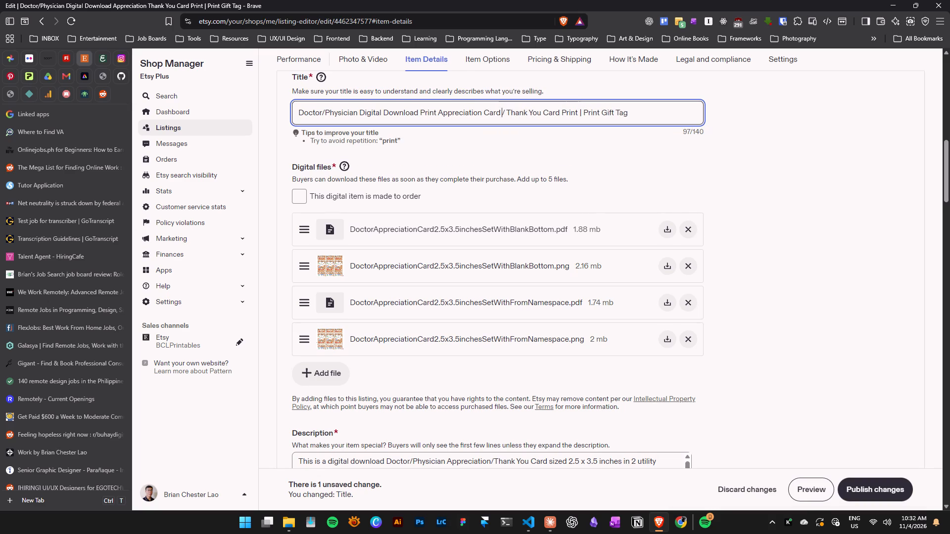
key(shift+Right)
key(shift+Right)
key(shift+Right)
key(shift+Right)
key(shift+Right)
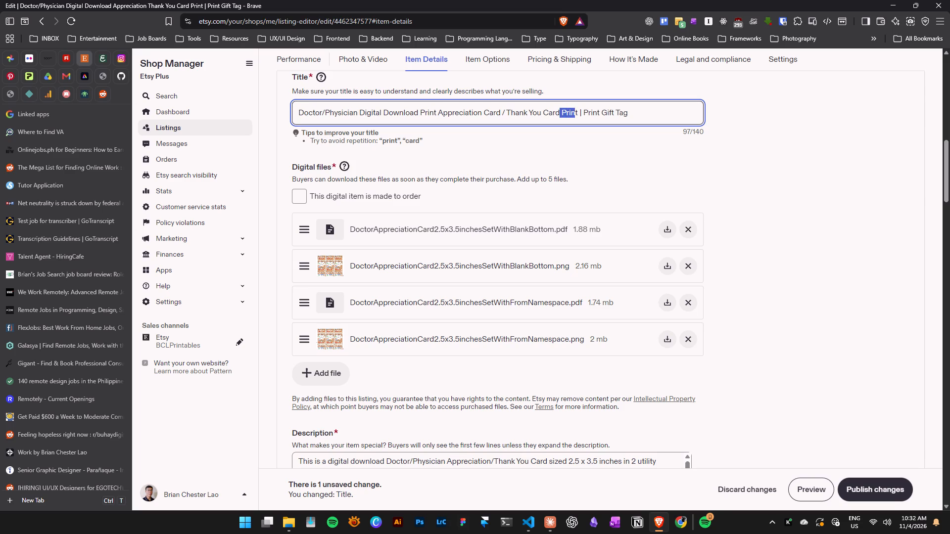
key(shift+Right)
key(BackSpace)
Replace the vertical bar before "Print Gift Tag" in the title with a slash.
key(space)
text(?)
key(Left)
key(BackSpace)
key(Right)
key(BackSpace)
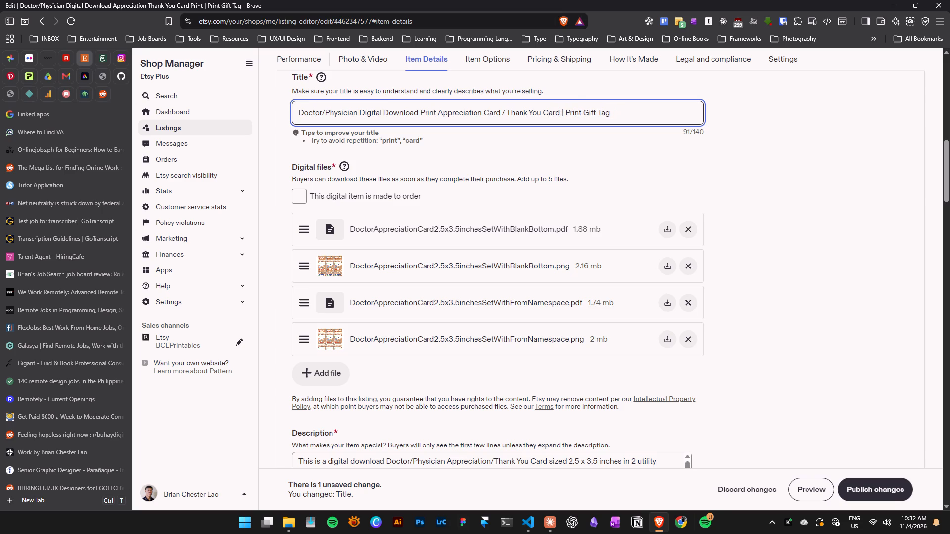
key(space)
text(/)
key(Right)
key(Right)
key(BackSpace)
key(BackSpace)
Remove the word "Card" after "Appreciation" in the listing title.
key(Right)
key(Right)
key(Right)
key(Right)
key(Right)
key(Right)
key(Right)
key(Right)
key(Right)
key(Left)
key(Left)
key(Left)
key(Left)
key(Left)
key(Left)
key(Left)
key(Left)
key(Left)
key(Left)
key(Left)
key(Left)
key(Left)
key(Left)
key(Left)
key(Left)
key(Left)
key(Left)
key(Left)
key(Left)
key(Right)
key(BackSpace)
key(BackSpace)
key(BackSpace)
key(BackSpace)
key(BackSpace)
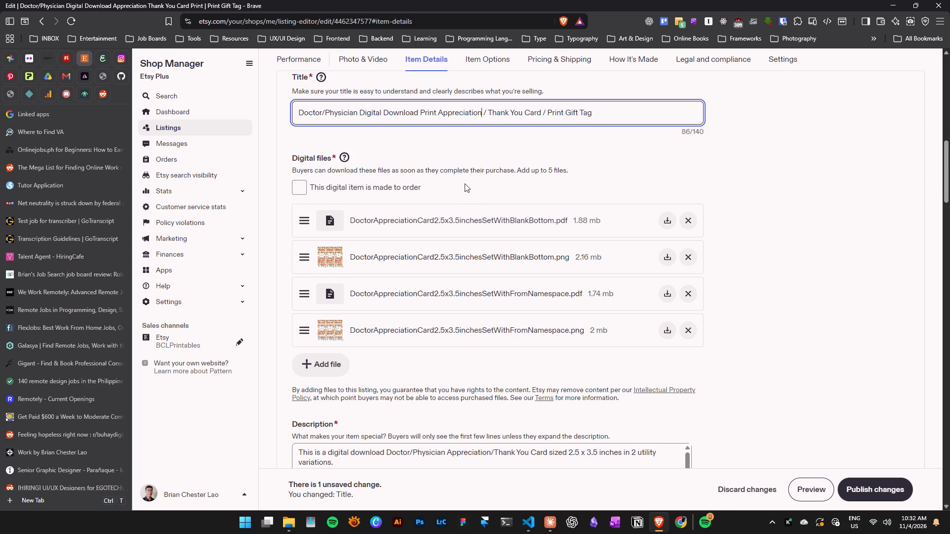
Add "Super" at the beginning of the listing title, before "Doctor/Physician".
click(299, 116)
text(Su)
key(BackSpace)
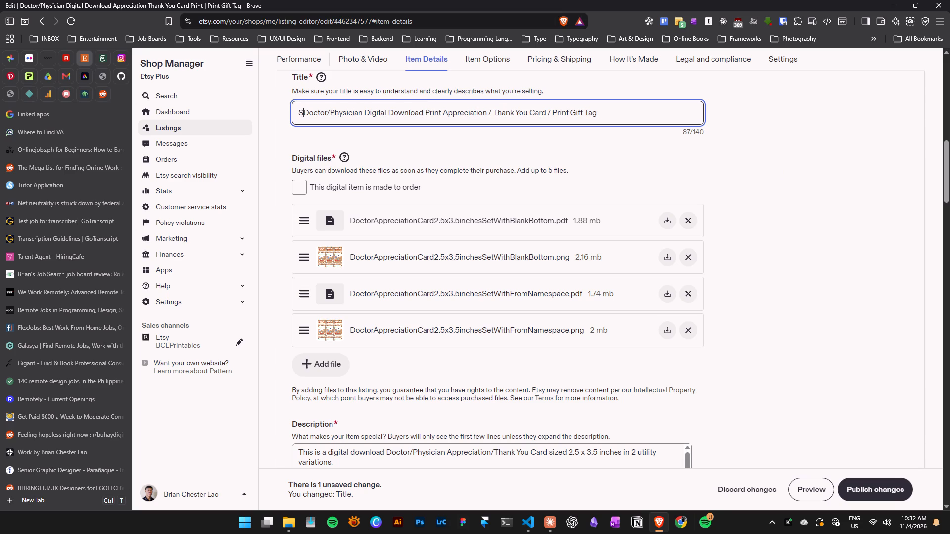
text(uper)
key(space)
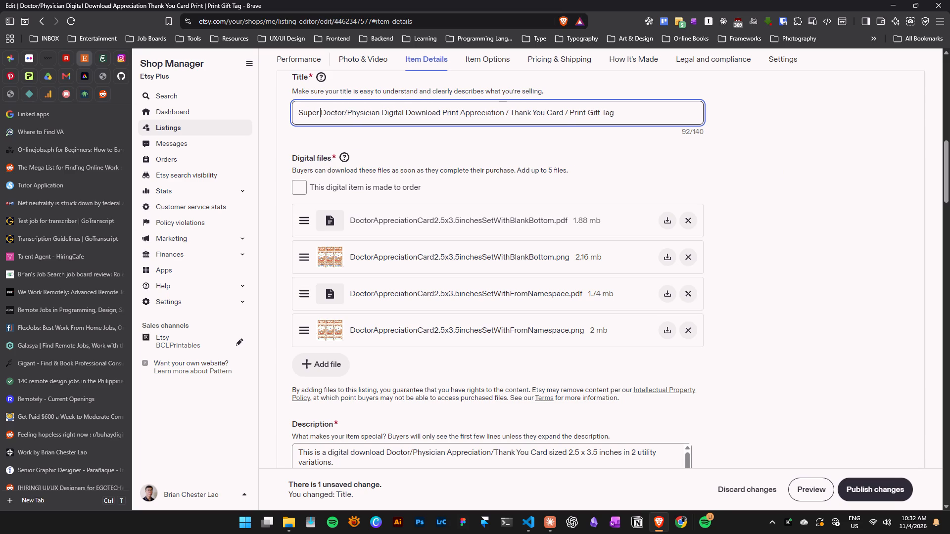
Replace the "printable gift tag" search tag with "printable".
scroll(737, 261, down, 3)
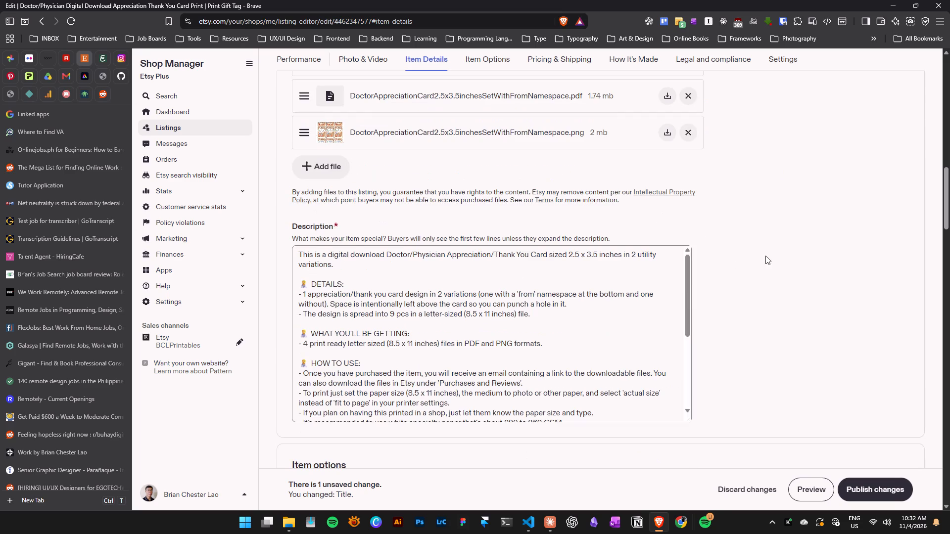
scroll(744, 293, down, 5)
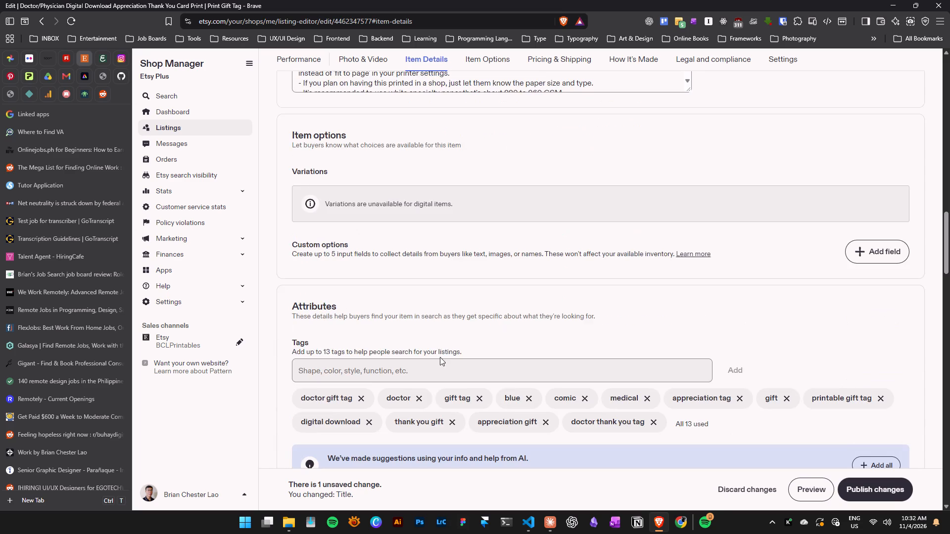
scroll(441, 364, down, 2)
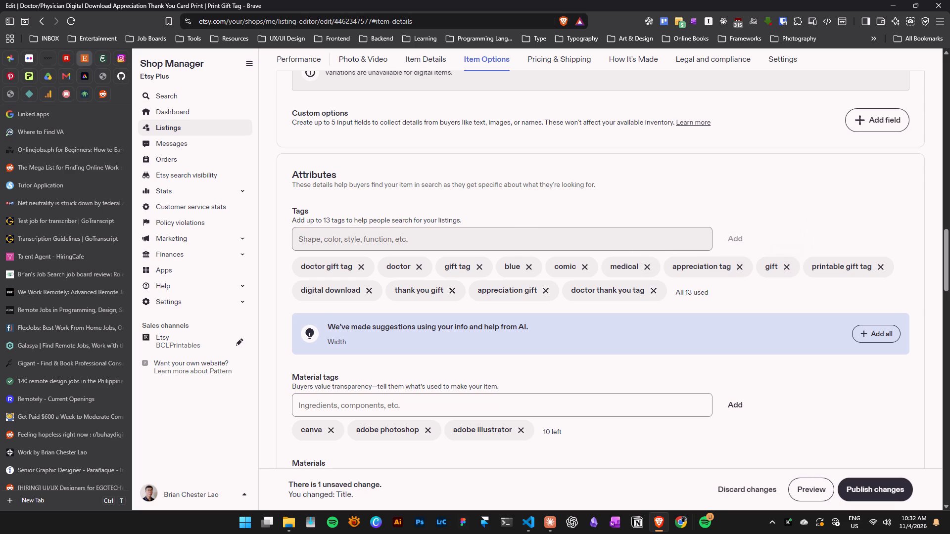
click(882, 265)
click(623, 242)
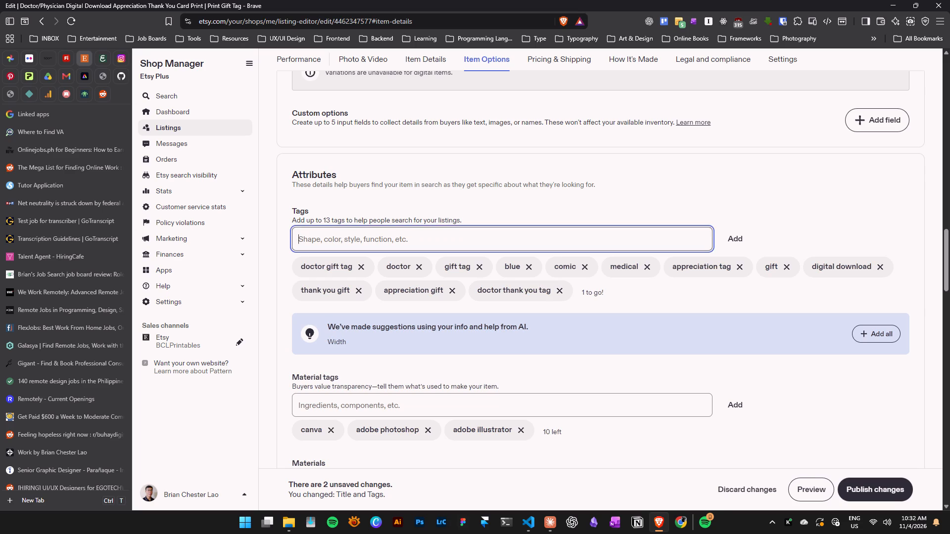
text(printable)
key(Return)
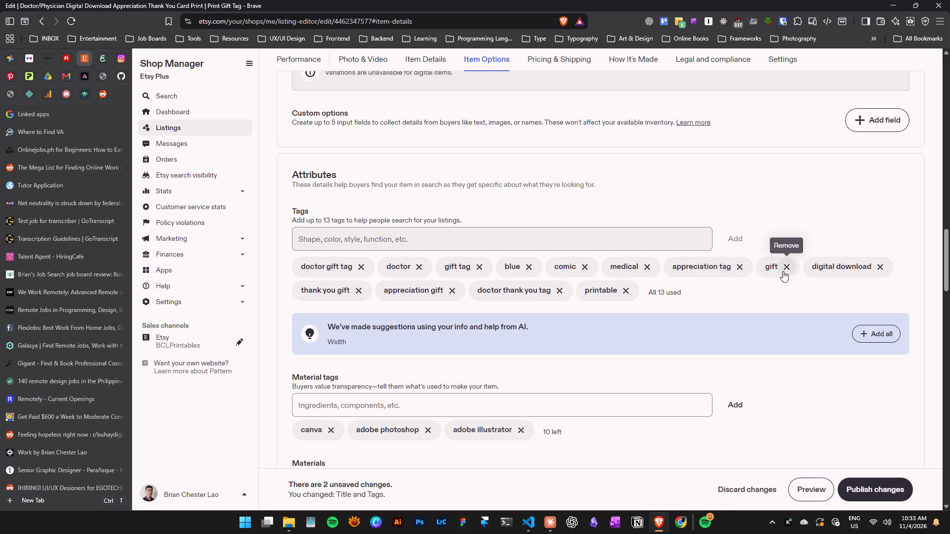
Replace the "appreciation tag" search tag with "appreciaiton card".
click(741, 267)
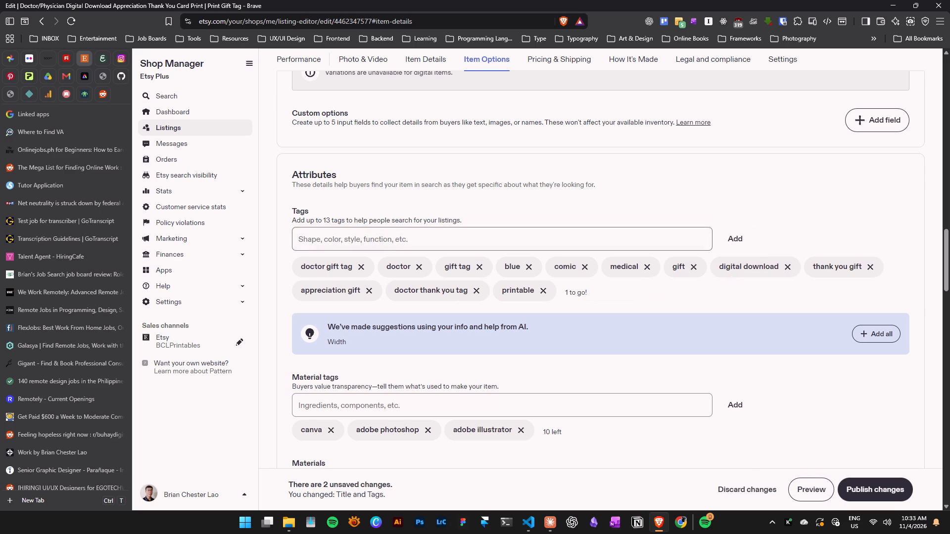
click(467, 237)
text(appreciaiton card)
key(Return)
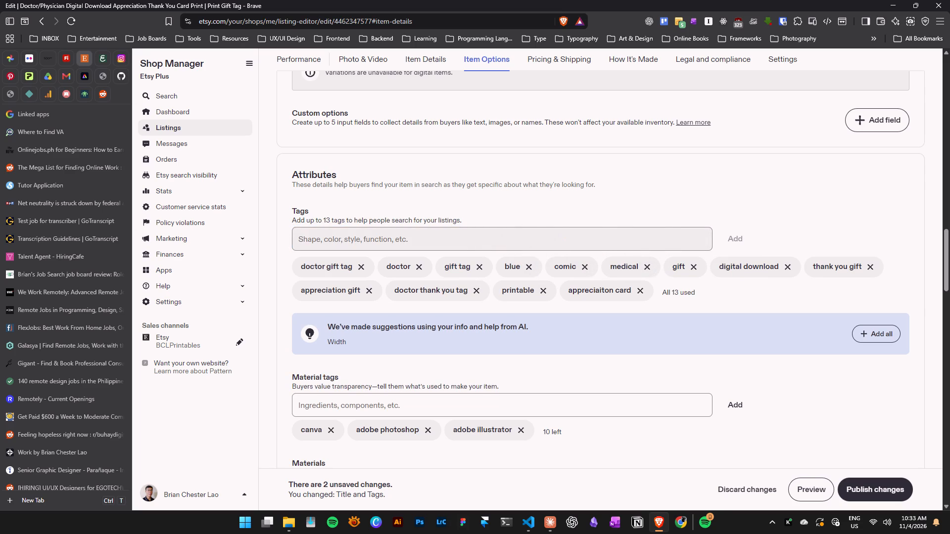
Remove the "blue", "doctor thank you tag", "doctor gift tag" and "appreciation gift" search tags.
click(527, 270)
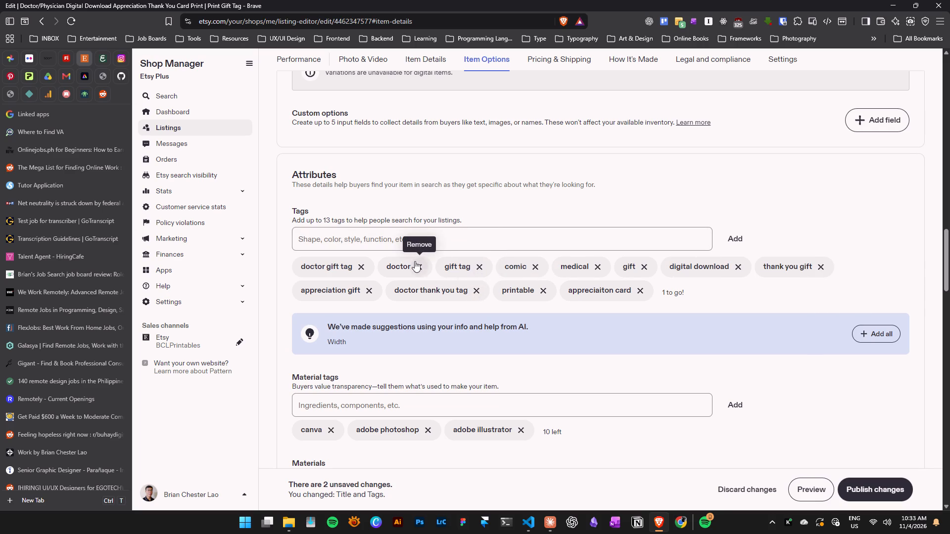
click(357, 236)
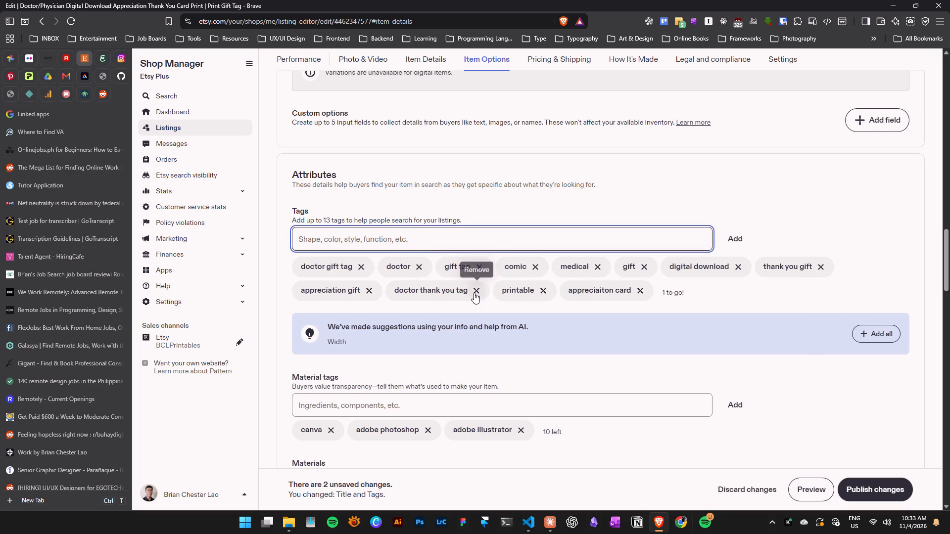
click(474, 293)
click(363, 264)
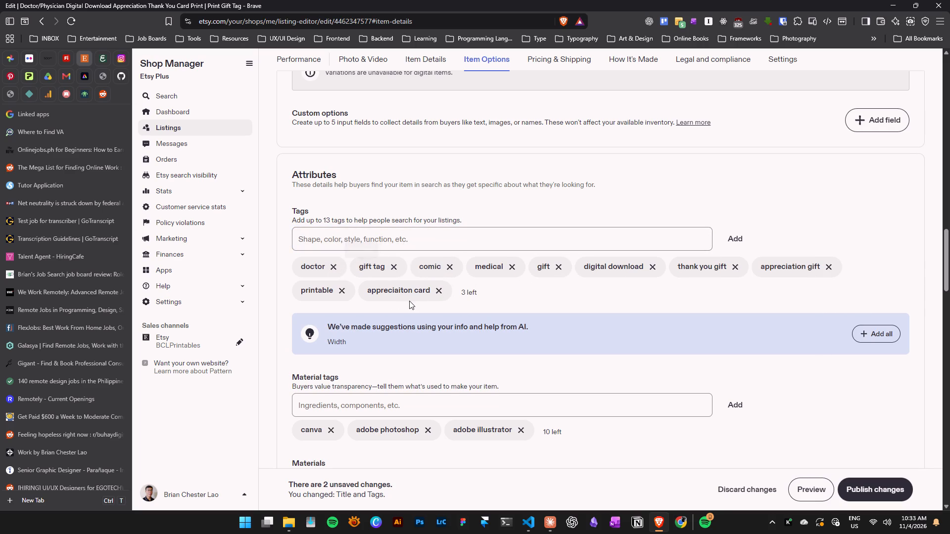
click(829, 265)
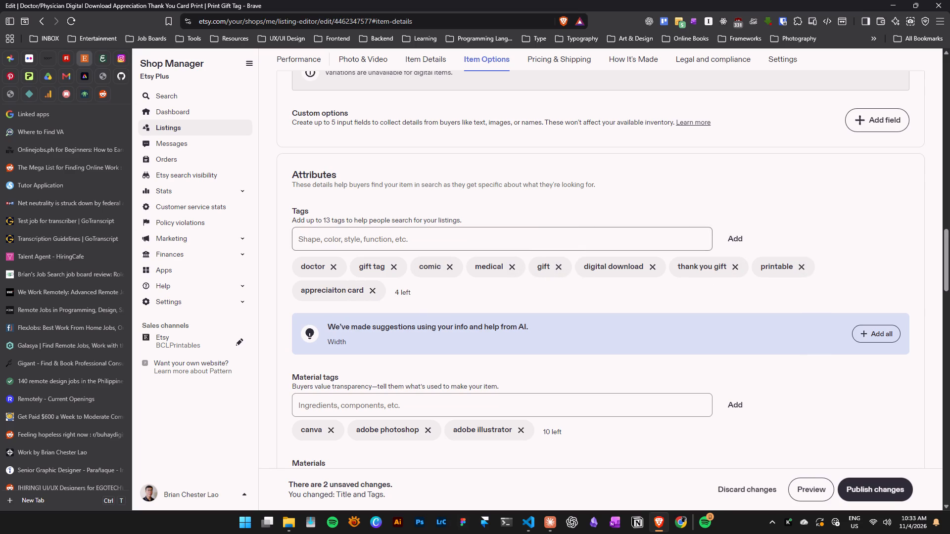
Add "super hero" and "physician" as search tags for the listing.
click(411, 238)
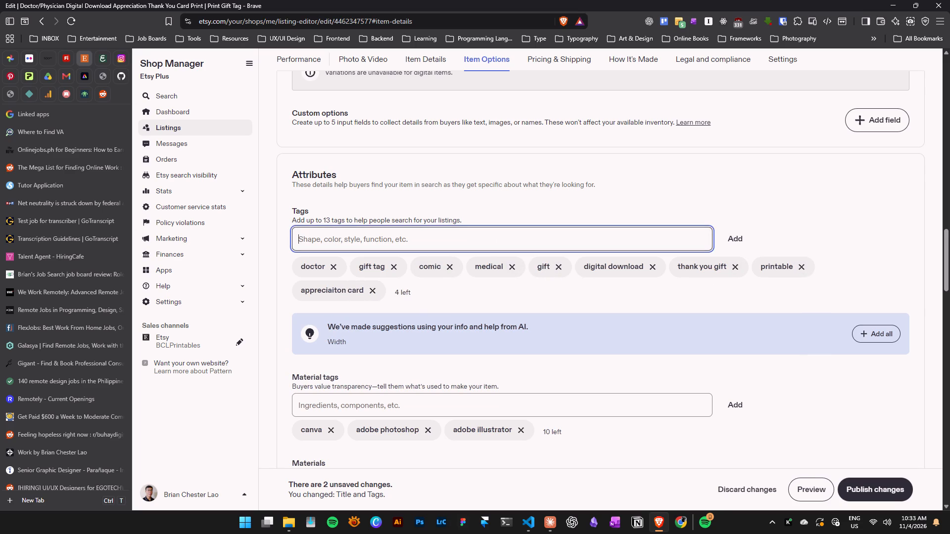
text(super hero)
key(Return)
click(333, 238)
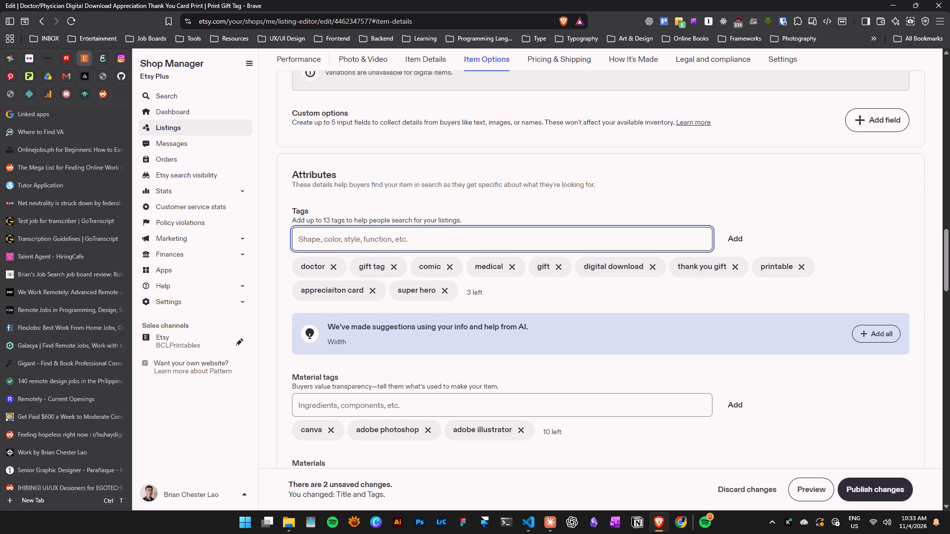
text(phys)
key(BackSpace)
text(cisi)
key(BackSpace)
key(BackSpace)
key(BackSpace)
key(BackSpace)
text(sician)
key(Return)
Set the card's width to the suggested 2.5 inches and its length to 3.5 inches.
scroll(432, 347, down, 4)
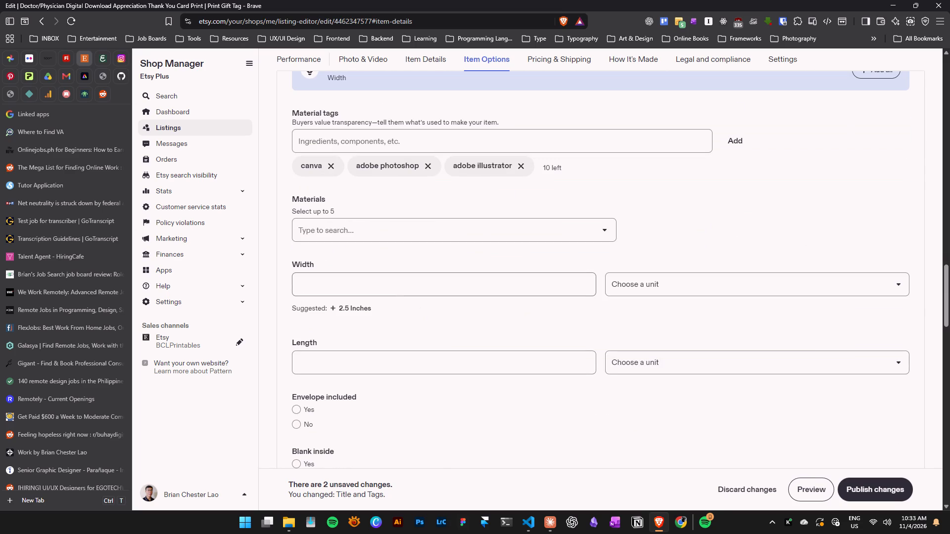
scroll(683, 251, up, 5)
scroll(770, 238, down, 6)
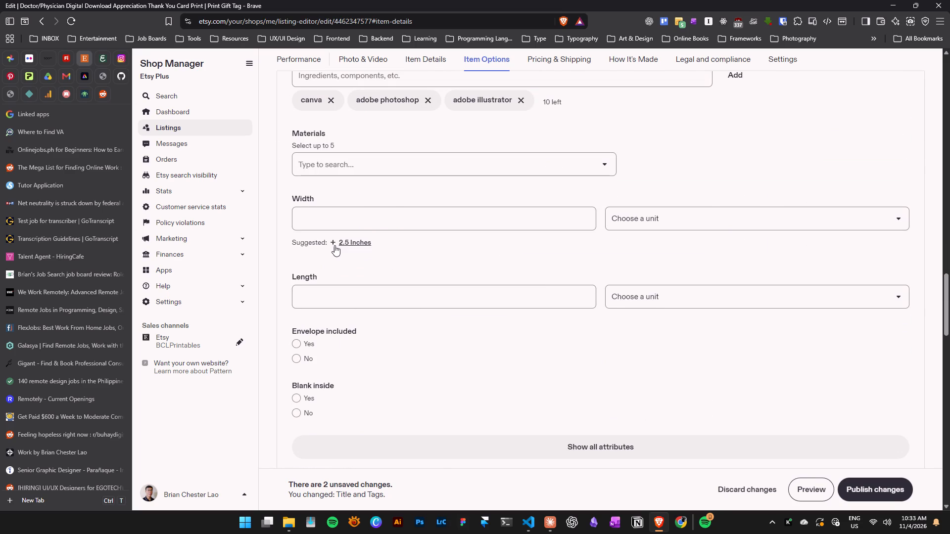
click(336, 244)
click(369, 276)
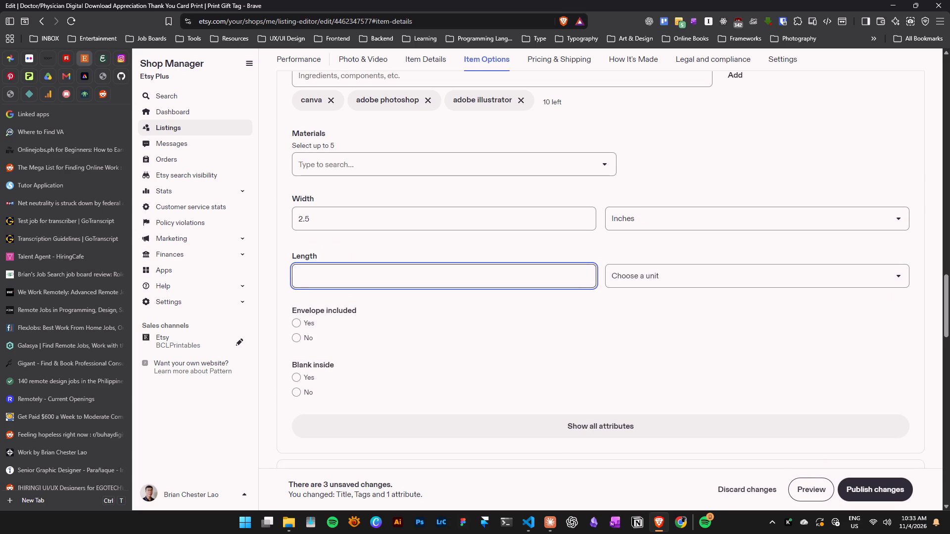
text(3.5)
click(646, 275)
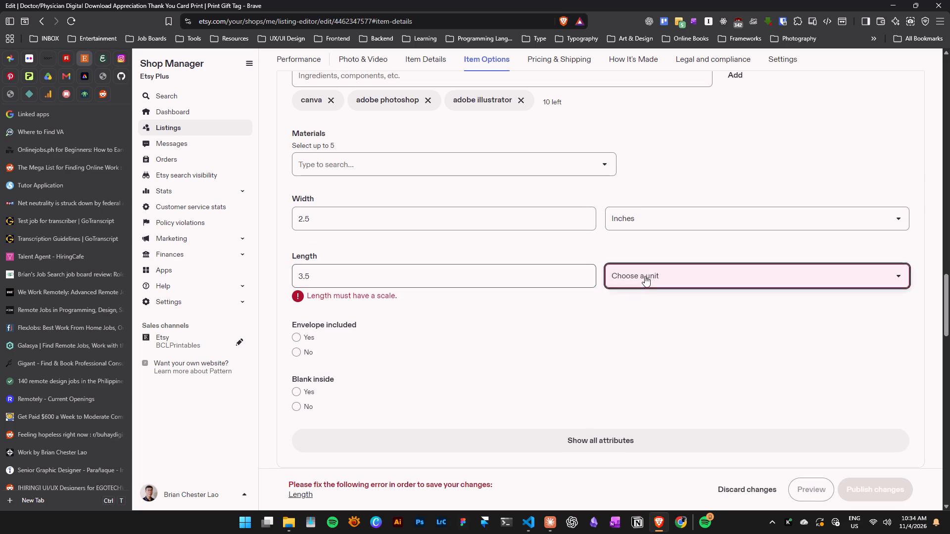
click(628, 339)
Set both the Envelope included and Blank inside attributes to No.
click(297, 339)
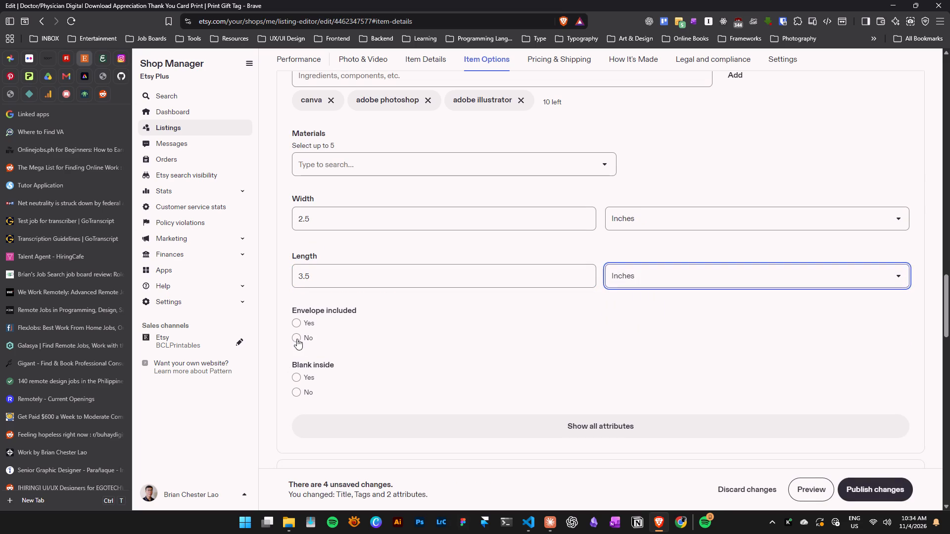
click(295, 394)
scroll(555, 355, up, 5)
scroll(751, 357, down, 3)
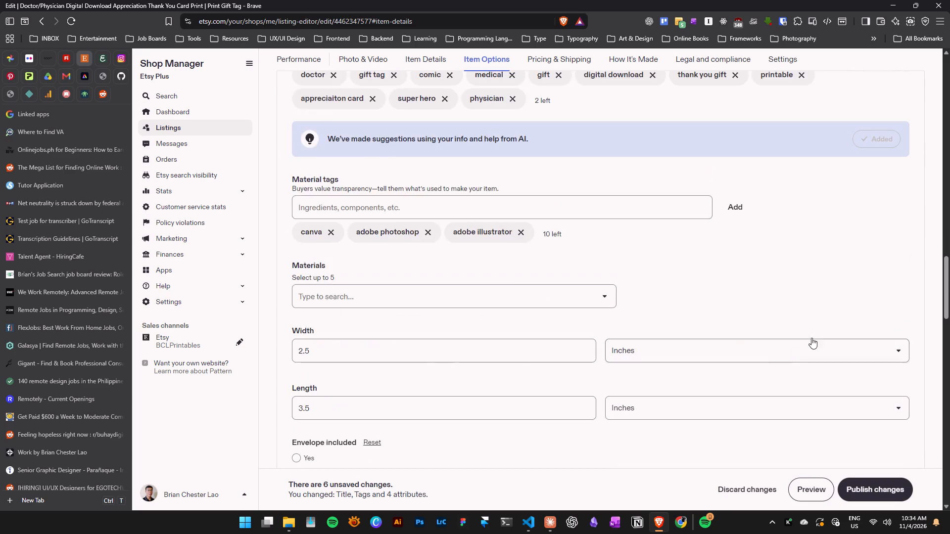
Show all attributes and look through the Occasion options for one that suits the doctor appreciation card.
scroll(855, 296, down, 4)
click(613, 307)
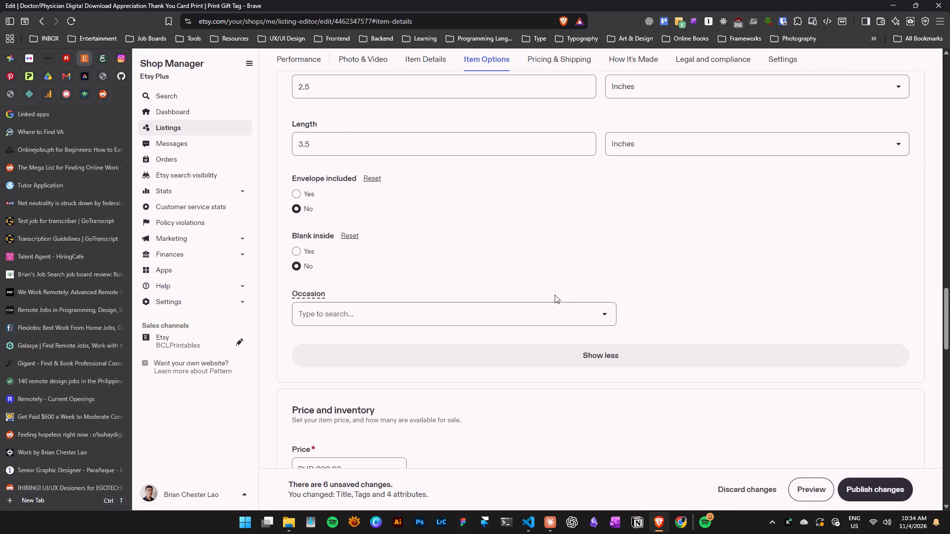
click(585, 316)
scroll(688, 282, down, 3)
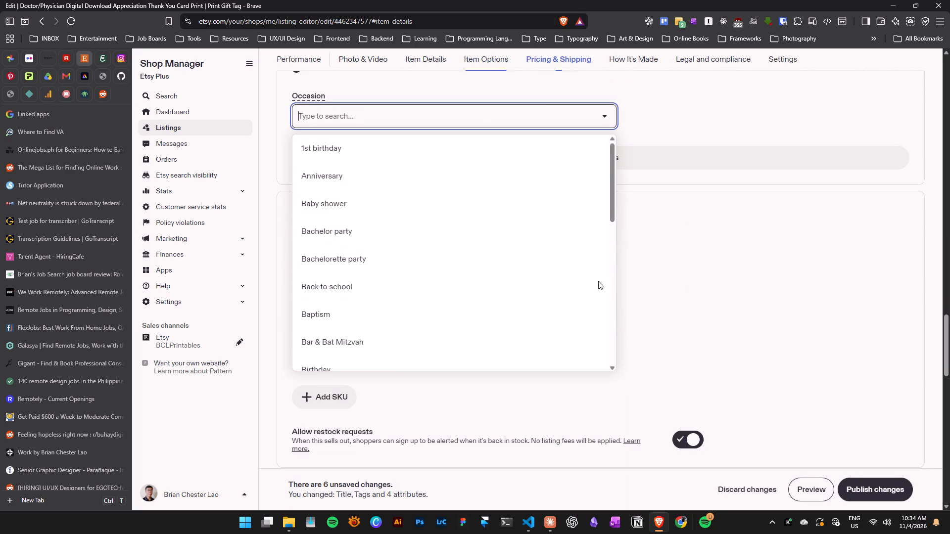
scroll(518, 256, down, 2)
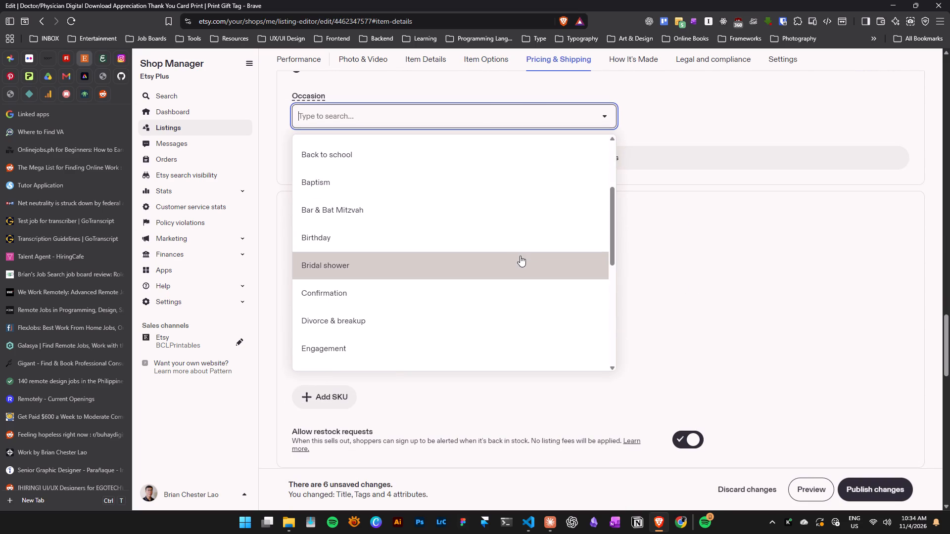
scroll(501, 264, down, 1)
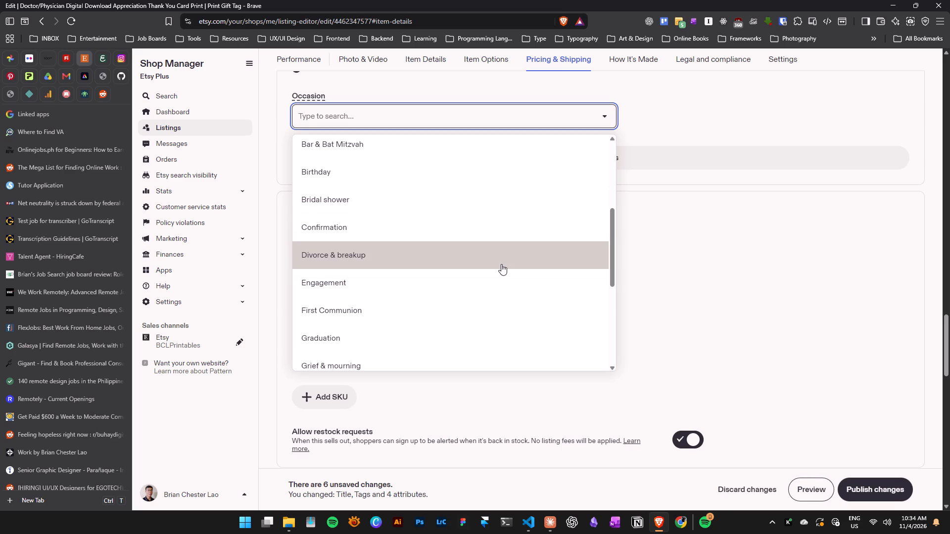
scroll(501, 264, down, 1)
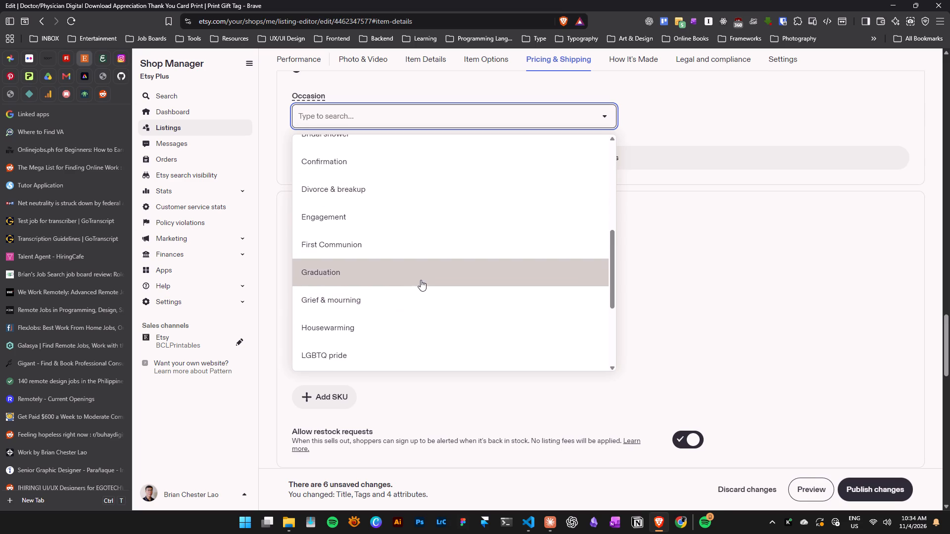
scroll(413, 305, down, 1)
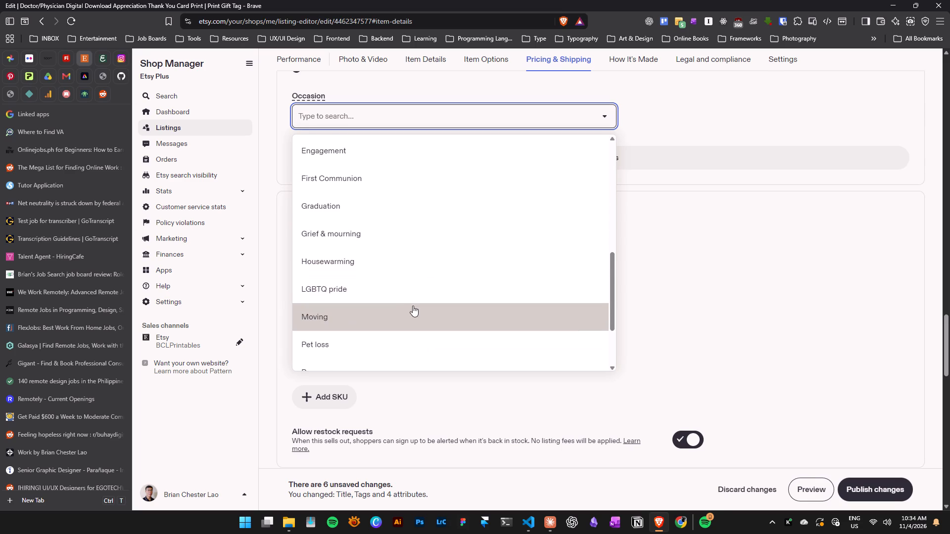
scroll(416, 312, down, 2)
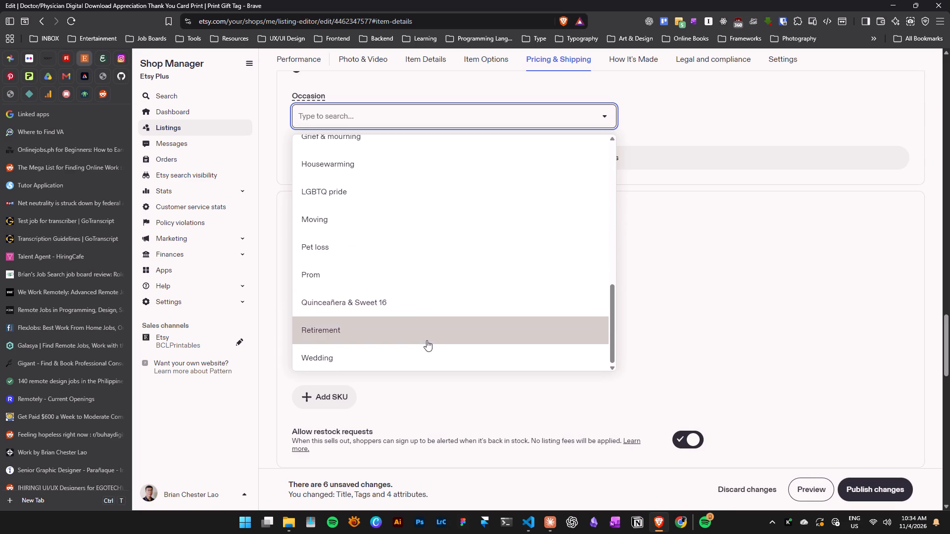
scroll(455, 315, up, 10)
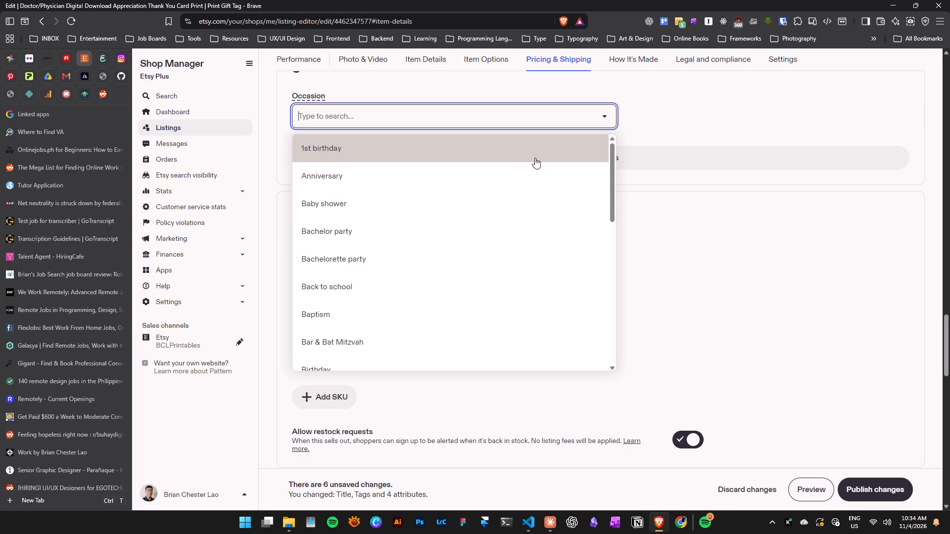
scroll(496, 261, down, 2)
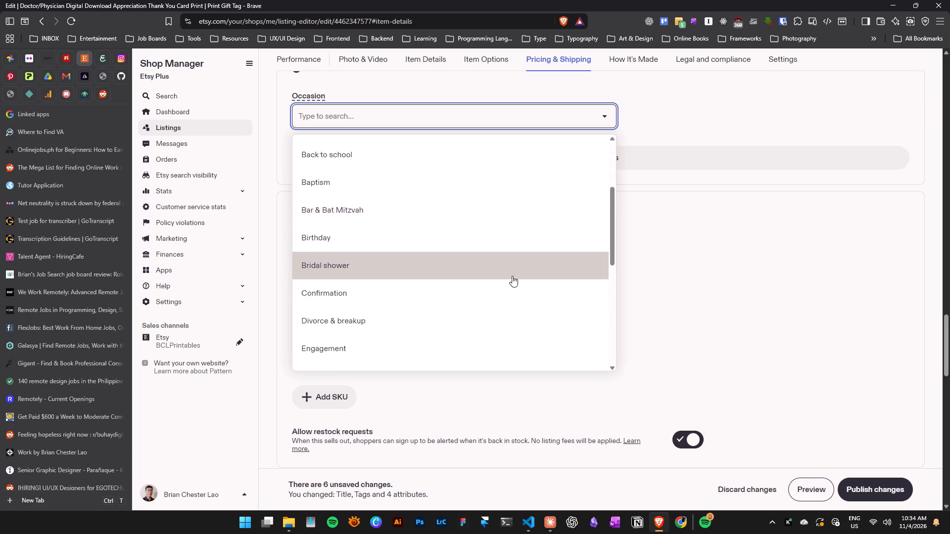
scroll(511, 279, down, 1)
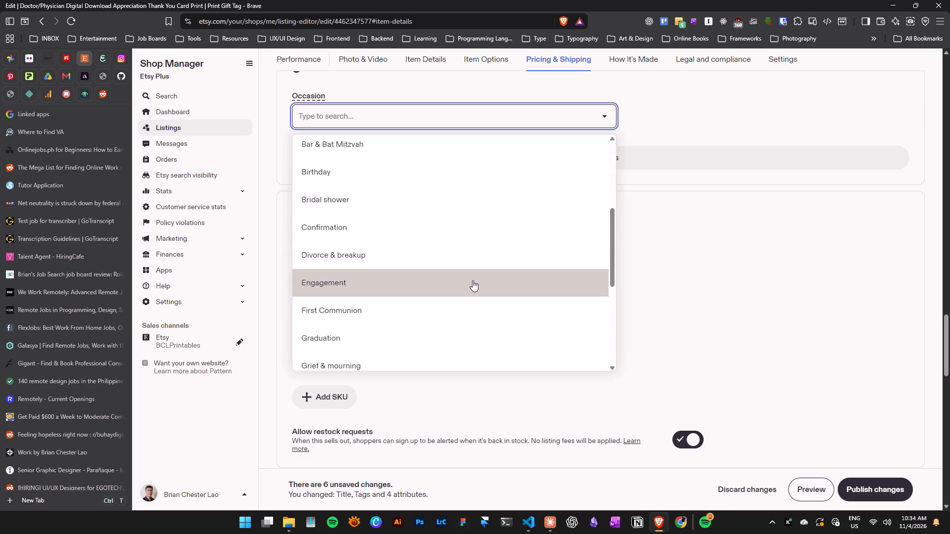
scroll(473, 281, down, 2)
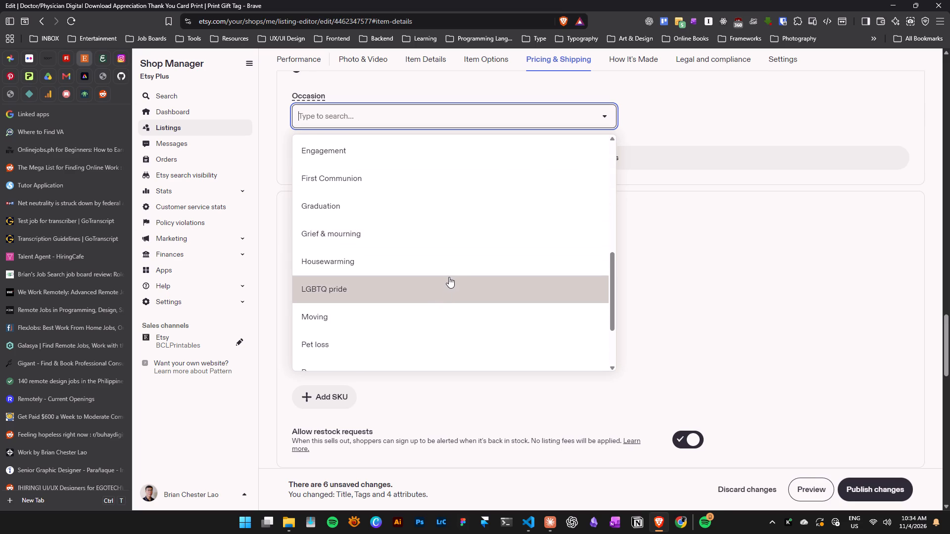
scroll(448, 324, down, 1)
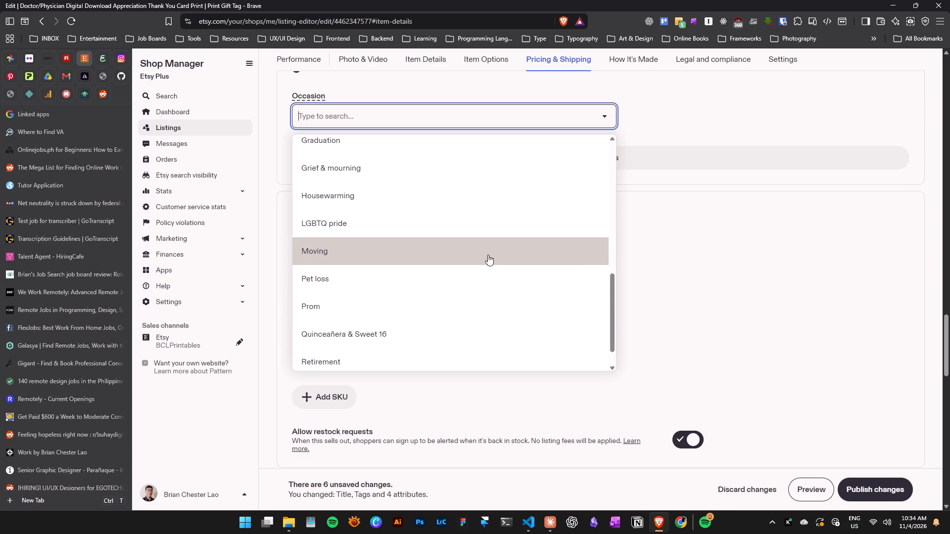
scroll(473, 278, down, 1)
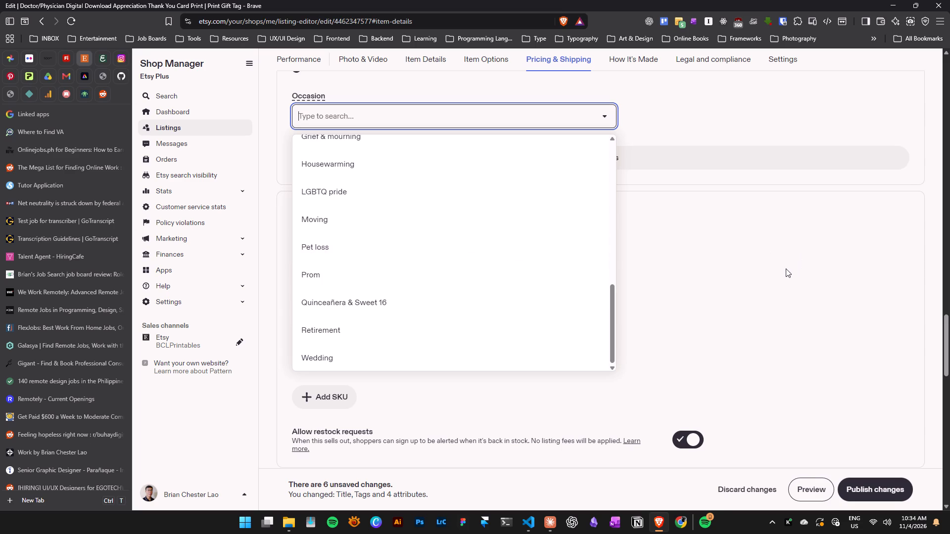
click(786, 268)
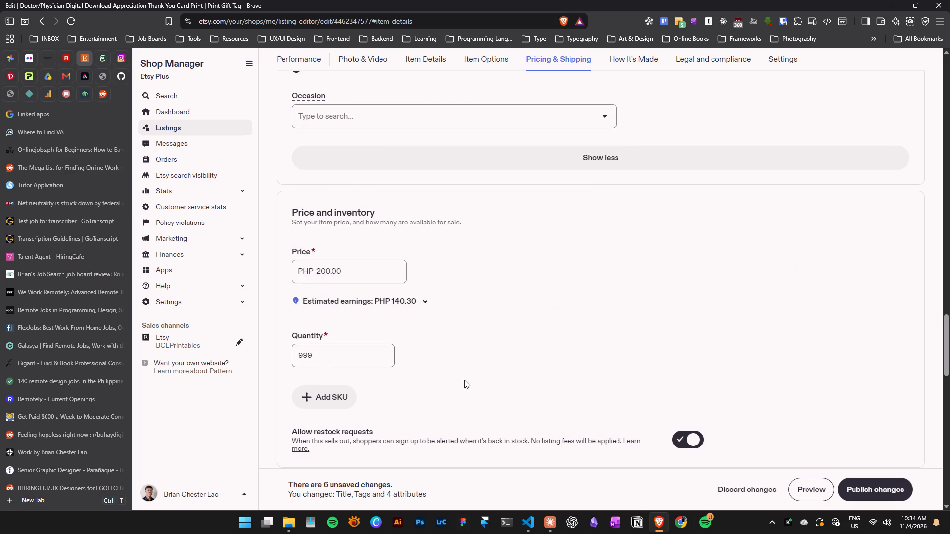
Feature the Doctor/Physician listing at the top of the shop and assign it to the Thank You Cards section.
scroll(562, 358, down, 8)
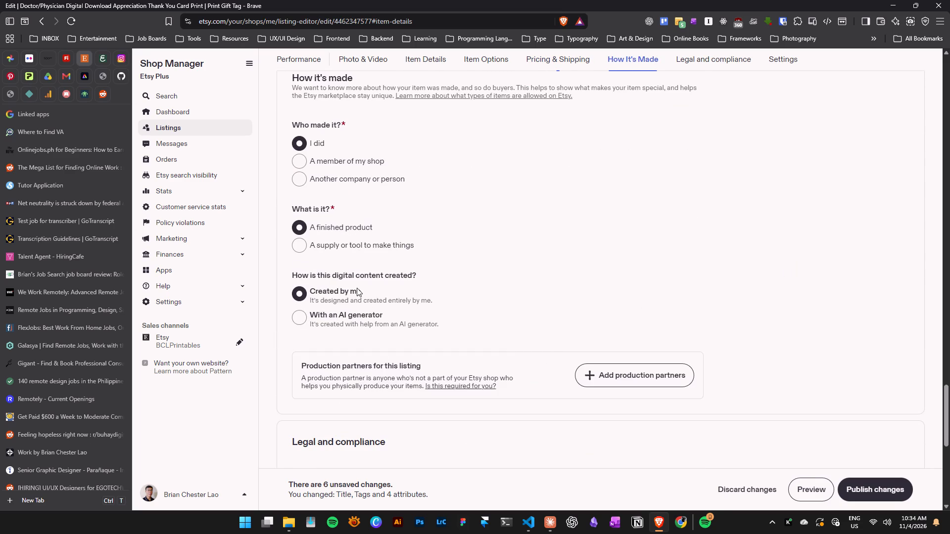
scroll(546, 315, down, 5)
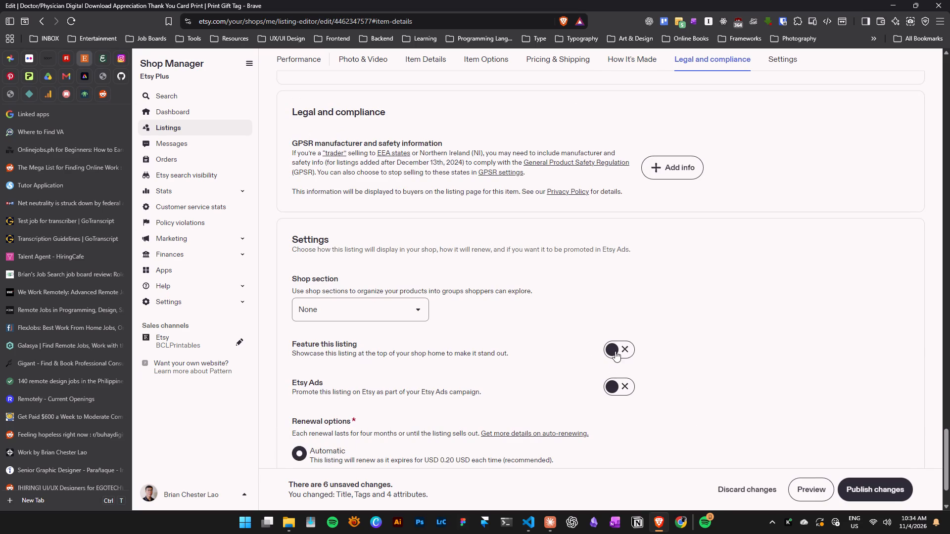
click(615, 351)
click(394, 314)
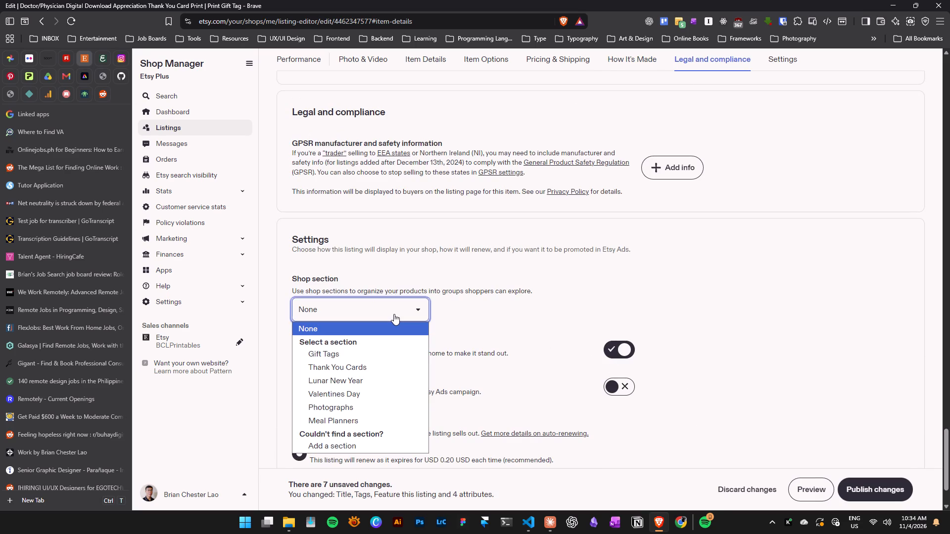
click(367, 367)
click(690, 281)
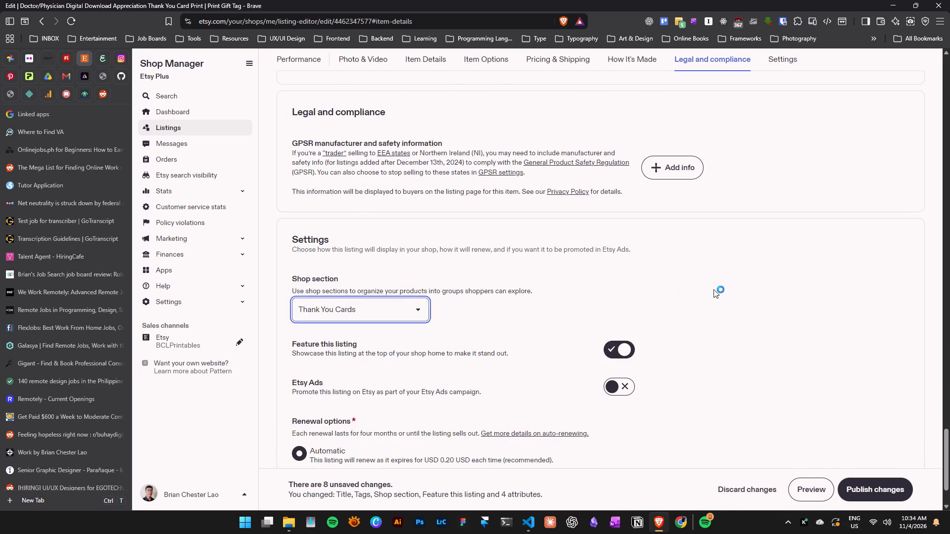
Publish the changes to the Doctor/Physician listing.
scroll(729, 294, down, 4)
click(885, 452)
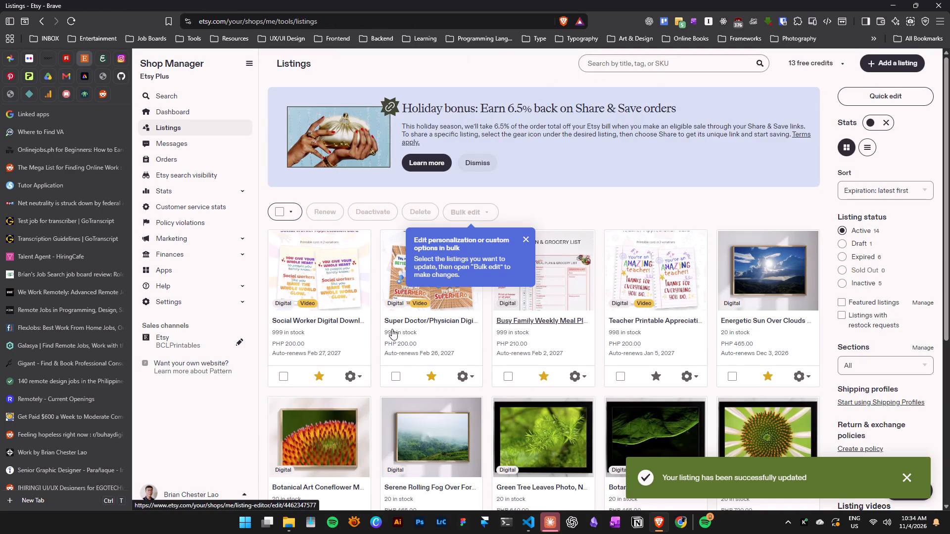
Feature the Teacher Printable Appreciation listing in the shop.
click(658, 378)
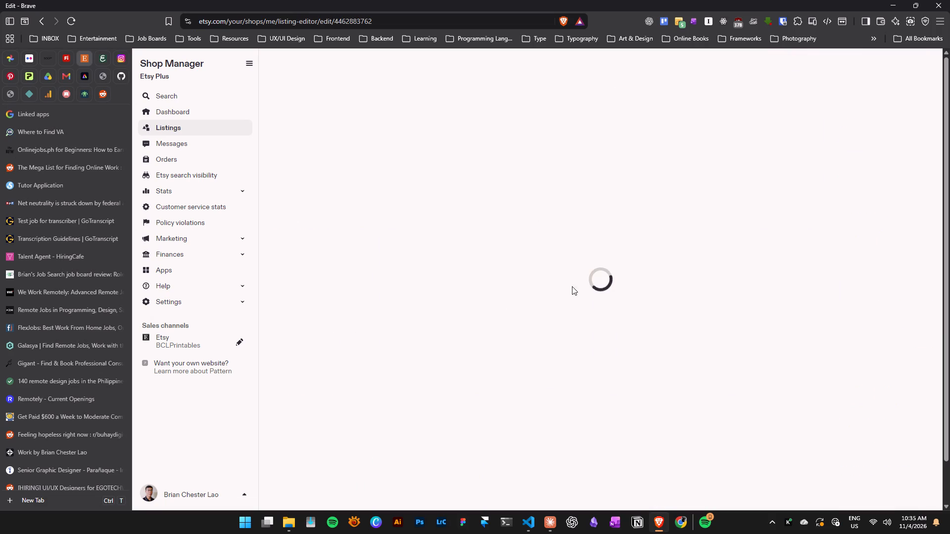
scroll(564, 319, down, 20)
scroll(564, 319, down, 1)
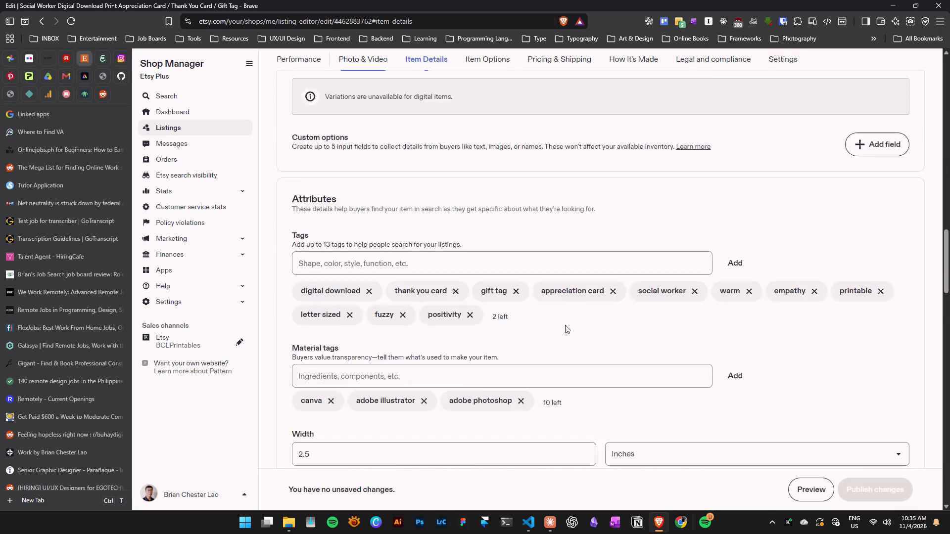
scroll(565, 325, down, 20)
scroll(565, 325, down, 1)
scroll(574, 324, up, 4)
scroll(574, 324, down, 3)
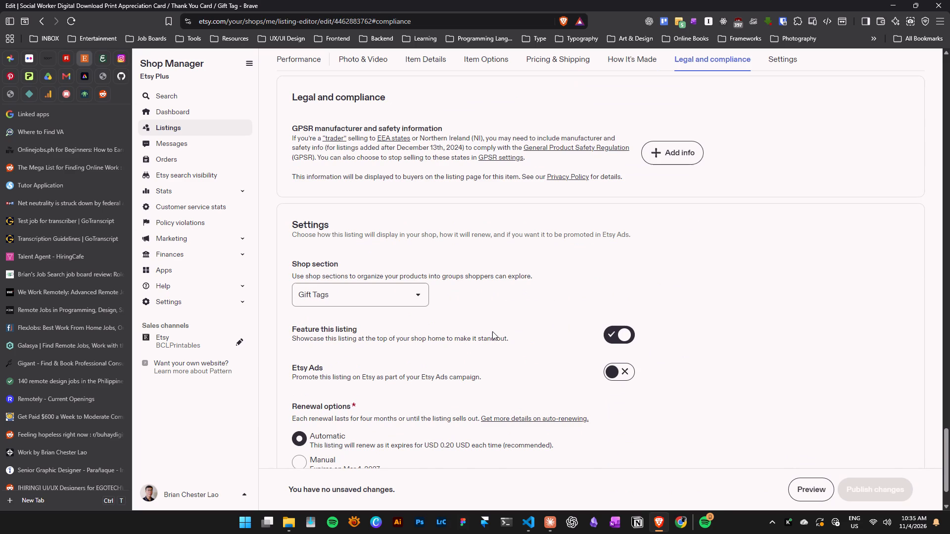
scroll(520, 335, down, 5)
scroll(522, 335, up, 5)
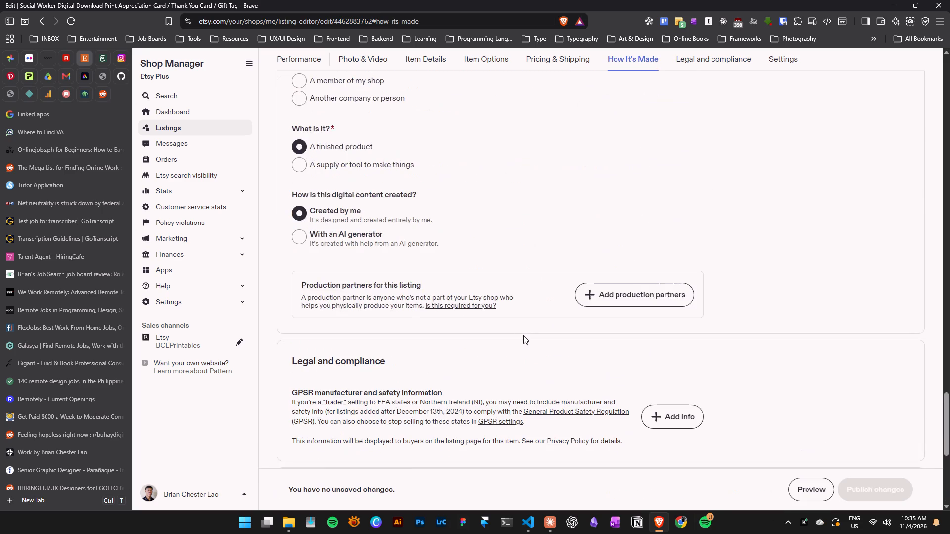
scroll(523, 335, up, 7)
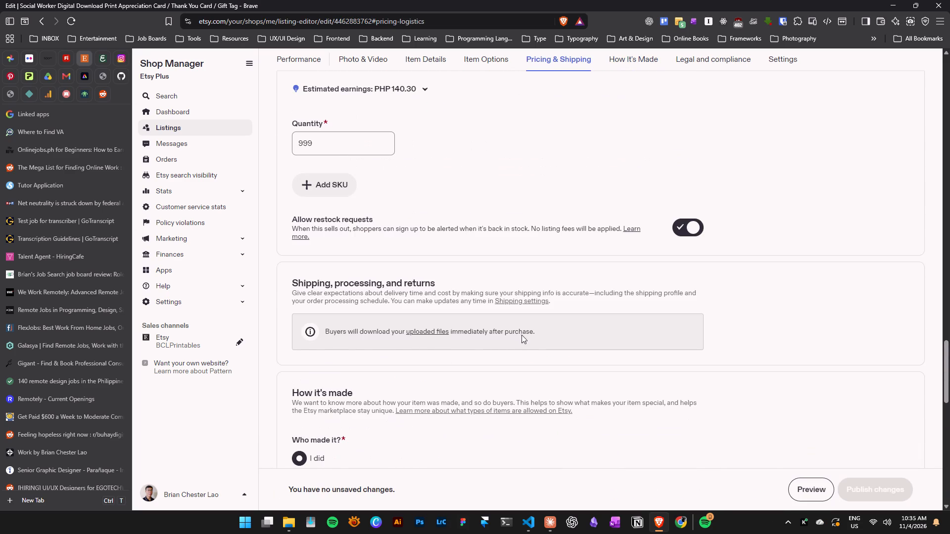
scroll(468, 338, up, 4)
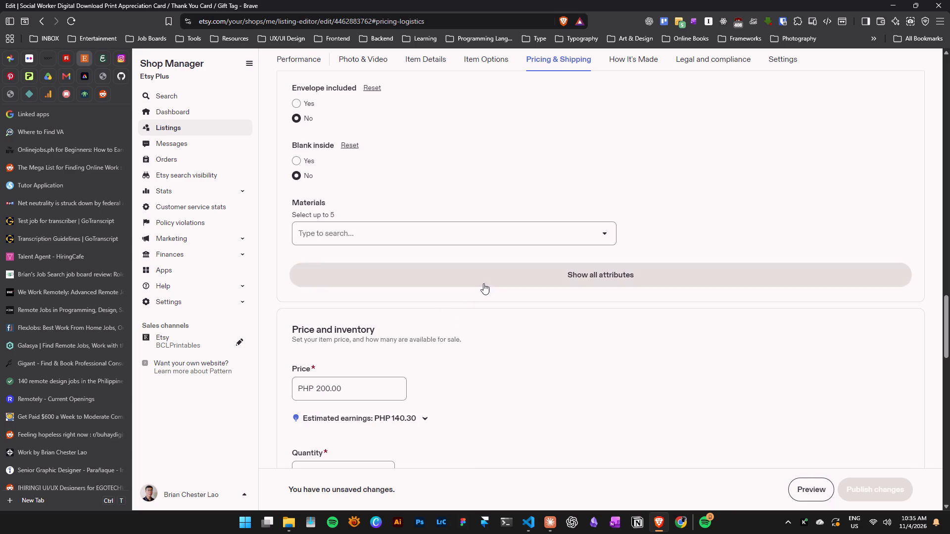
scroll(493, 287, up, 2)
Search the Social Worker listing's Materials attribute for "dig" and "paper" without choosing a material.
click(471, 365)
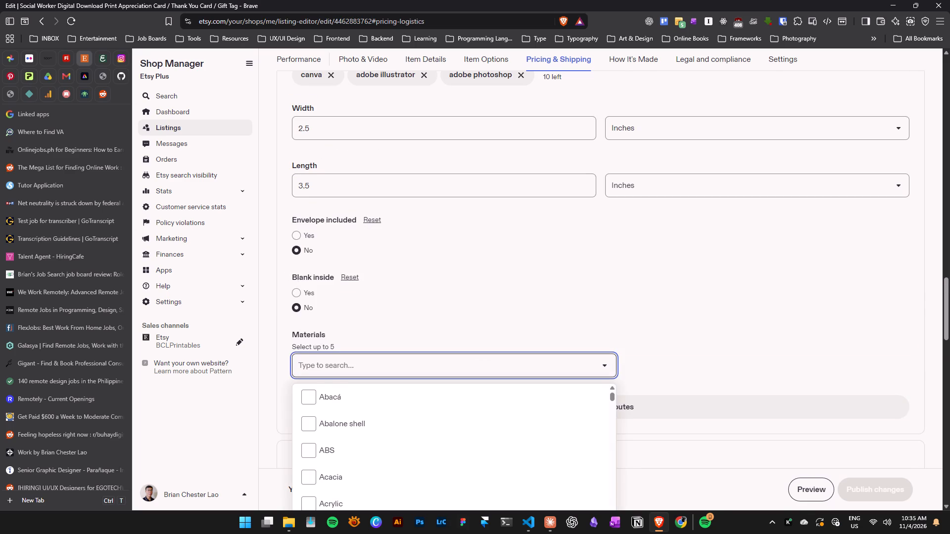
scroll(736, 352, down, 2)
text(dig)
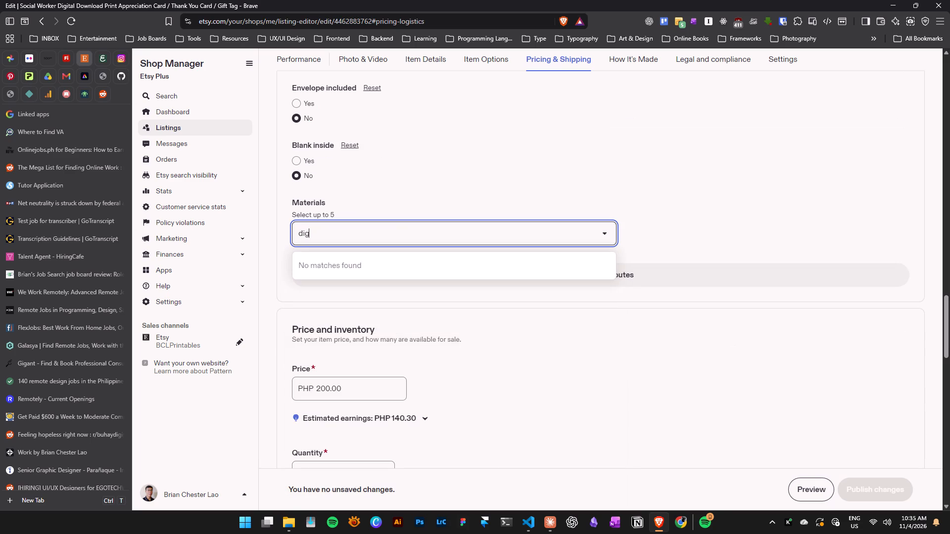
key(BackSpace)
key(BackSpace)
key(BackSpace)
text(paper)
key(BackSpace)
key(BackSpace)
key(BackSpace)
key(BackSpace)
key(BackSpace)
key(BackSpace)
key(BackSpace)
key(BackSpace)
key(BackSpace)
key(Escape)
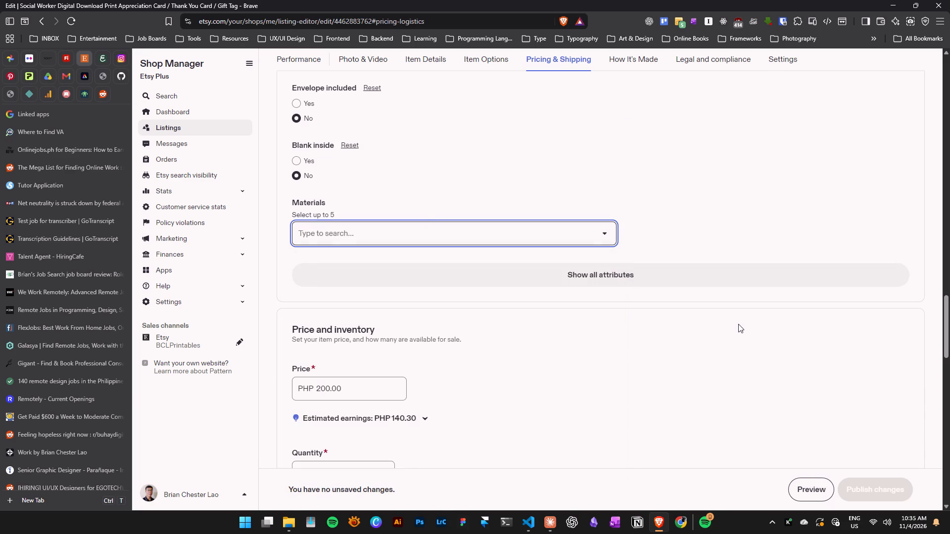
click(713, 170)
Check the help article on custom options for personalized listings, and return to the Social Worker listing.
scroll(712, 172, up, 3)
scroll(799, 148, up, 1)
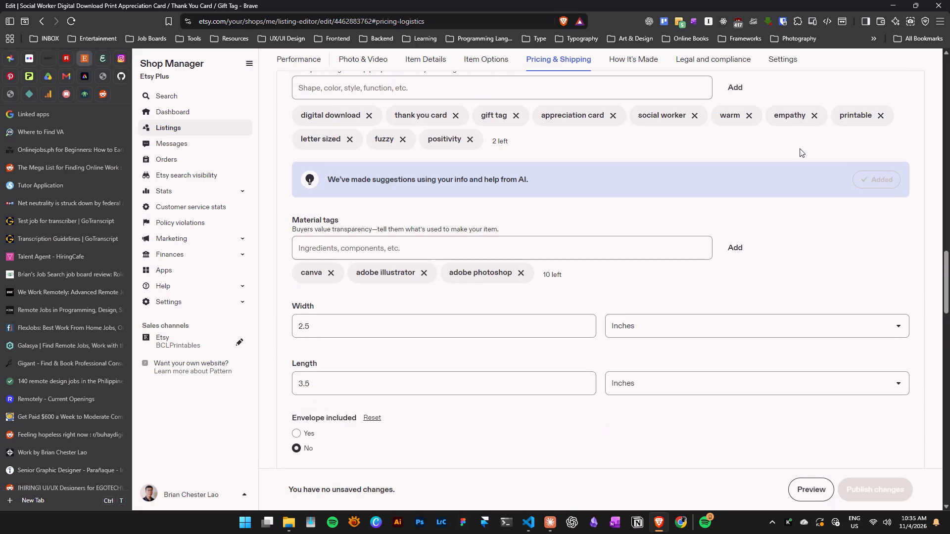
scroll(800, 148, up, 6)
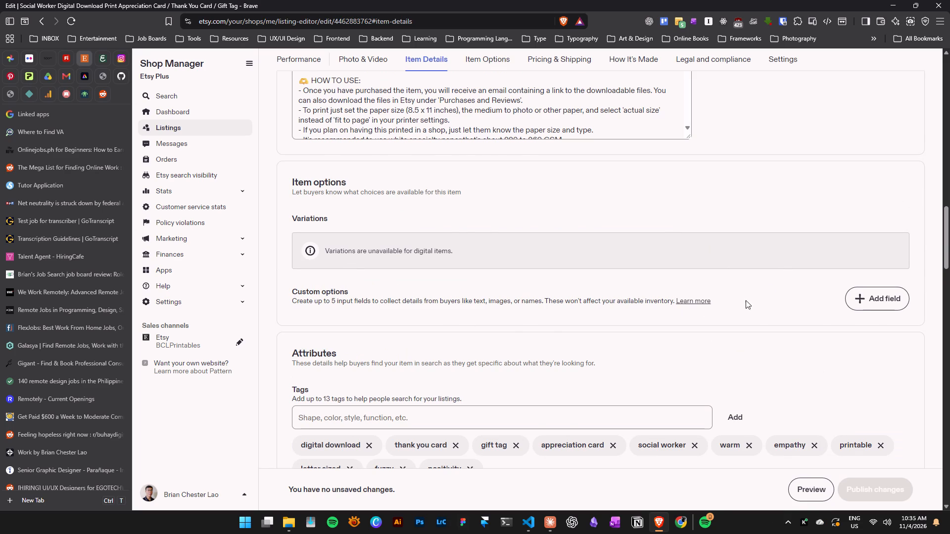
scroll(758, 299, up, 1)
click(680, 366)
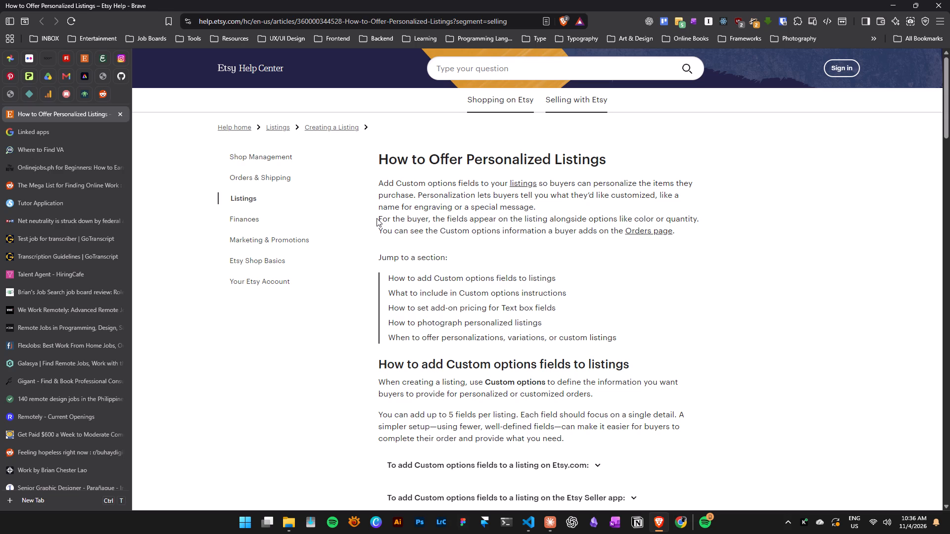
click(119, 117)
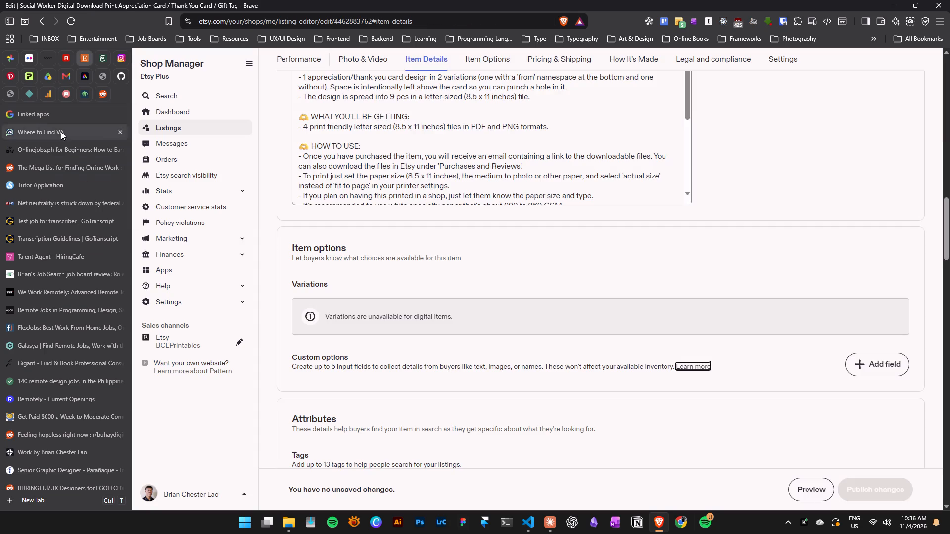
click(82, 59)
Look over the Social Worker listing's description, digital files, category and photos.
scroll(677, 275, up, 5)
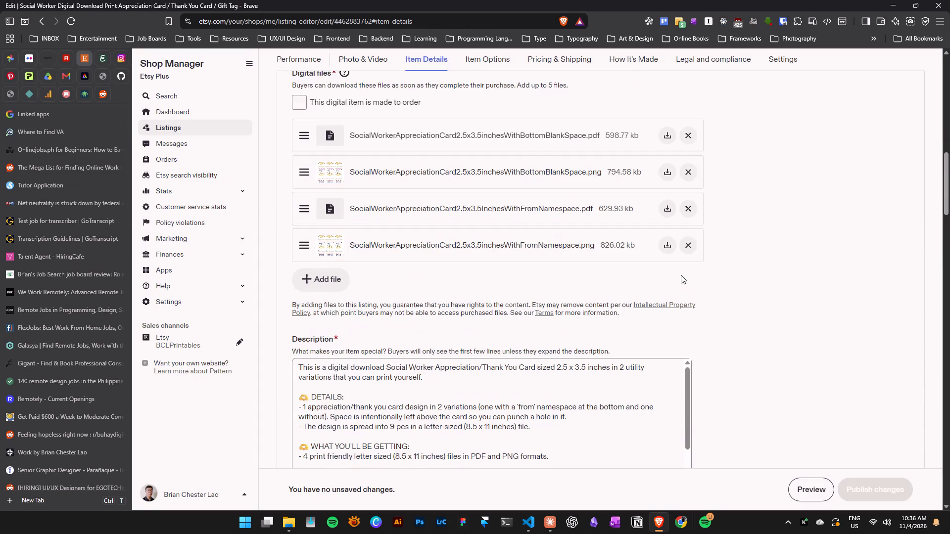
scroll(691, 269, up, 7)
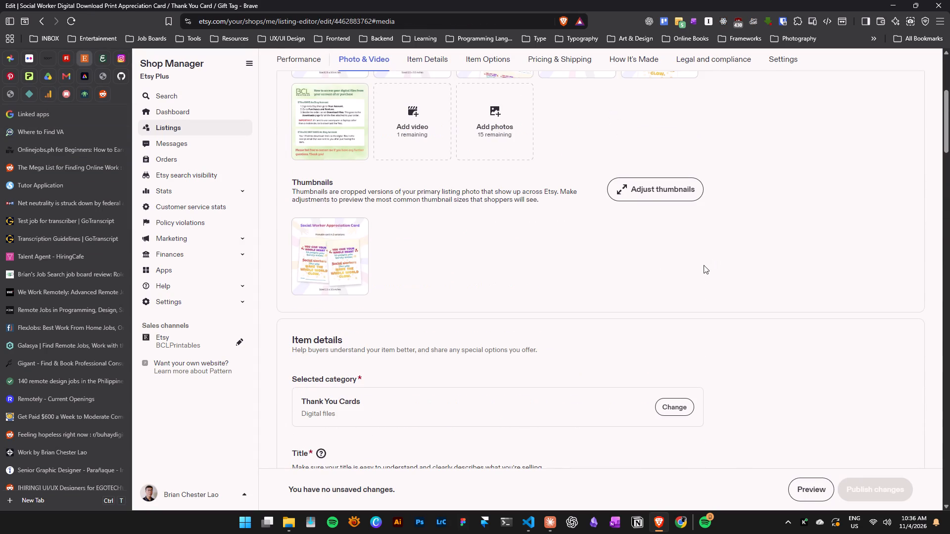
scroll(709, 263, up, 8)
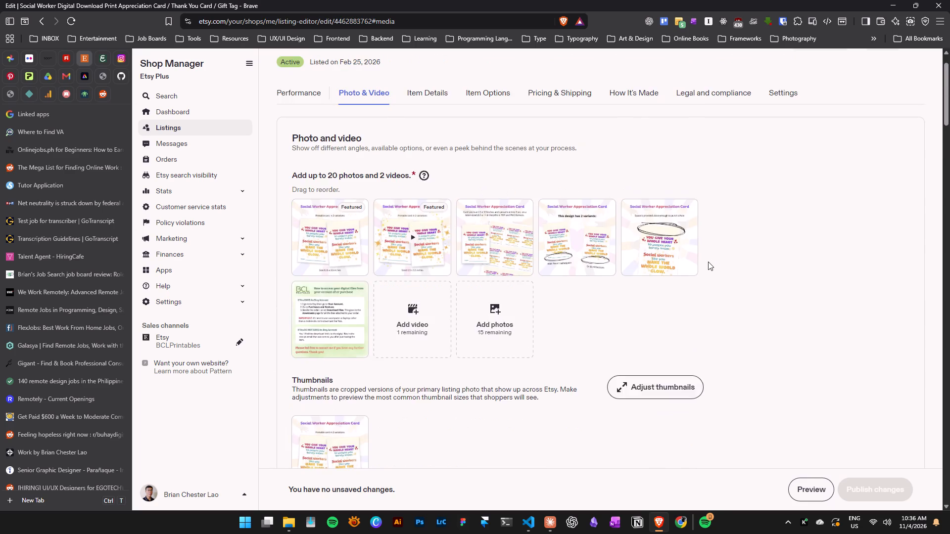
Return to the shop's listings and open the Teacher Printable Appreciation Card listing for editing.
click(192, 128)
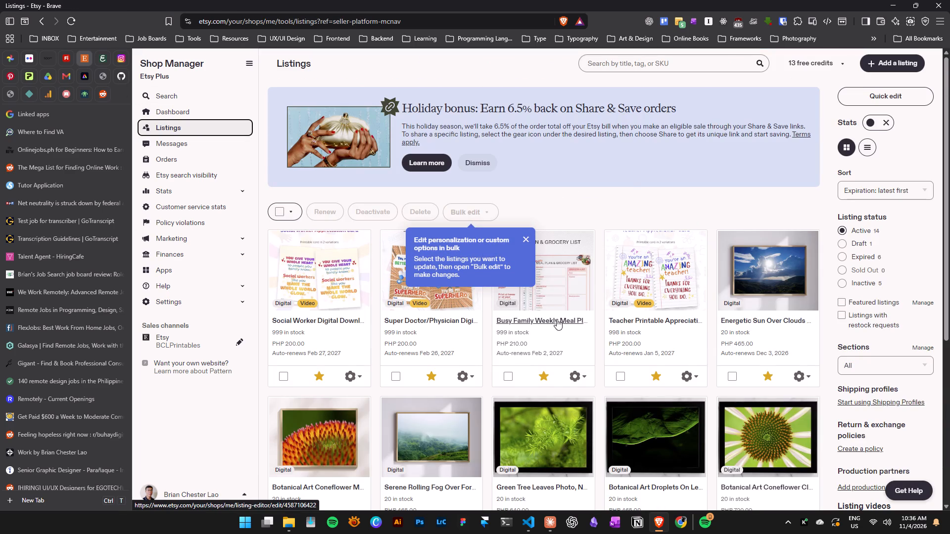
click(620, 321)
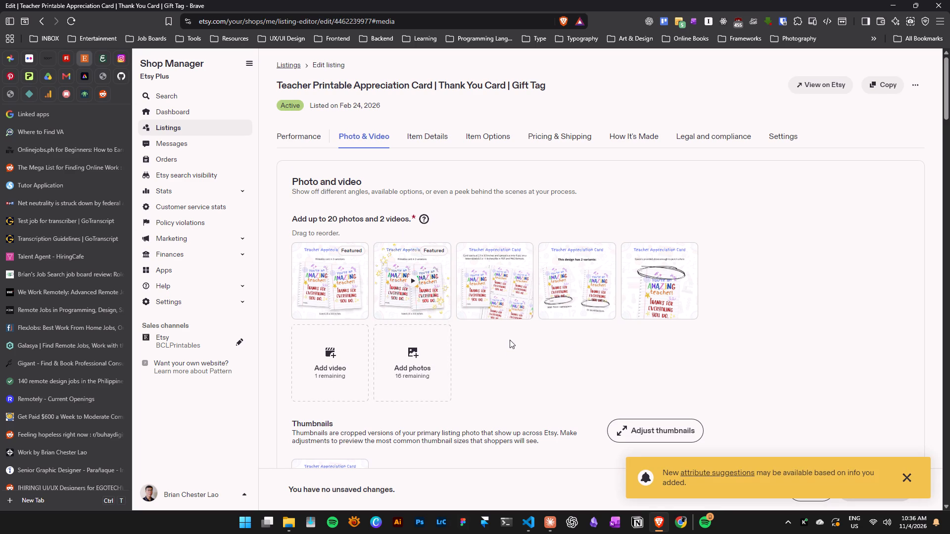
Change the first word of the Teacher listing's title to "Teachers".
scroll(511, 345, down, 8)
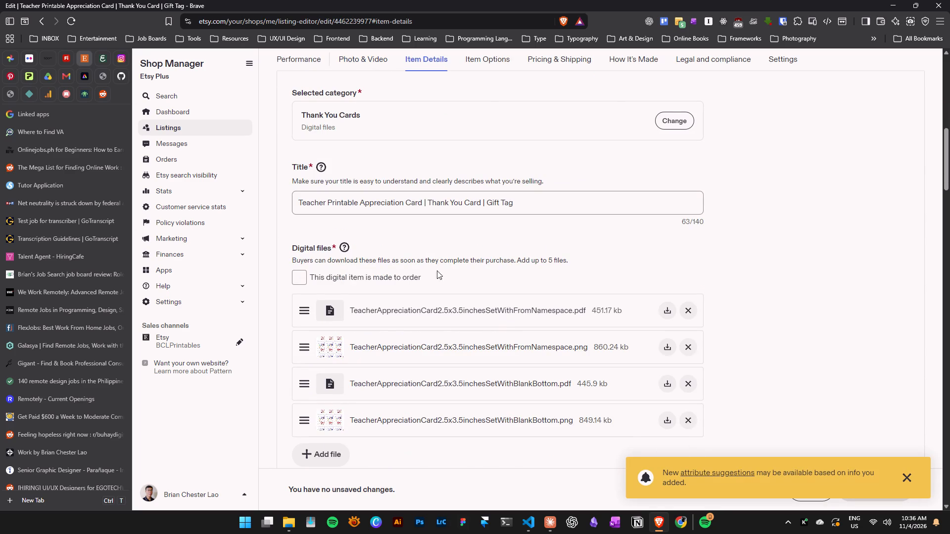
click(409, 203)
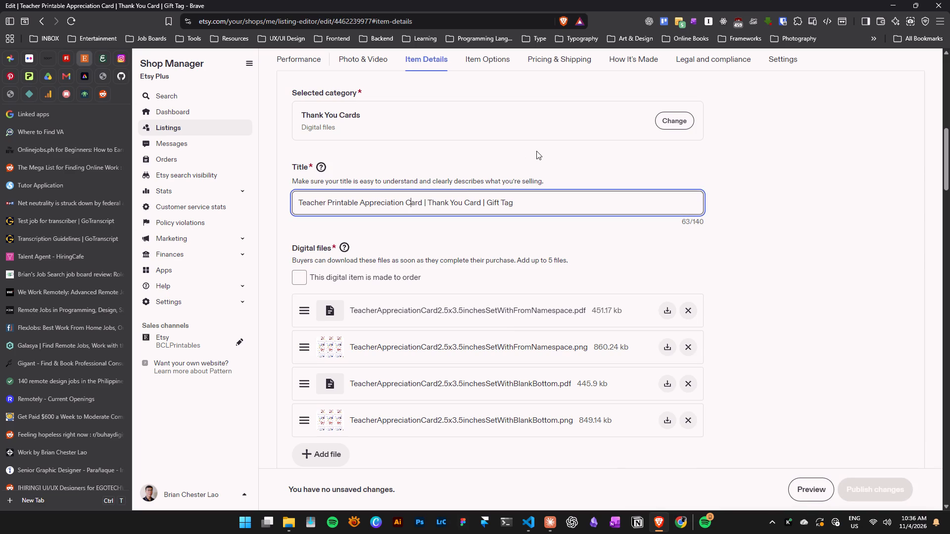
key(Left)
key(Left)
key(Left)
key(Left)
key(Left)
key(Left)
key(Left)
key(Left)
key(Left)
key(Left)
key(Left)
key(Left)
key(Left)
key(Left)
key(Left)
key(Left)
key(Left)
key(Left)
key(Left)
key(Left)
key(Left)
scroll(790, 201, up, 8)
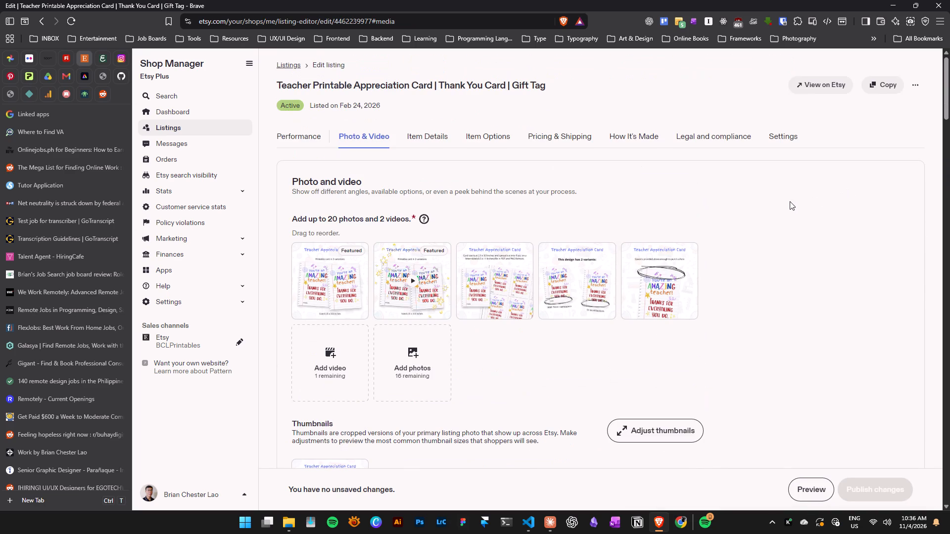
scroll(807, 222, down, 6)
key(Right)
key(Right)
key(Right)
key(Right)
key(Right)
key(Right)
key(Right)
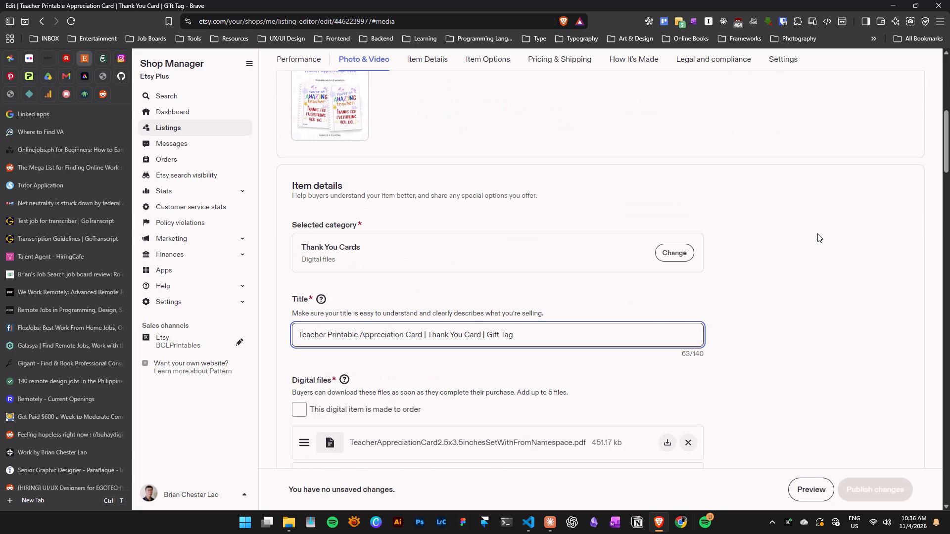
key(s)
Replace "Printable" in the Teacher listing's title with "Digital Download Print".
key(Left)
key(Left)
key(Left)
key(Left)
key(Left)
key(Left)
key(Left)
key(Left)
key(Left)
key(Left)
key(Left)
key(Left)
key(Left)
key(Left)
key(Left)
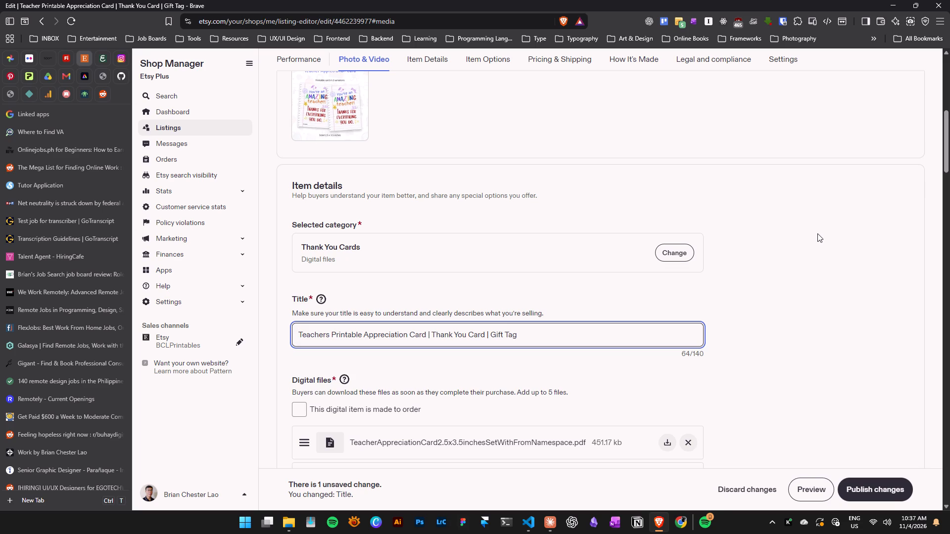
key(Right)
key(Right)
key(Right)
key(Right)
key(Right)
key(Right)
key(Right)
key(Right)
key(Right)
key(shift+Right)
key(shift+Right)
key(shift+Right)
key(shift+Right)
key(shift+Right)
key(shift+Right)
key(shift+Right)
key(shift+Right)
key(shift+Right)
text(Digital Download Print)
key(space)
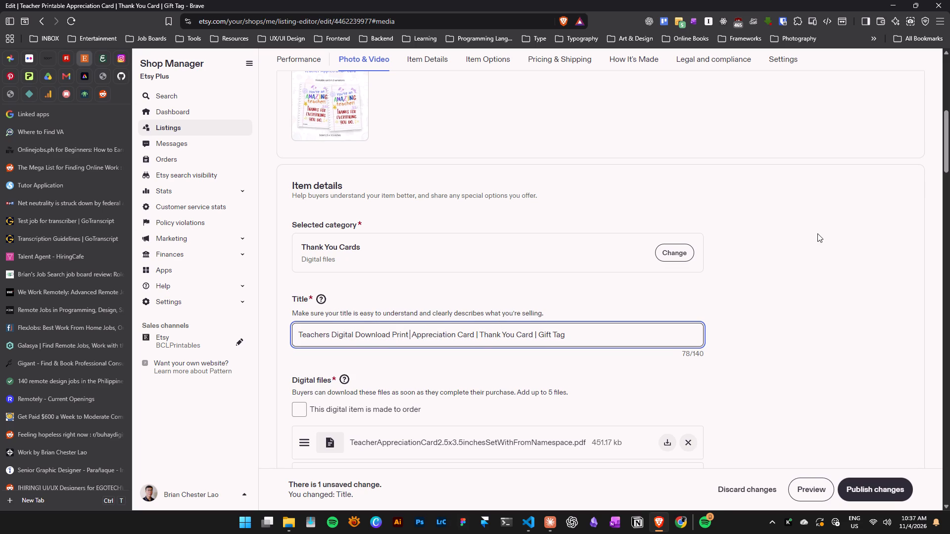
key(BackSpace)
Replace "Card |" after "Appreciation" in the Teacher listing's title with a slash separator.
key(Right)
key(Right)
key(Right)
key(Right)
key(Right)
key(Right)
key(Right)
key(Right)
key(Right)
key(Right)
key(Right)
key(Right)
key(Right)
key(Right)
key(Right)
key(Right)
key(Right)
key(Right)
key(Right)
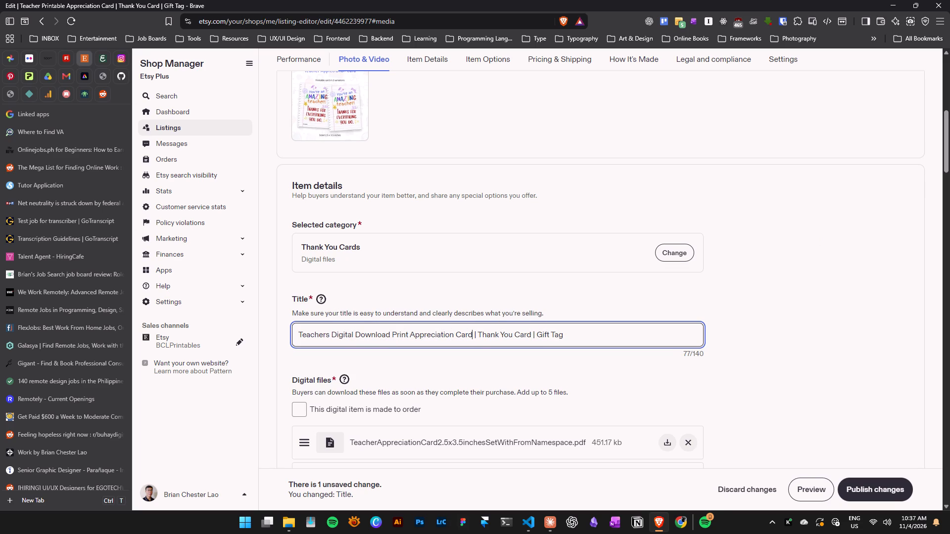
key(Right)
key(Right)
key(Left)
key(Left)
key(Right)
key(BackSpace)
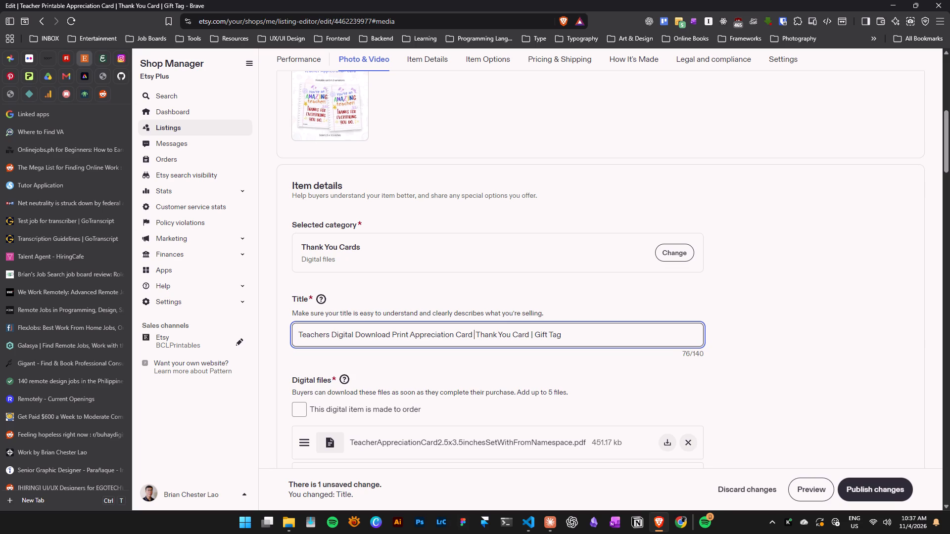
key(BackSpace)
key(BackSpace)
key(BackSpace)
key(BackSpace)
key(BackSpace)
key(BackSpace)
key(space)
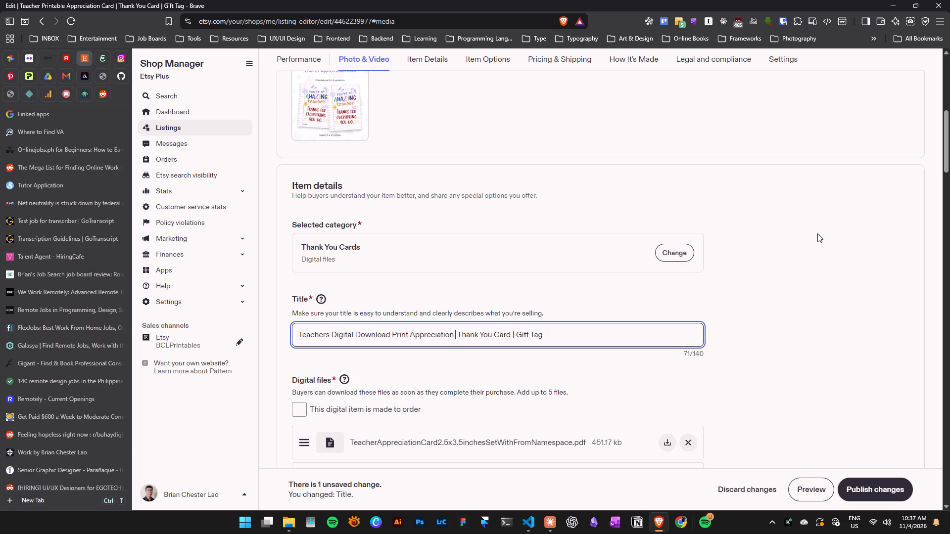
text(/)
Replace the vertical bar before "Gift Tag" in the Teacher listing's title with a slash.
key(Right)
key(Right)
key(Right)
key(Right)
key(Right)
key(Right)
key(Right)
key(Right)
key(Right)
key(Right)
key(Right)
key(Right)
key(Right)
key(Right)
key(Right)
key(Right)
key(Right)
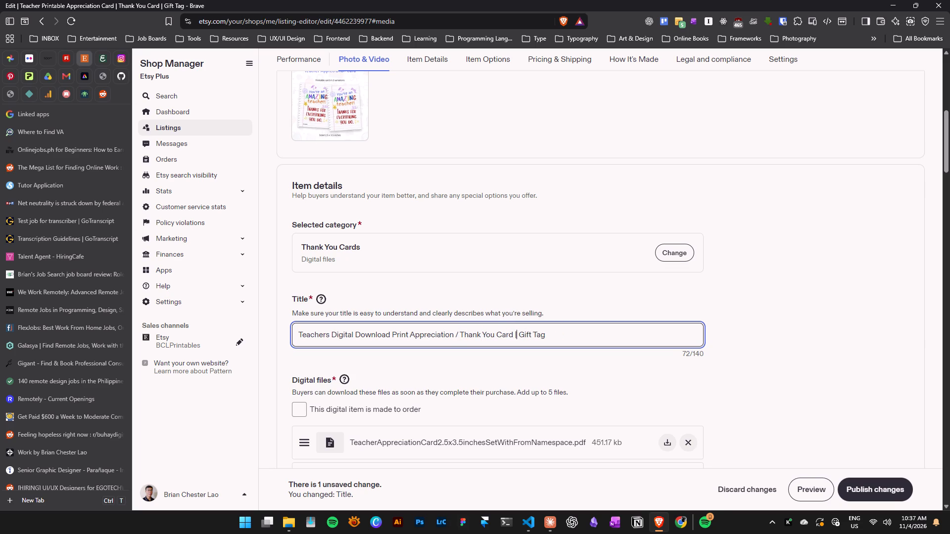
key(BackSpace)
key(slash)
Insert "Wonderful" before "Teachers" at the start of the listing's title.
key(Left)
key(Left)
key(Left)
key(Left)
key(Left)
key(Left)
key(Left)
key(Left)
key(Left)
key(Left)
key(Left)
key(Left)
key(Left)
key(Left)
key(Left)
key(Left)
key(Left)
key(Left)
key(Left)
key(Left)
text(Wonderful)
key(space)
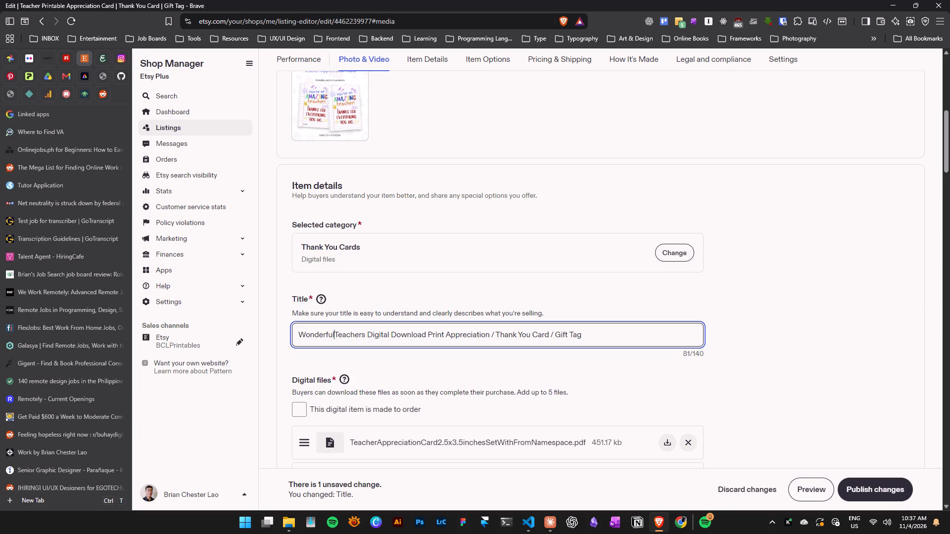
Replace "printable" in the opening sentence of the Teacher listing's description with "digital download for your".
scroll(858, 360, down, 3)
scroll(802, 321, down, 1)
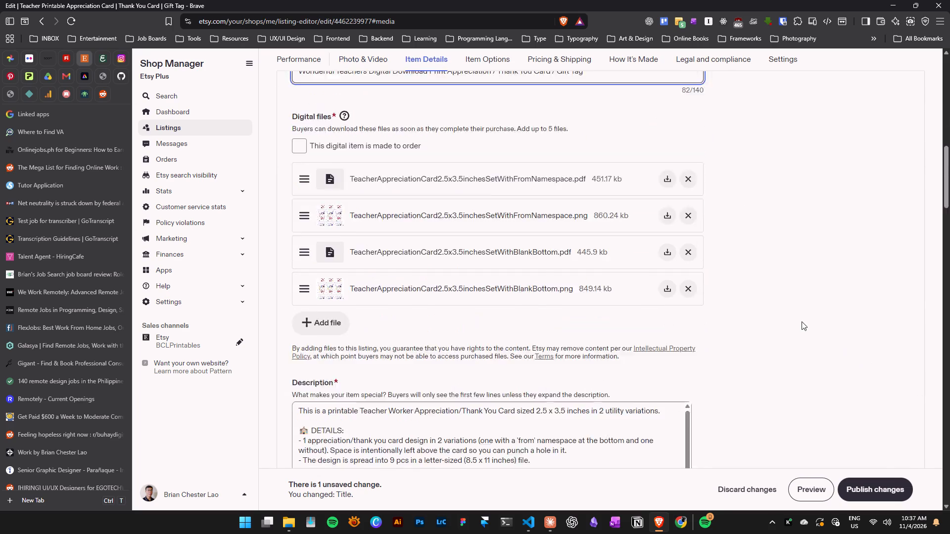
scroll(802, 321, down, 2)
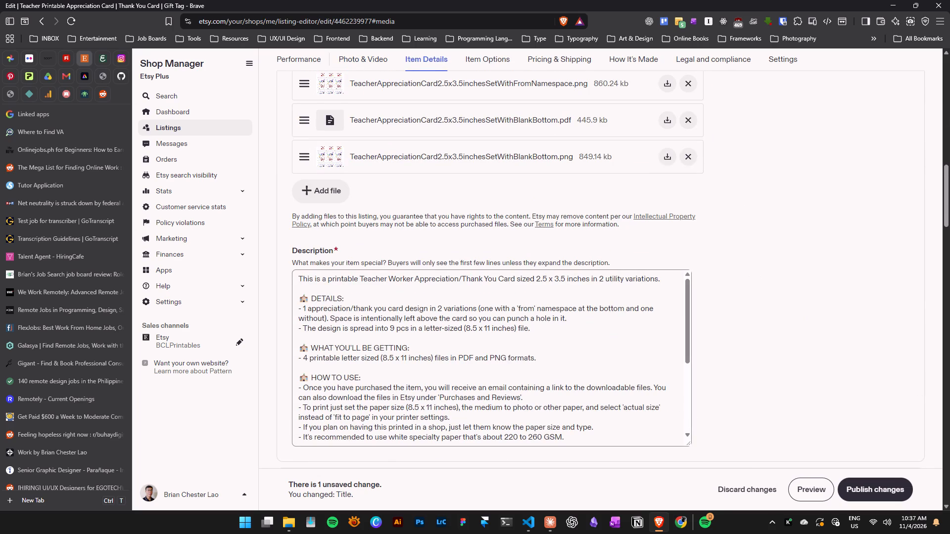
double_click(333, 279)
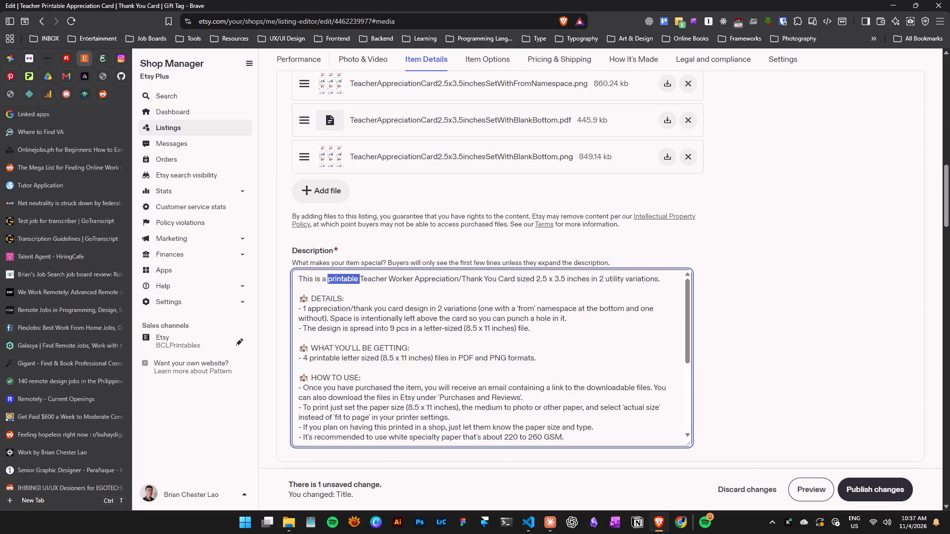
text(digital download)
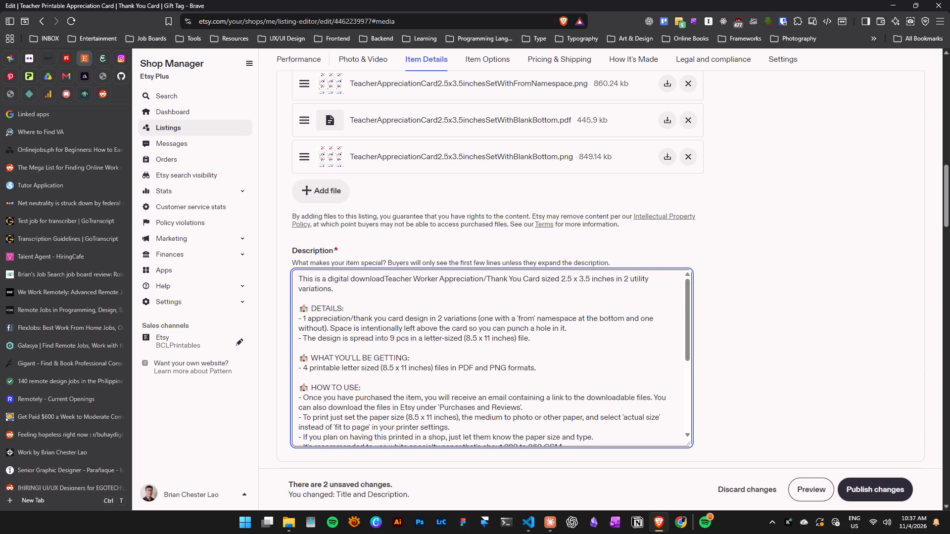
key(space)
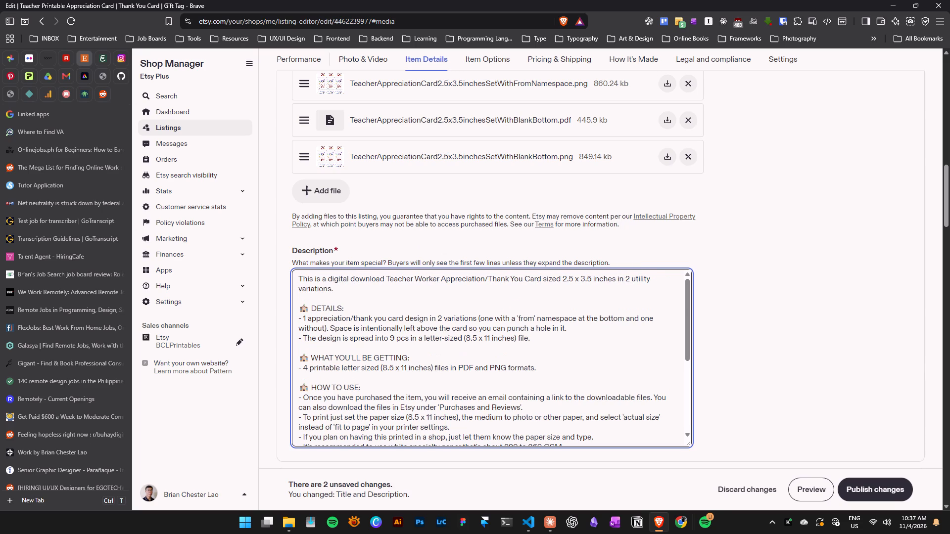
text(for your)
key(space)
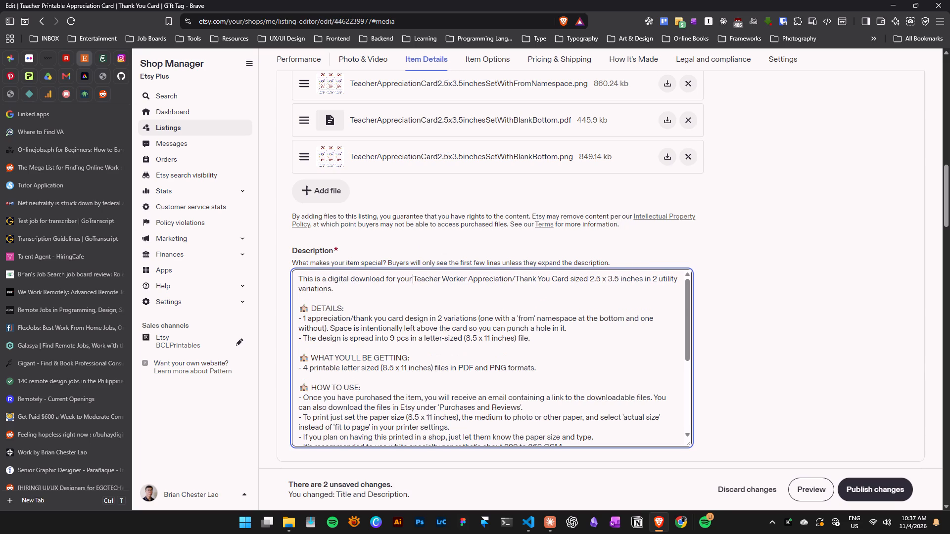
Add "wonderful" before "Teacher" in the description's opening sentence and make "teacher" lowercase.
scroll(781, 264, up, 5)
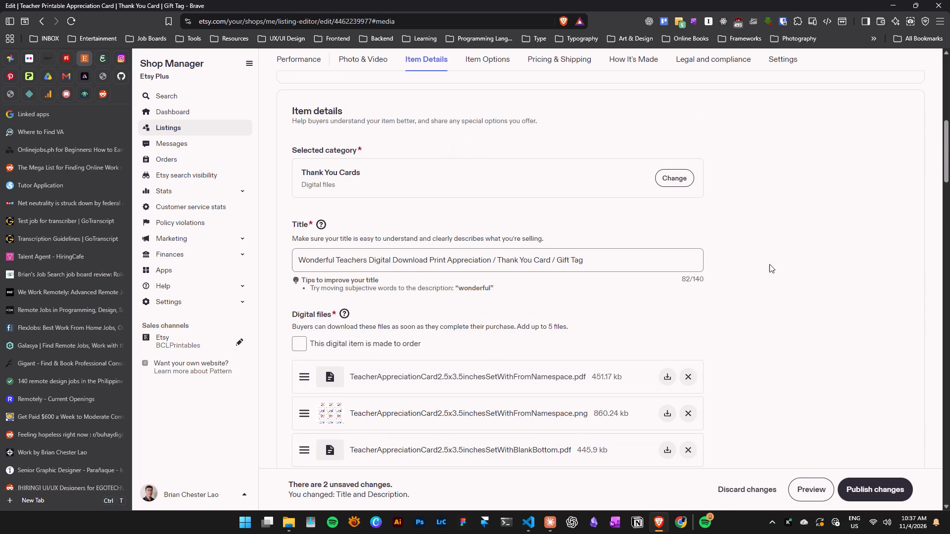
scroll(769, 264, down, 8)
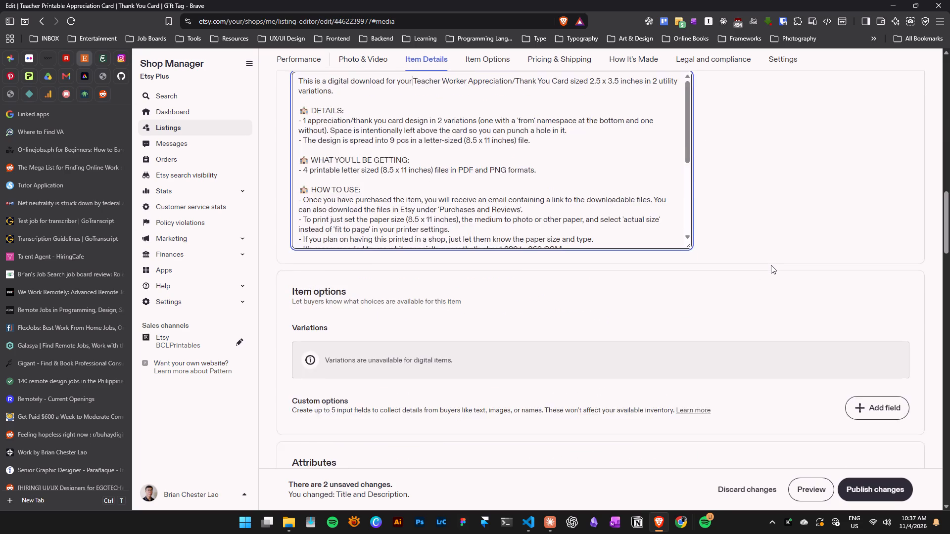
scroll(771, 265, up, 3)
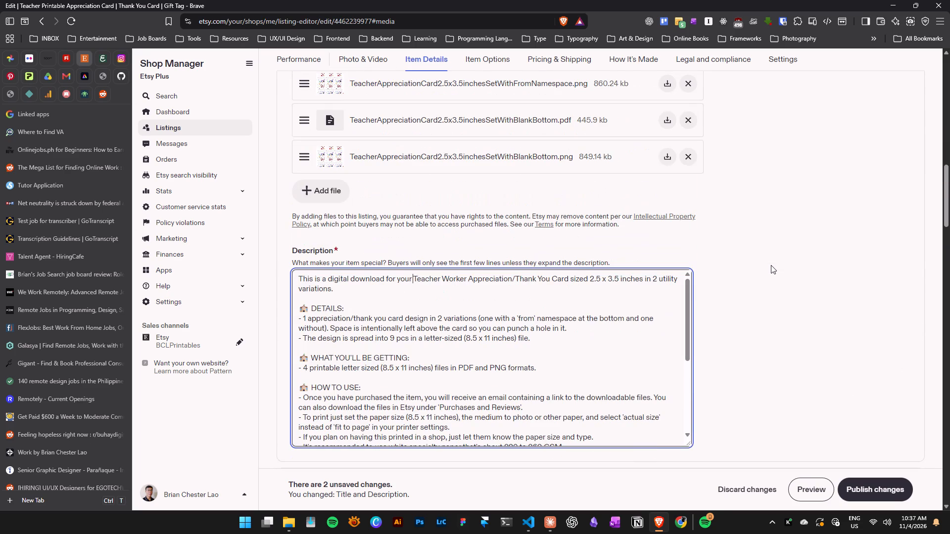
text(wonderful)
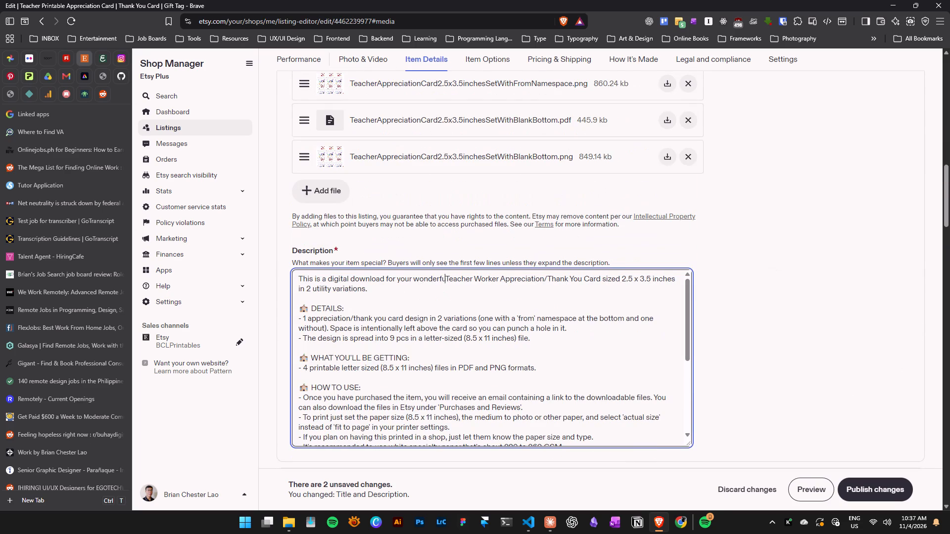
key(space)
key(Right)
key(BackSpace)
key(t)
Delete the word "Worker" after "teacher" in the description's opening sentence.
key(Right)
key(Right)
key(Right)
key(Right)
key(Right)
key(Right)
key(Right)
key(Right)
key(Right)
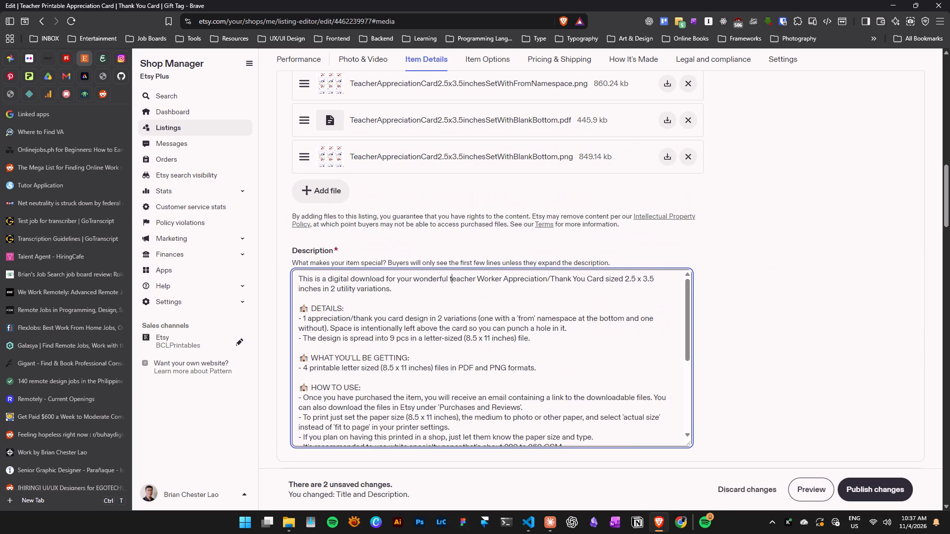
key(Left)
key(Left)
key(Left)
key(shift+Right)
key(shift+Right)
key(shift+Right)
key(shift+Right)
key(shift+Right)
key(shift+Right)
key(shift+Right)
key(BackSpace)
Change "a" before "digital download" in the description's opening sentence to "an appreciaition/thank you card/gift tag".
key(Left)
key(Left)
key(Left)
key(Left)
key(Left)
key(Left)
key(Left)
key(Left)
key(Left)
key(Left)
key(Left)
key(Left)
key(Left)
key(Left)
key(Left)
key(Left)
key(Left)
key(Left)
key(Left)
key(Left)
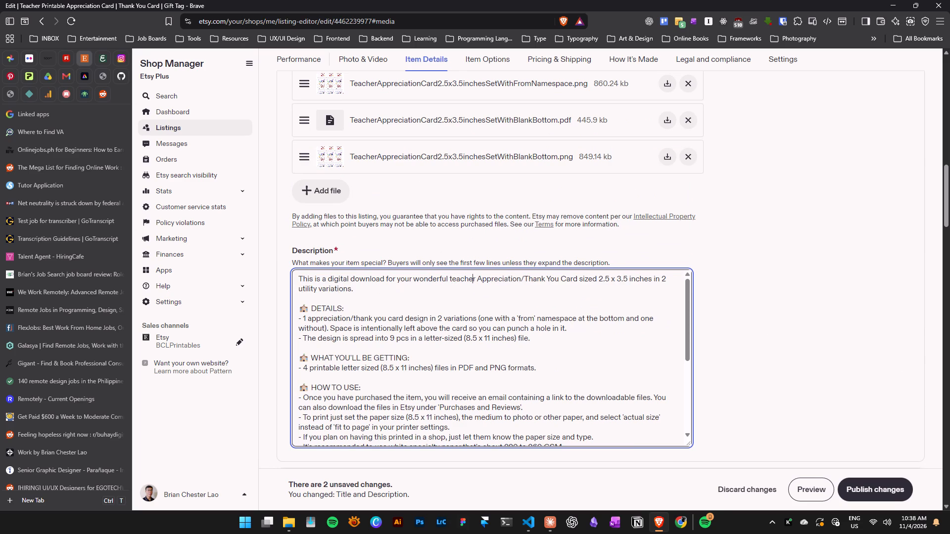
key(Left)
key(Left)
key(Left)
key(Right)
key(Right)
key(Right)
key(Right)
key(Left)
key(Left)
key(Left)
key(Left)
key(Left)
key(Left)
key(Left)
key(Left)
key(Left)
key(Left)
key(Left)
key(Left)
key(Left)
key(Left)
key(Left)
key(Left)
key(Left)
key(Left)
key(Left)
key(Left)
key(Left)
text(n appreciaition/)
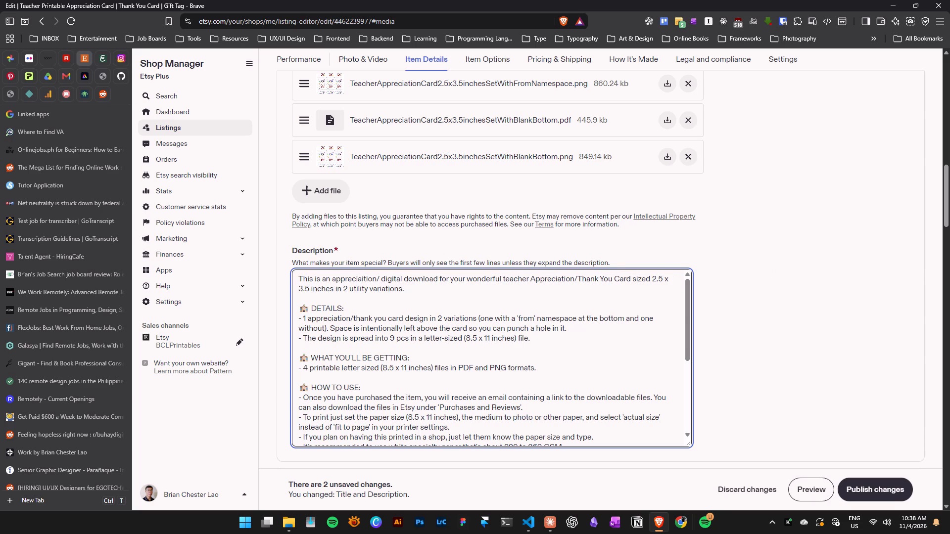
text(thank you crad/)
key(space)
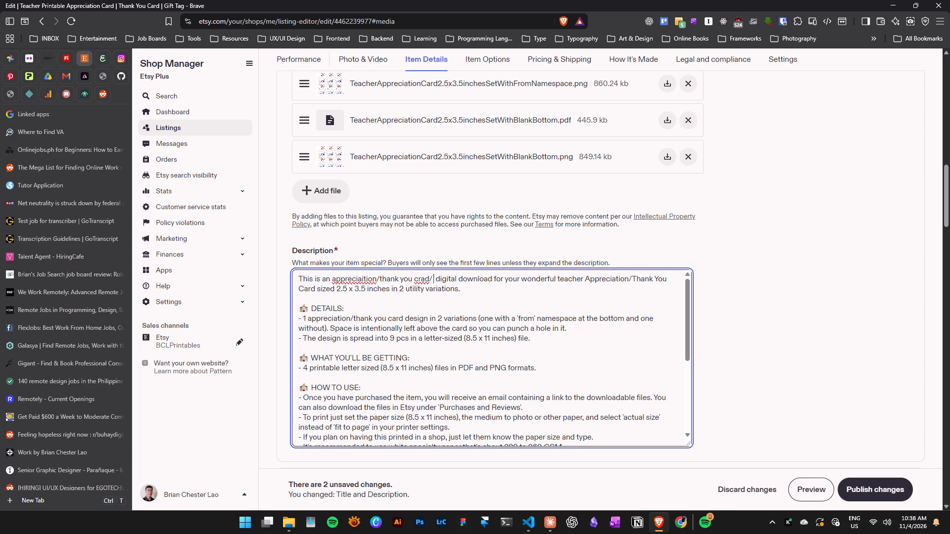
key(BackSpace)
key(BackSpace)
key(BackSpace)
key(BackSpace)
key(BackSpace)
text(ard/)
key(space)
key(BackSpace)
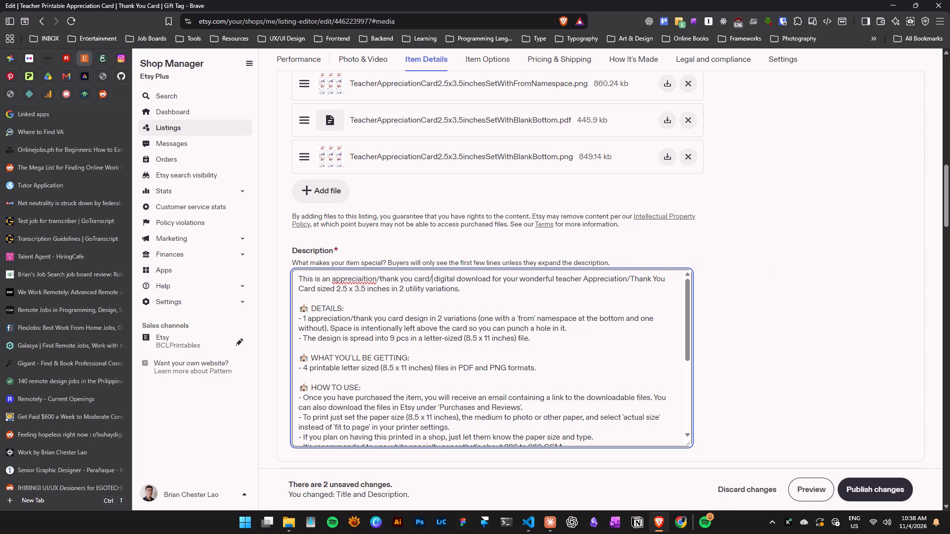
text(gift tag)
Delete "Appreciation/Thank You Card" after "wonderful teacher" in the description's opening sentence.
key(Left)
key(Right)
key(Right)
key(Right)
key(Right)
key(Right)
key(Right)
key(Right)
key(Right)
key(Right)
key(Right)
key(Right)
key(Right)
key(Right)
key(Right)
key(Right)
key(Right)
key(Right)
key(Right)
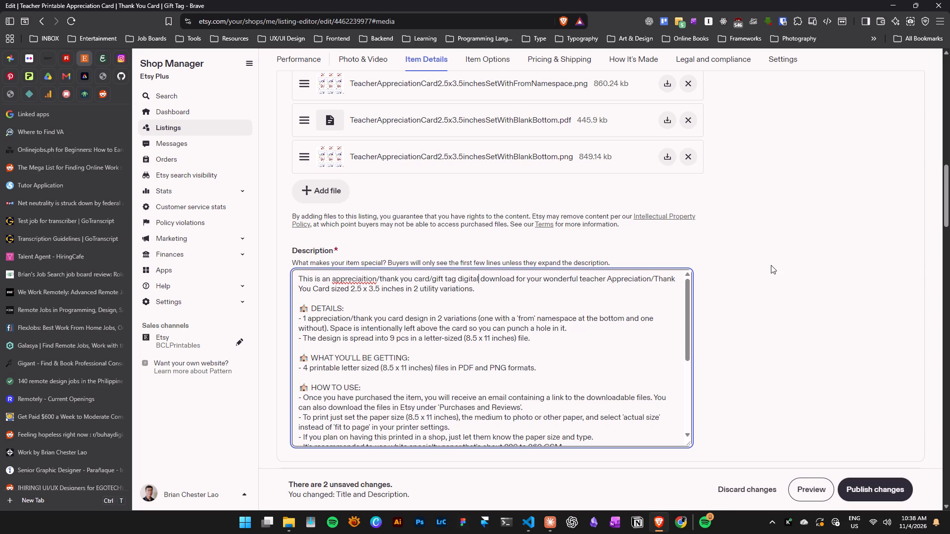
key(Left)
key(Right)
key(Right)
key(Right)
key(Right)
key(Right)
key(Right)
key(Right)
key(Right)
key(Right)
key(Right)
key(Right)
key(Right)
key(Right)
key(Right)
key(Right)
key(Right)
key(Right)
key(Right)
key(Right)
key(Right)
key(shift+Right)
key(shift+Right)
key(shift+Right)
key(shift+Right)
key(shift+Right)
key(shift+Right)
key(shift+Right)
key(shift+Right)
key(shift+Right)
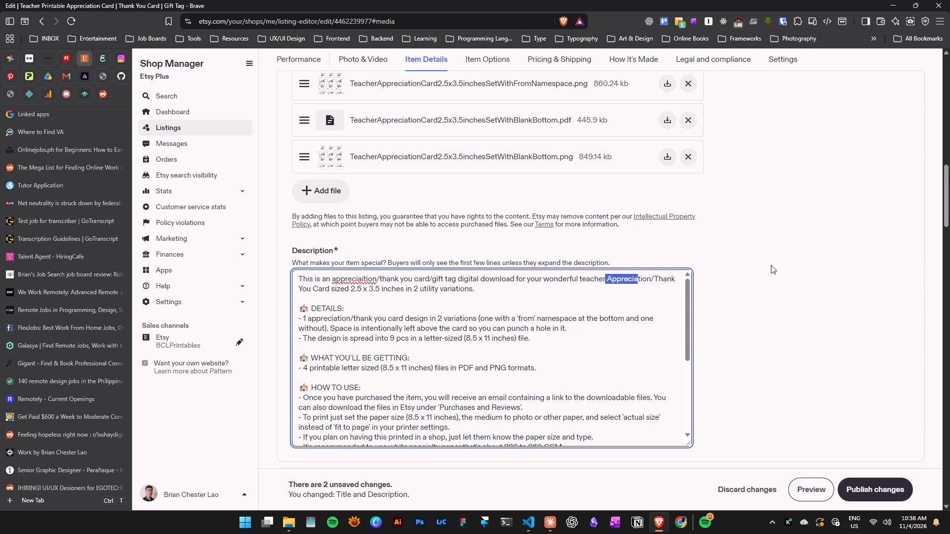
key(shift+Right)
key(shift+Right)
key(shift+Right)
key(shift+Right)
key(shift+Right)
key(shift+Right)
key(shift+Right)
key(shift+Right)
key(shift+Right)
key(shift+Right)
key(shift+Right)
key(shift+Right)
key(shift+Right)
key(shift+Right)
key(shift+Right)
key(shift+Right)
key(shift+Right)
key(shift+Right)
key(shift+Right)
key(shift+Left)
key(shift+Left)
key(shift+Left)
key(shift+Left)
key(shift+Left)
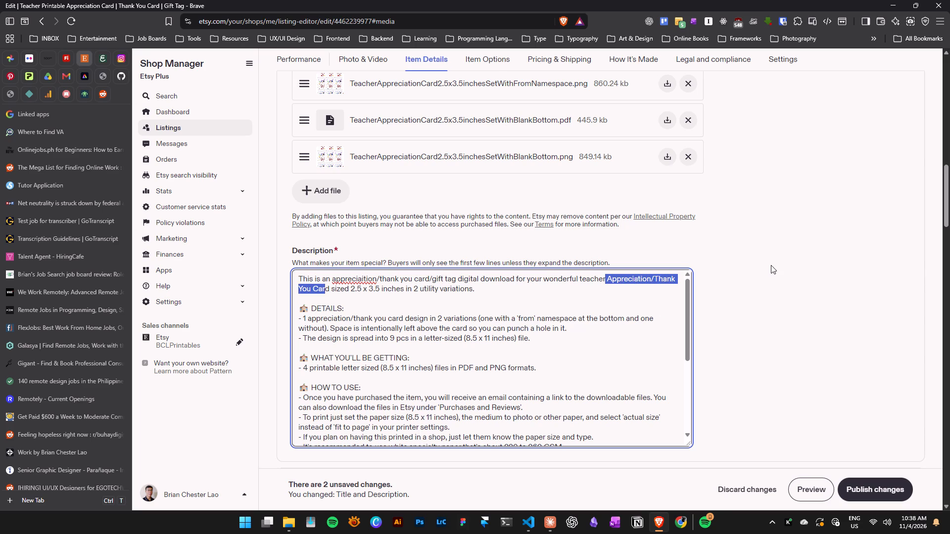
key(shift+Right)
key(shift+Right)
key(shift+Right)
key(shift+Right)
key(shift+Right)
key(BackSpace)
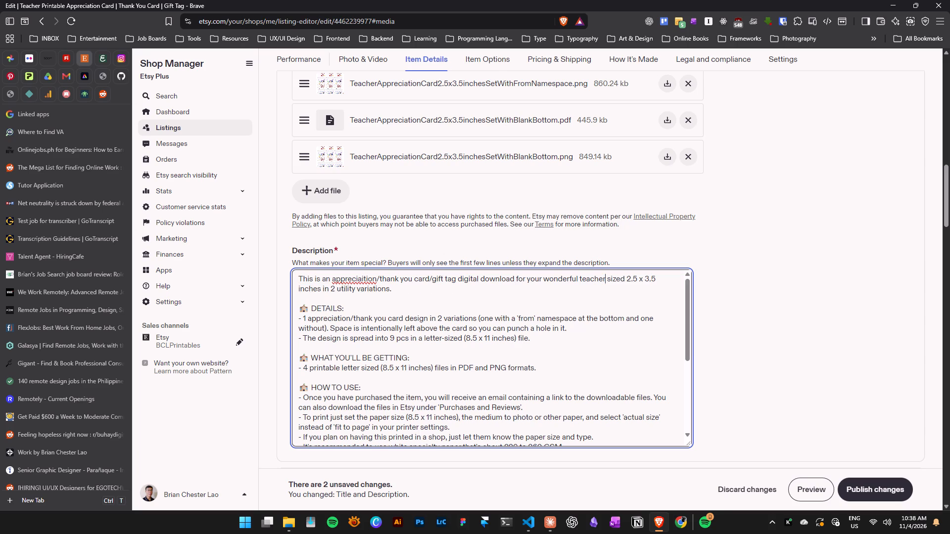
Add "and print ready" after "2 utility variations" at the end of the description's opening sentence.
key(Right)
key(Right)
key(Right)
key(Right)
key(Right)
key(Right)
key(Right)
key(Right)
key(Right)
key(Right)
key(Right)
key(Right)
key(Right)
key(Right)
key(Right)
key(Right)
key(Right)
key(Right)
key(Right)
key(Right)
key(Left)
key(Left)
key(Left)
key(Right)
key(Right)
key(space)
text(and print ready)
key(Right)
Correct the misspelled "appreciaition" in the description's opening sentence to "appreciation".
key(Right)
key(Left)
key(Up)
key(Right)
key(Right)
key(Right)
key(Right)
key(Right)
key(Right)
key(Right)
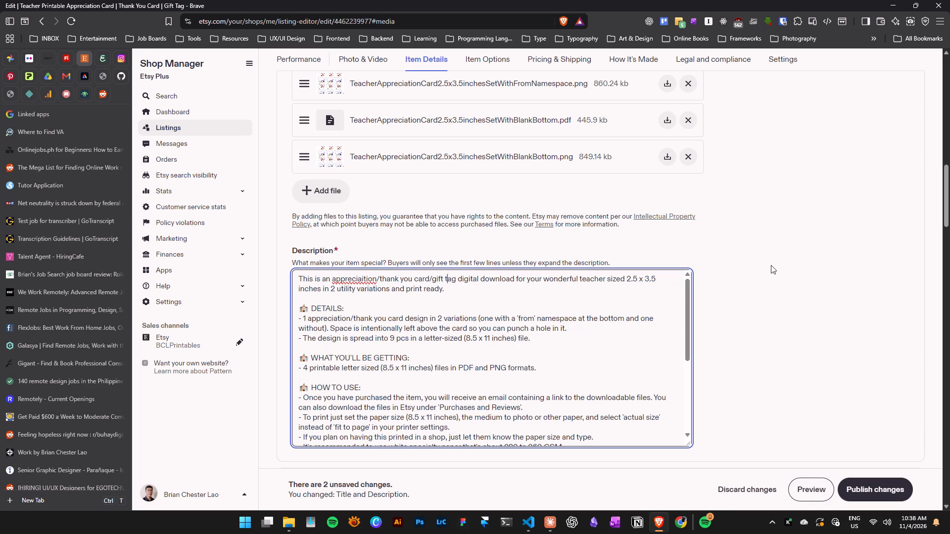
key(Right)
key(Right)
key(Right)
key(Right)
key(Right)
key(Right)
key(Right)
key(Right)
key(Left)
key(Left)
key(Left)
key(Left)
key(Left)
key(Left)
key(Left)
key(Left)
key(Left)
key(Left)
key(Left)
key(Left)
key(Left)
key(Left)
key(Left)
key(Left)
key(Left)
key(Left)
key(Left)
key(Left)
key(Right)
key(Right)
key(Right)
key(Right)
key(Right)
key(Left)
key(Right)
key(BackSpace)
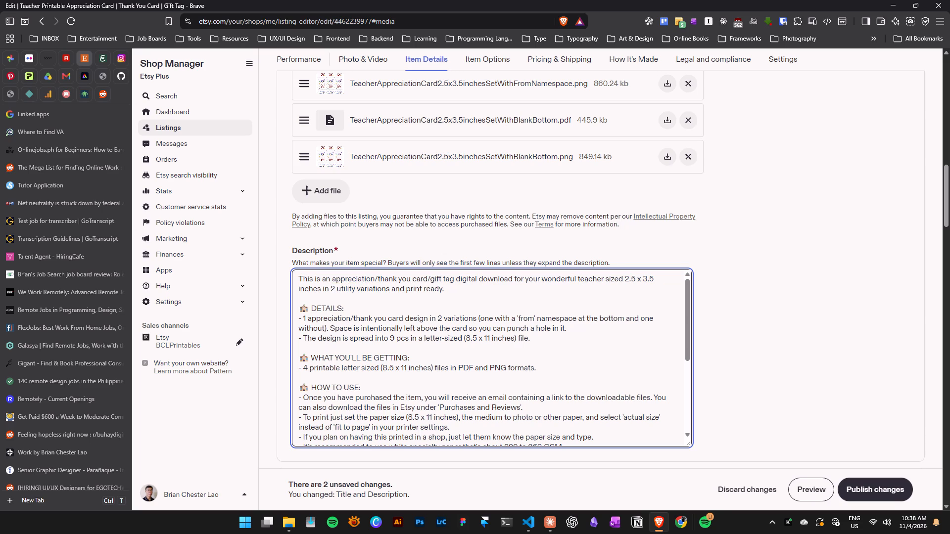
Review the rest of the Teacher listing's description through to its closing thank-you lines.
key(Right)
key(Right)
key(Right)
key(Right)
key(Right)
key(Right)
key(Right)
key(Right)
key(Down)
key(Down)
key(Up)
key(Right)
key(Down)
key(Down)
key(Down)
key(Down)
key(Down)
key(Down)
key(Down)
key(Down)
key(Down)
key(Down)
key(Down)
key(Down)
key(Down)
key(Down)
key(Down)
key(Down)
key(Down)
key(Down)
key(Down)
key(Down)
key(Down)
key(Down)
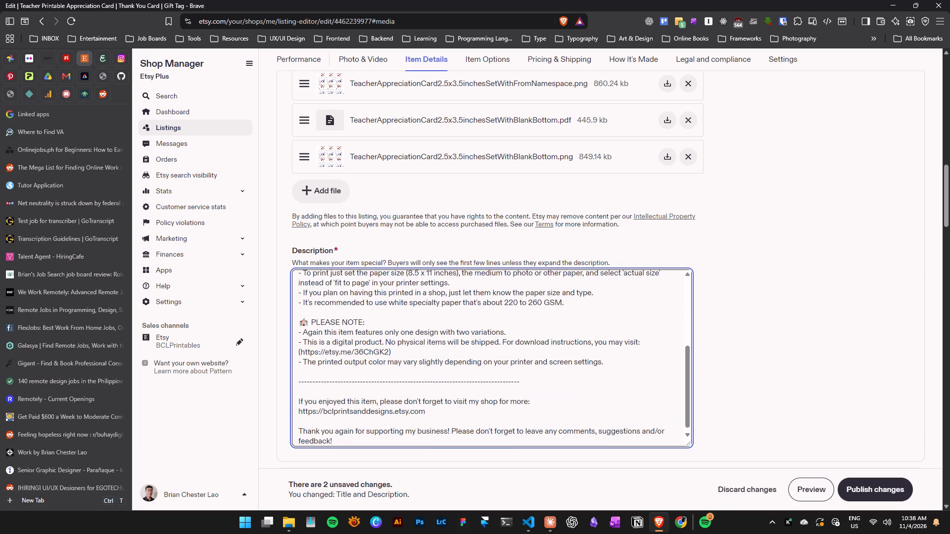
Remove all the existing tags from the Teacher listing, from "thank you tag" through "Thank You Cards".
scroll(782, 373, down, 3)
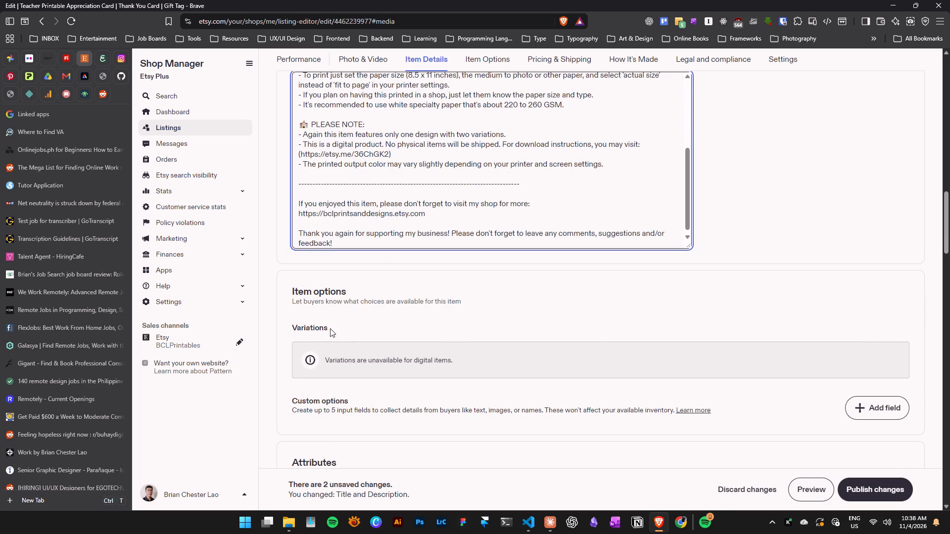
scroll(487, 321, down, 4)
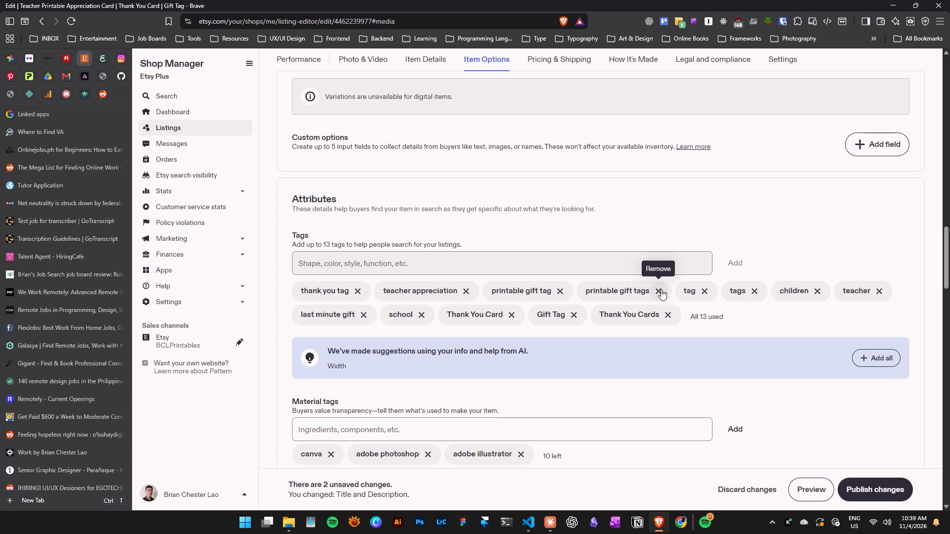
click(361, 290)
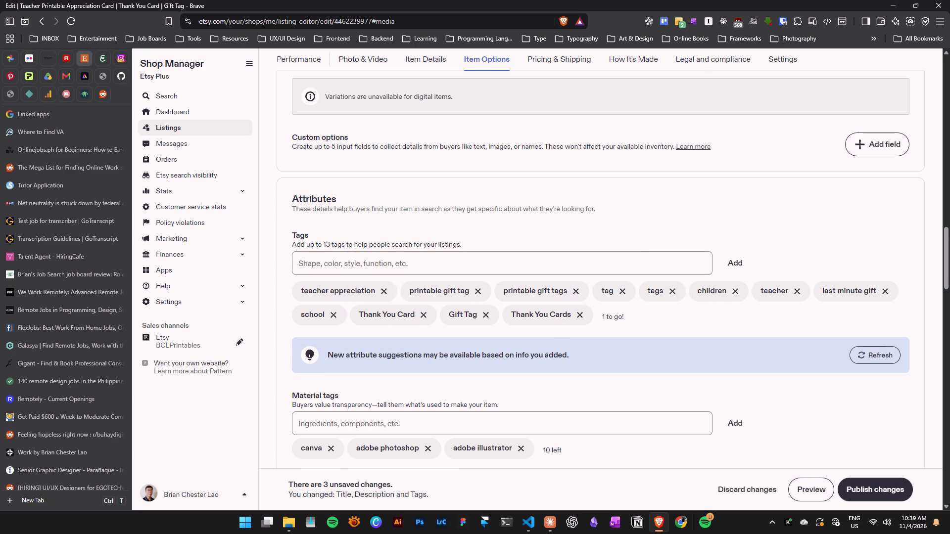
click(378, 287)
click(370, 292)
click(375, 289)
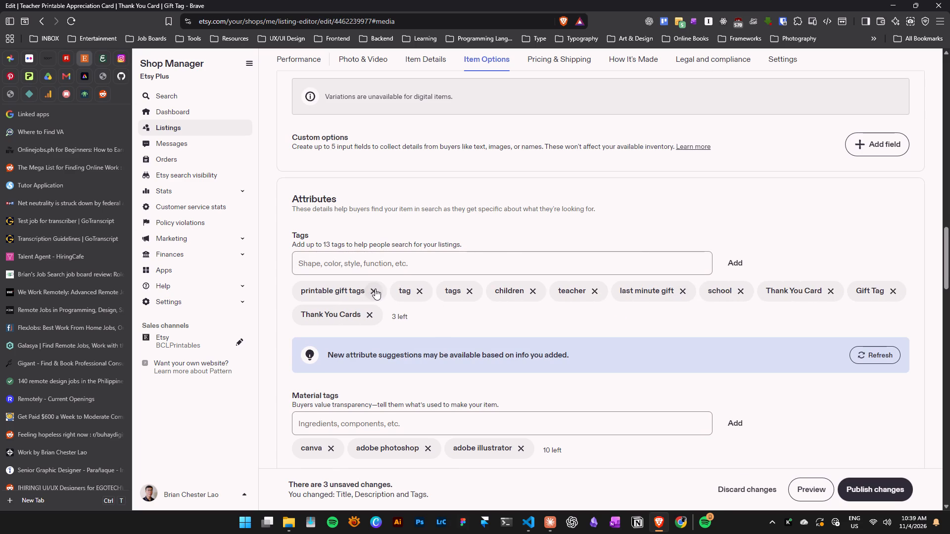
click(373, 290)
click(318, 295)
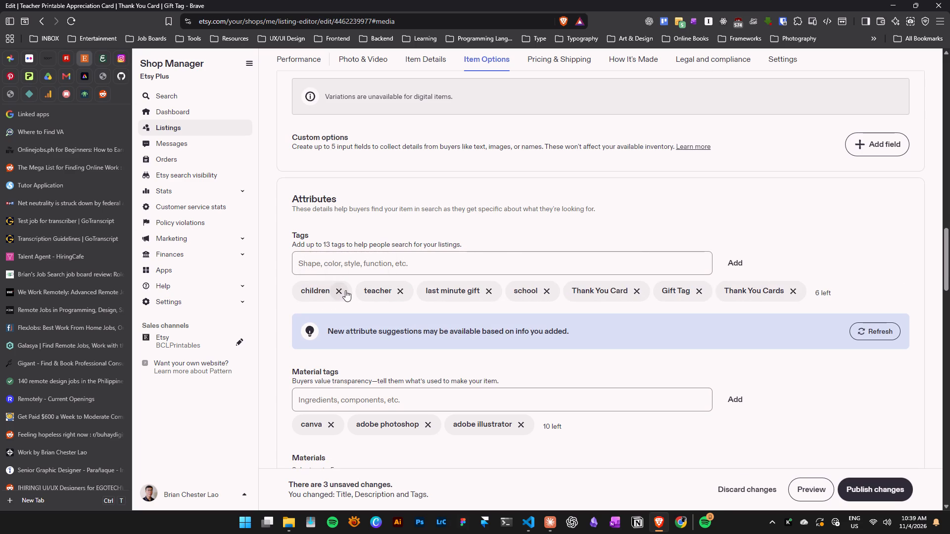
click(336, 290)
click(339, 290)
click(339, 290)
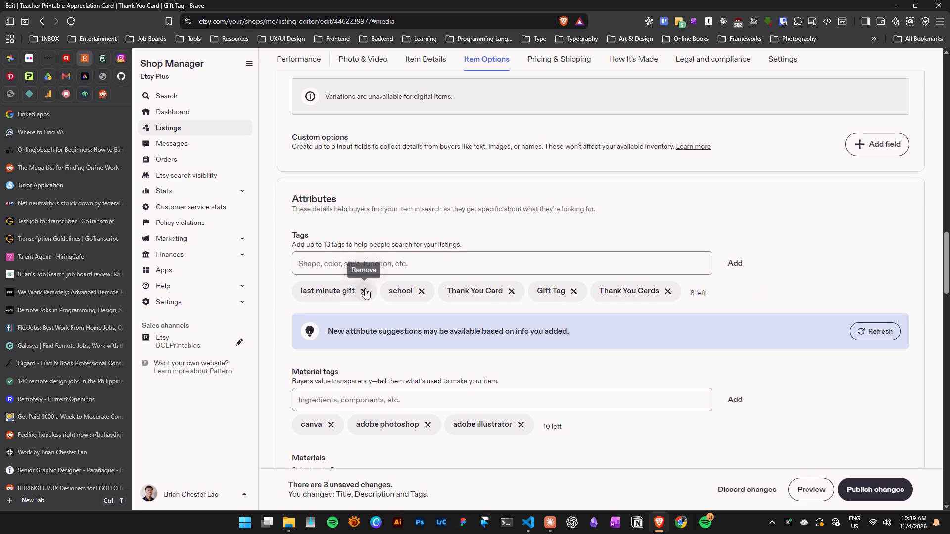
click(365, 288)
click(333, 292)
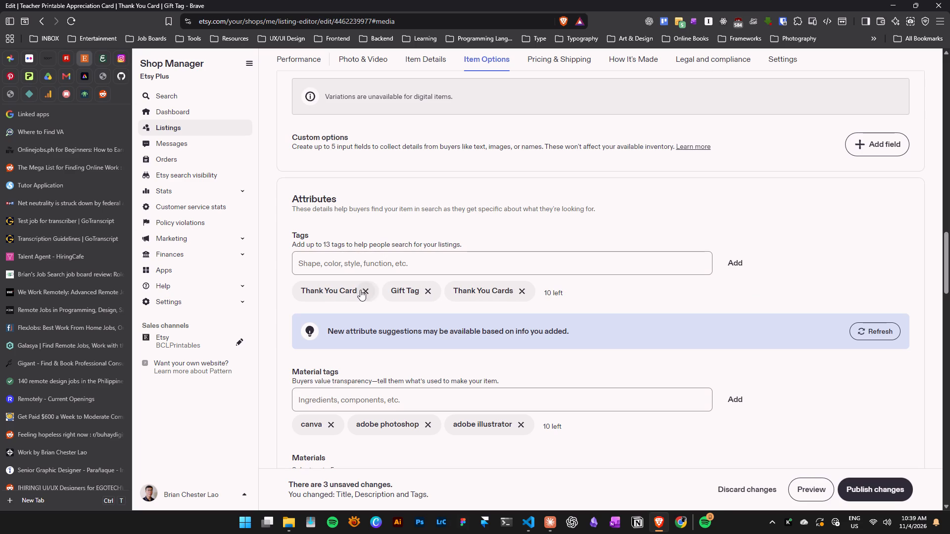
click(360, 290)
click(338, 290)
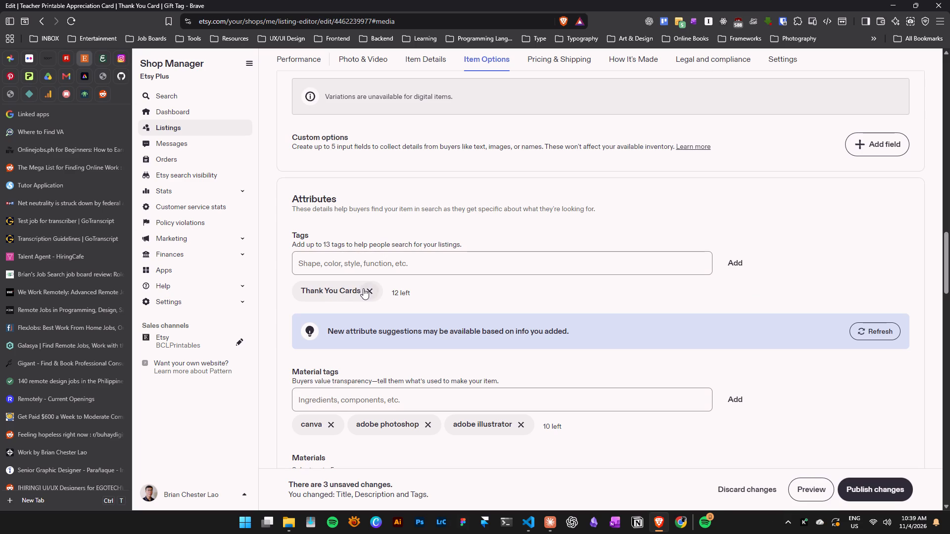
click(367, 288)
Refresh the AI attribute suggestions and add all of the suggested Materials and Width attributes.
click(855, 317)
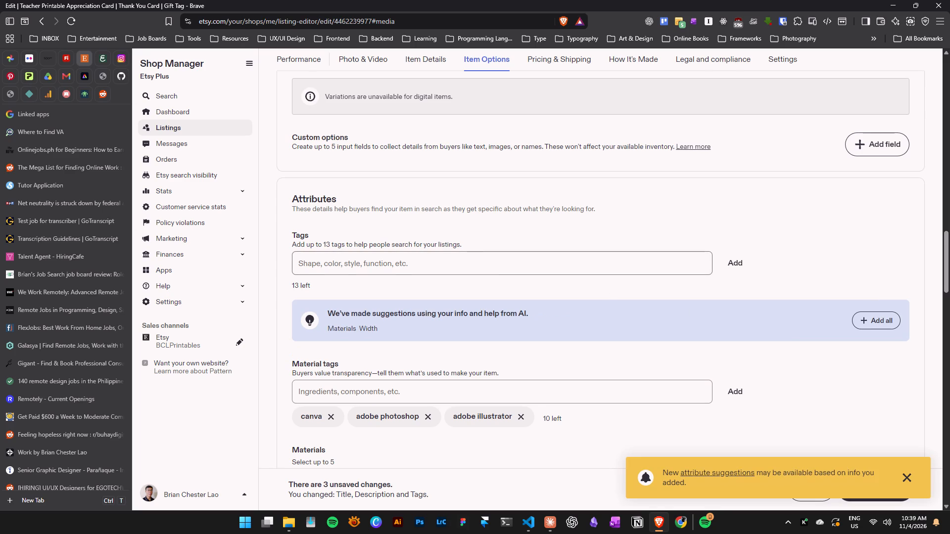
click(863, 317)
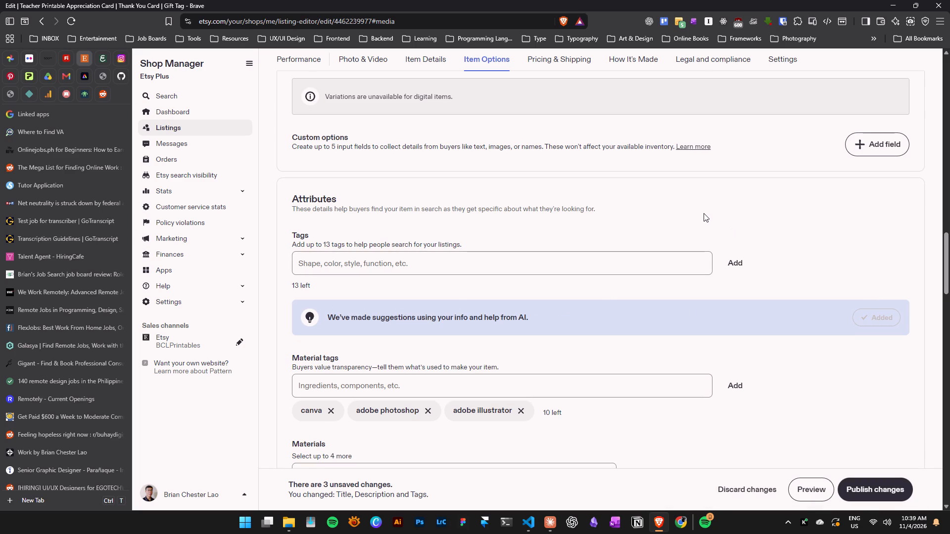
Add the tag "teacher" to the listing, checking the listing's title for wording.
click(430, 263)
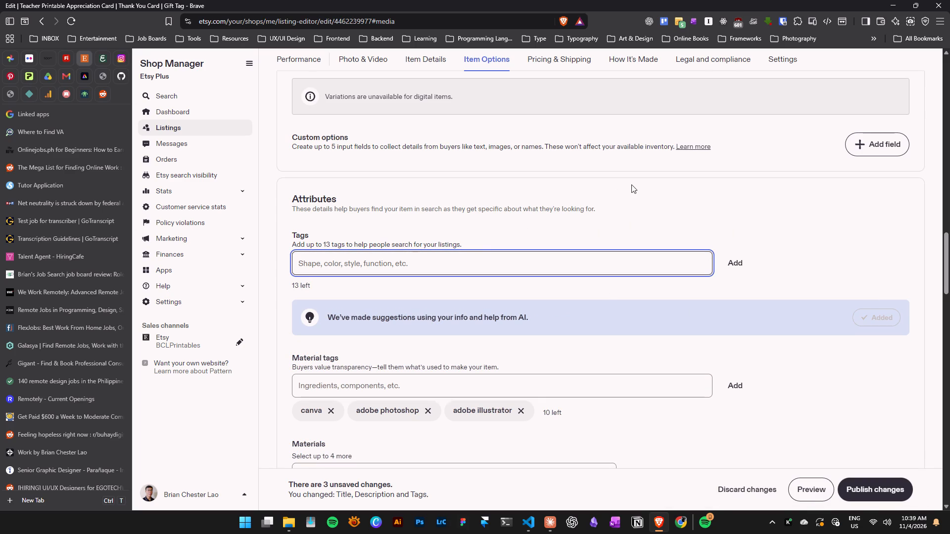
text(teacher)
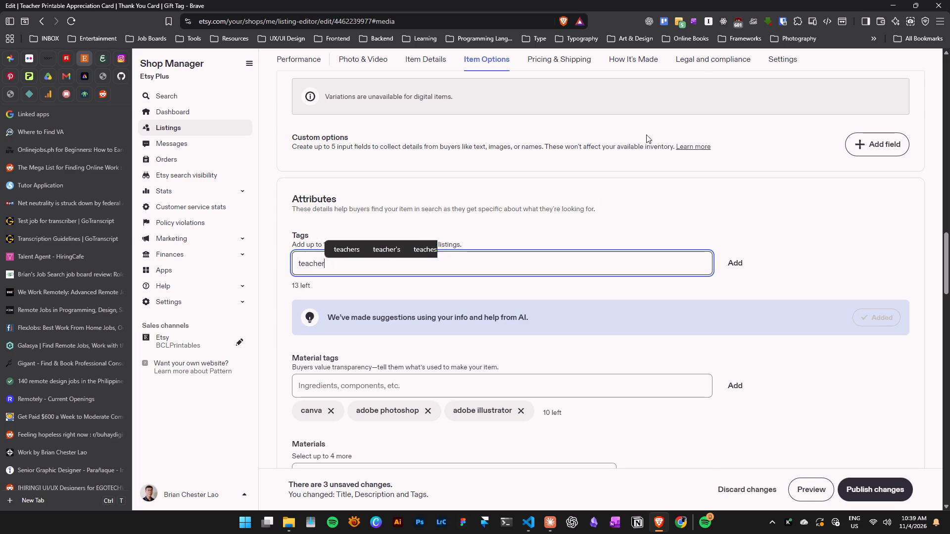
scroll(681, 128, up, 16)
scroll(668, 143, up, 5)
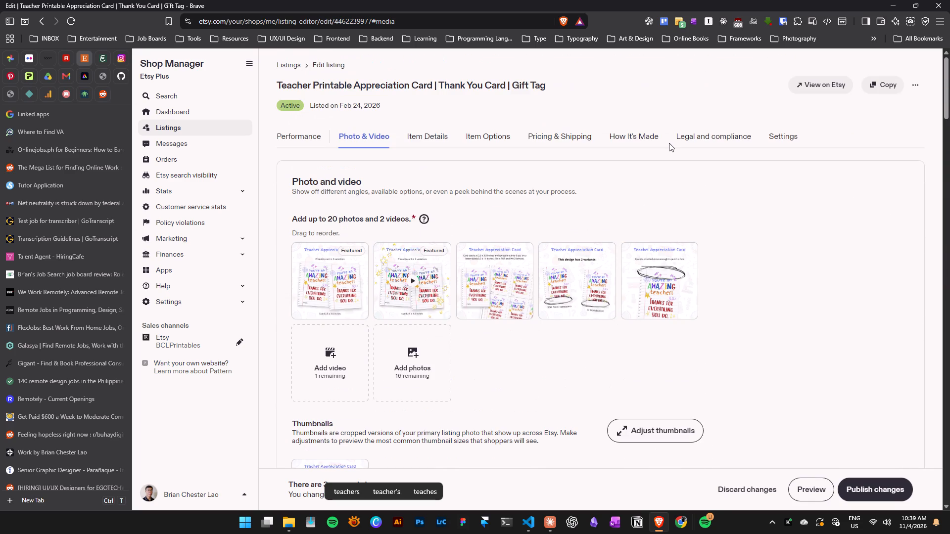
scroll(431, 194, down, 3)
scroll(504, 211, up, 8)
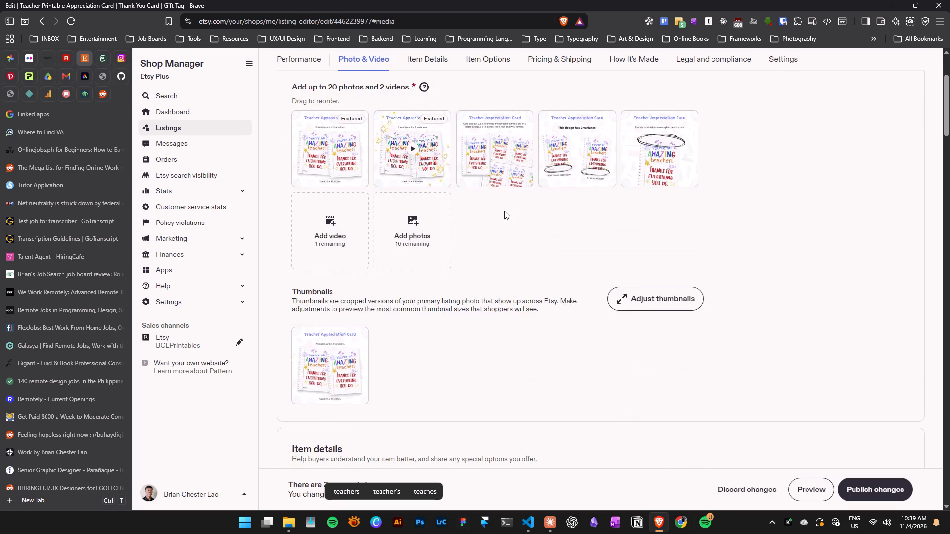
scroll(504, 211, up, 2)
click(395, 84)
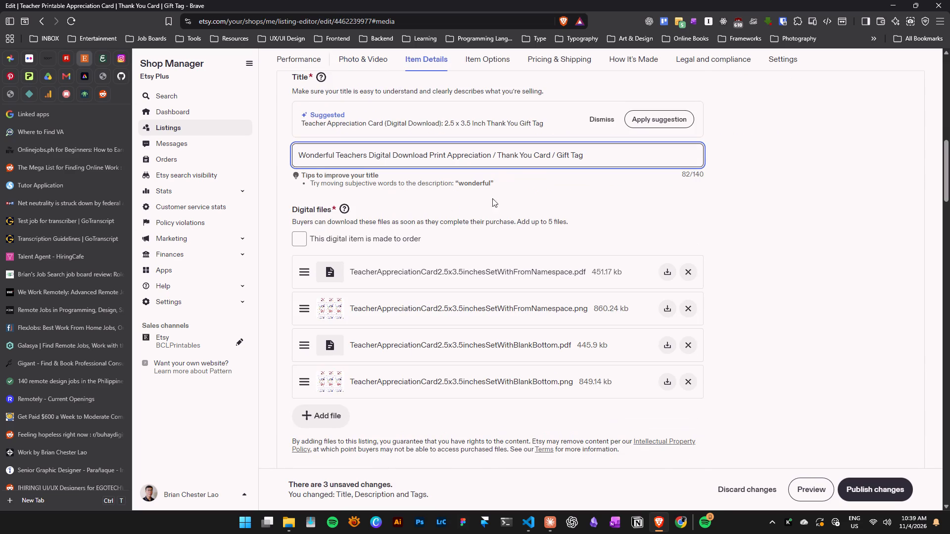
scroll(826, 201, up, 4)
scroll(826, 201, down, 12)
scroll(795, 220, up, 3)
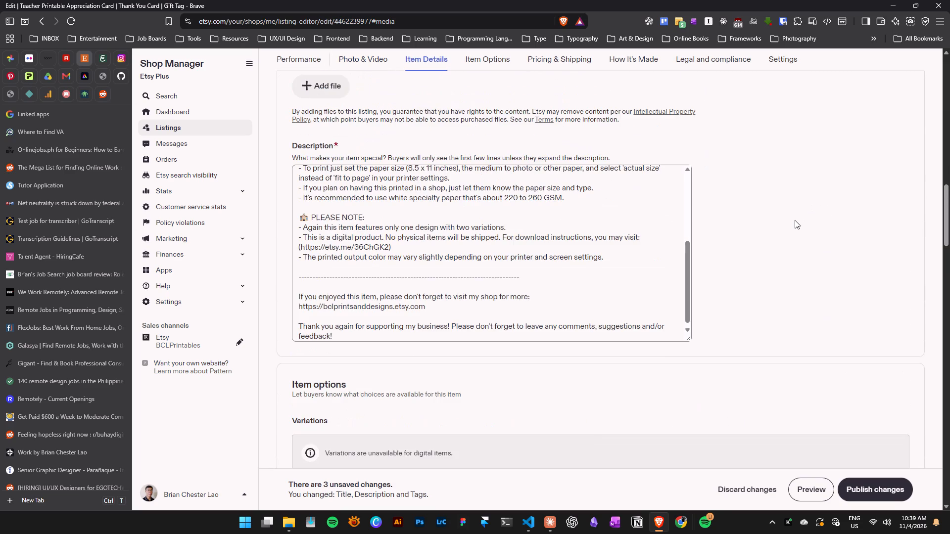
scroll(451, 363, down, 4)
click(324, 357)
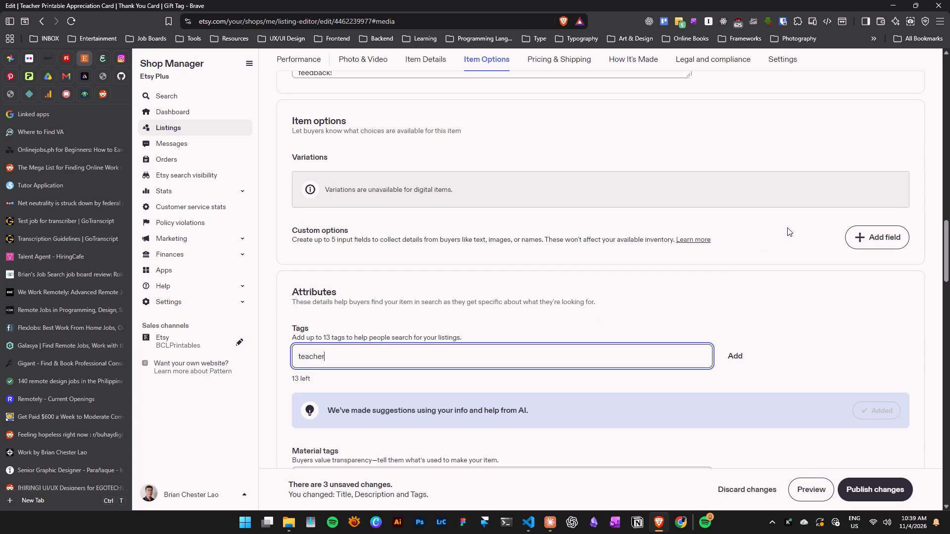
key(Left)
key(Left)
key(Left)
key(Left)
key(Left)
key(Left)
key(Left)
key(Left)
key(Left)
key(Left)
key(Left)
text(wo)
key(BackSpace)
key(BackSpace)
key(Return)
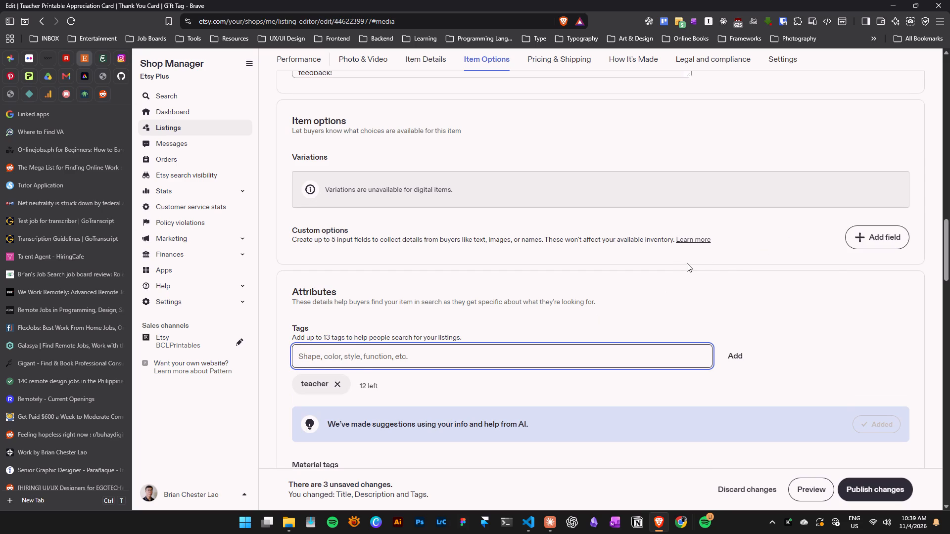
Add the tags "thank you card" and "appreciation card" to the Teacher listing.
text(thank you card)
key(Return)
text(apreciation card)
key(Left)
key(Left)
key(Left)
key(Left)
key(Left)
key(Left)
key(Left)
key(Left)
key(Left)
key(Left)
key(Left)
key(Left)
key(Left)
key(Left)
key(Left)
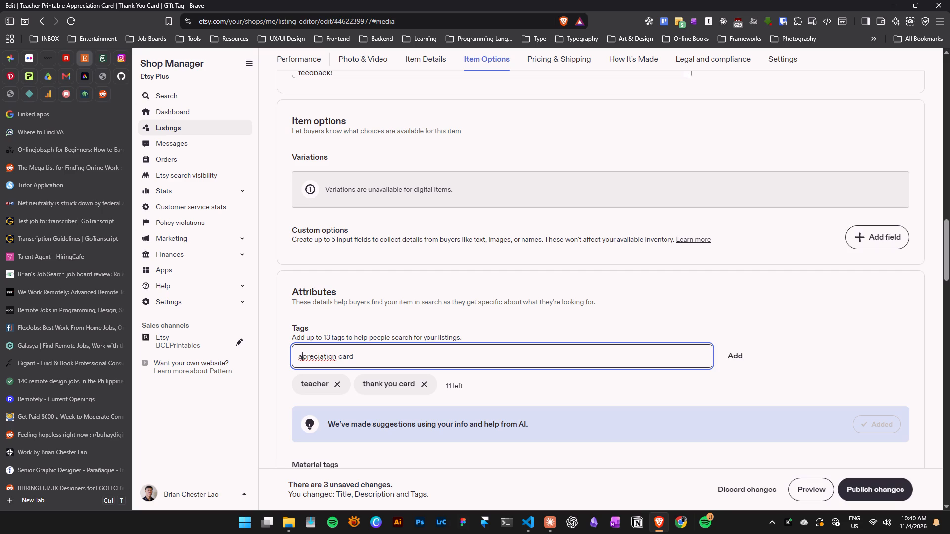
key(Right)
key(p)
key(Right)
key(Right)
key(Right)
key(Right)
key(Right)
key(Right)
key(Right)
key(Right)
key(Right)
key(Right)
key(Right)
key(Right)
key(Right)
key(Right)
key(Right)
key(Right)
key(Right)
key(Right)
key(Right)
key(Right)
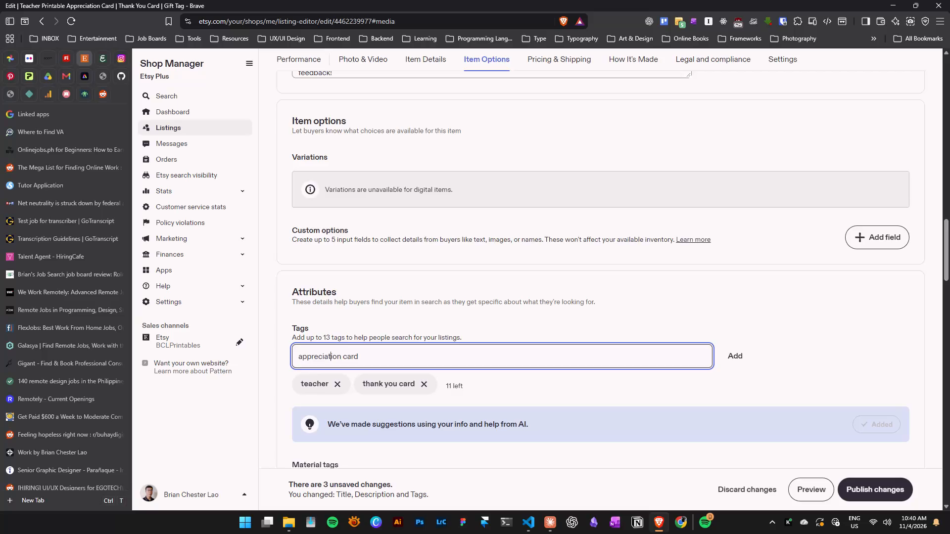
key(Return)
key(Left)
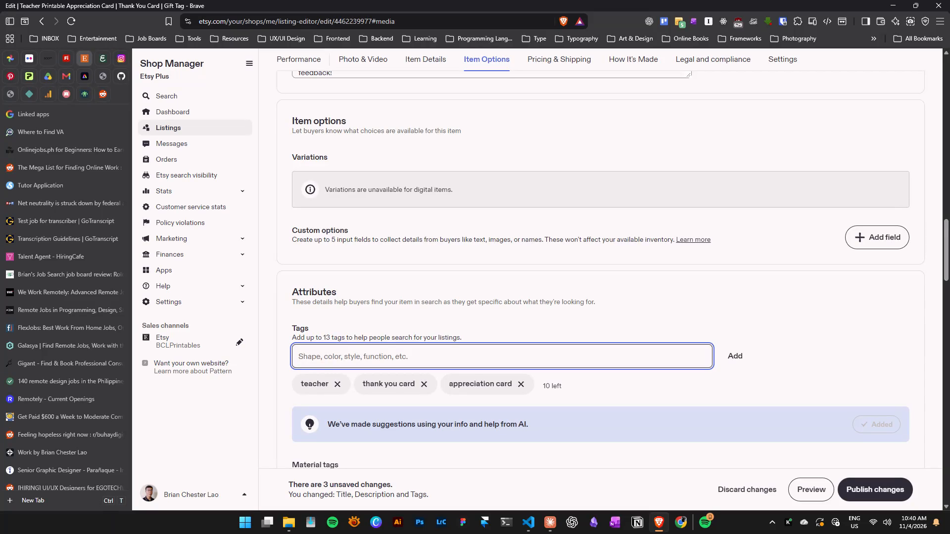
Add the tags "wonderful", "school" and "back to school" to the Teacher listing.
text(wonderful)
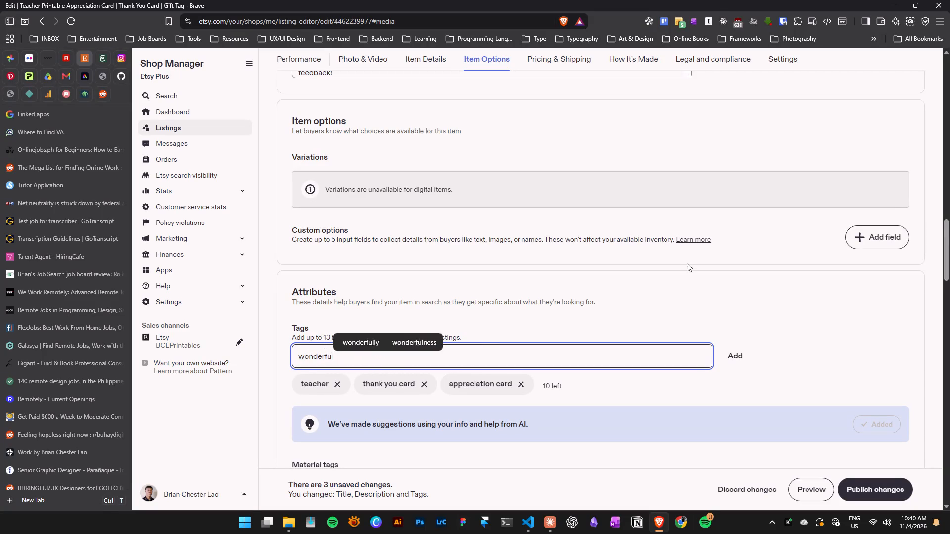
key(Return)
text(sa)
key(BackSpace)
key(BackSpace)
key(BackSpace)
text(school)
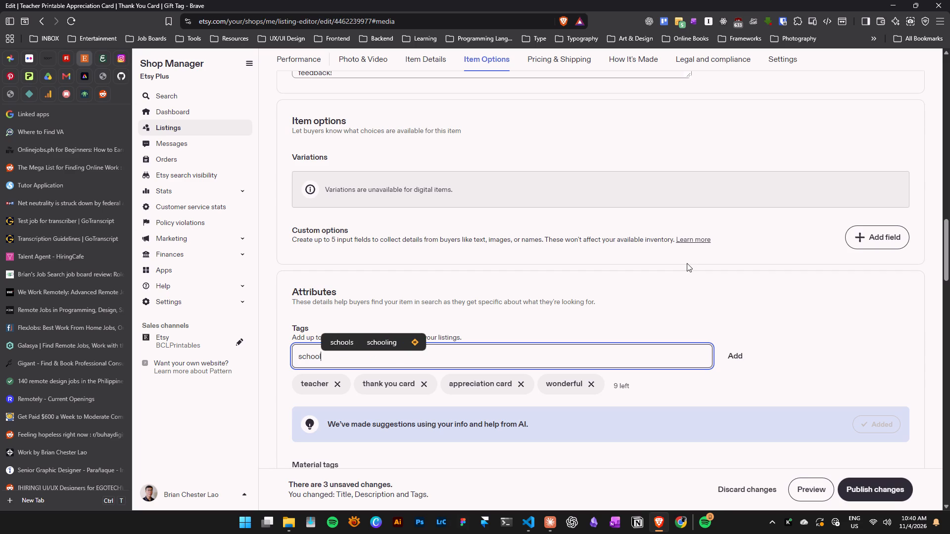
key(Return)
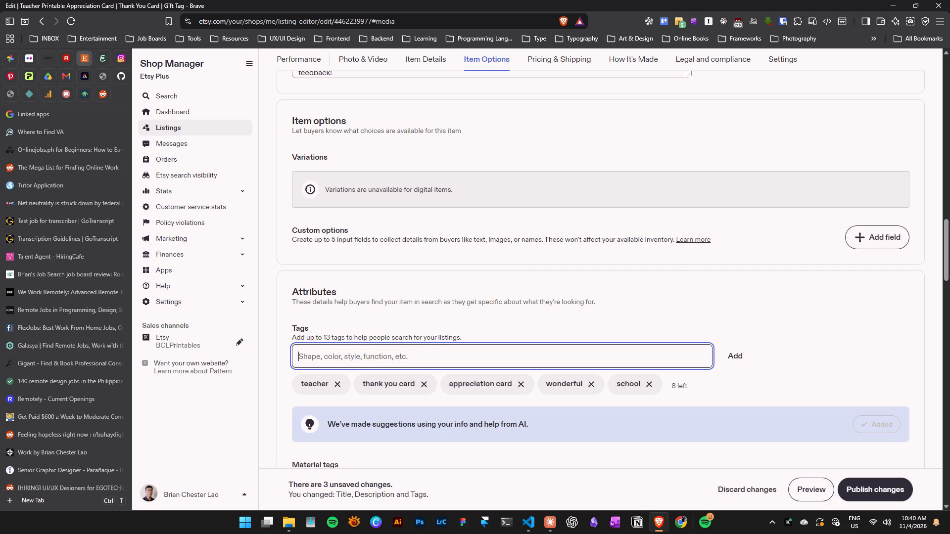
text(back to school)
key(Return)
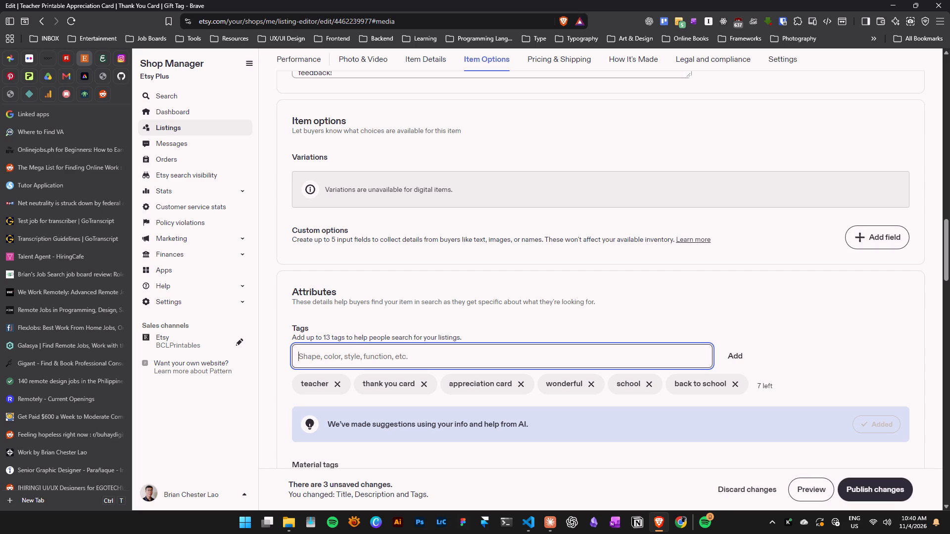
Set the listing's Length attribute to 3.5 inches.
scroll(644, 255, up, 2)
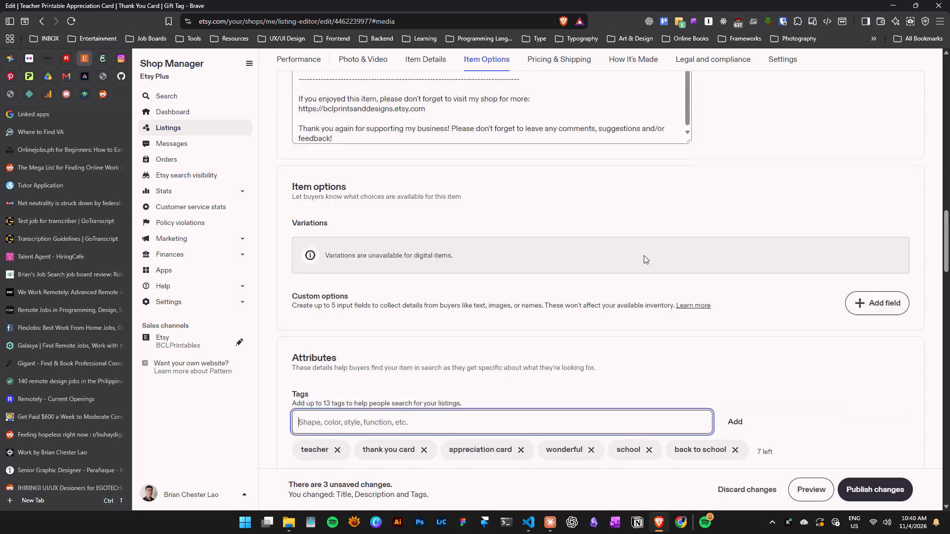
scroll(644, 255, up, 16)
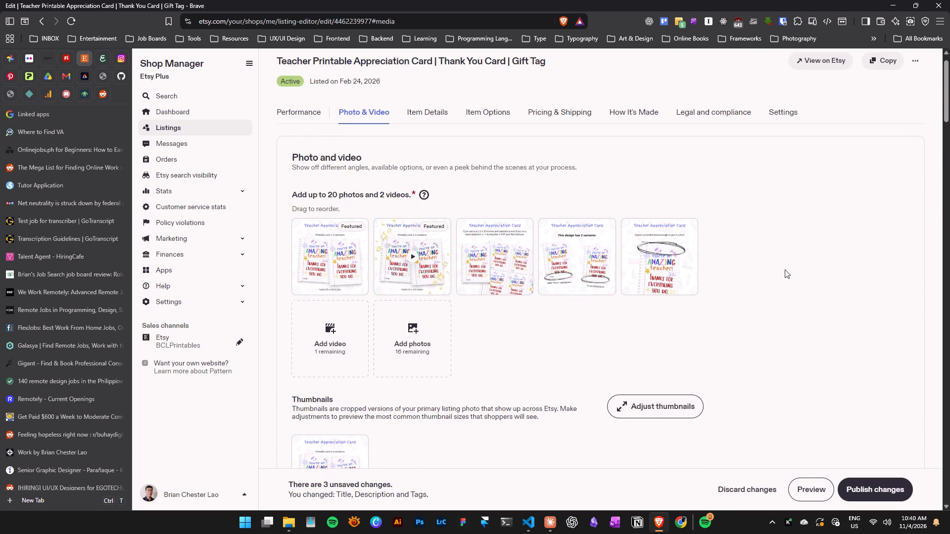
scroll(787, 269, down, 20)
scroll(787, 269, down, 6)
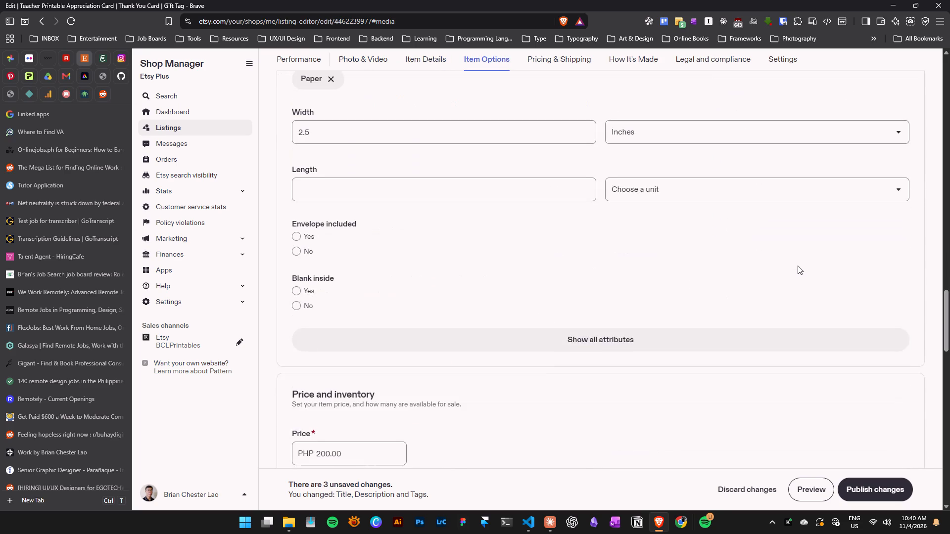
scroll(798, 266, down, 4)
scroll(798, 266, up, 6)
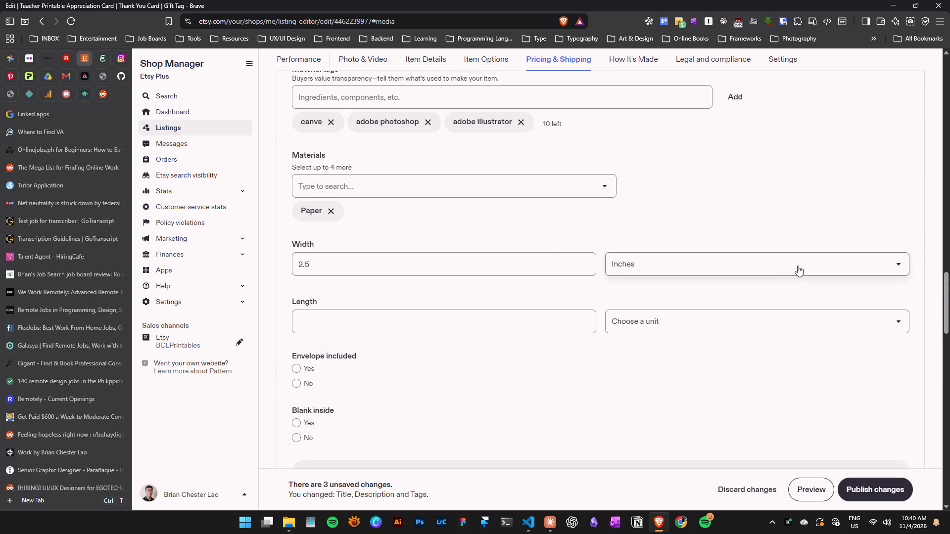
click(481, 321)
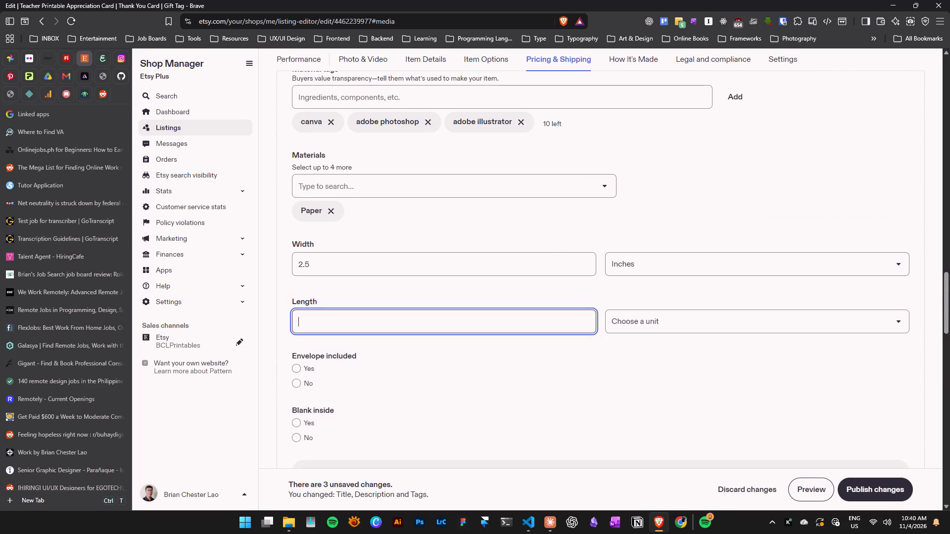
text(34.5)
key(BackSpace)
key(BackSpace)
key(BackSpace)
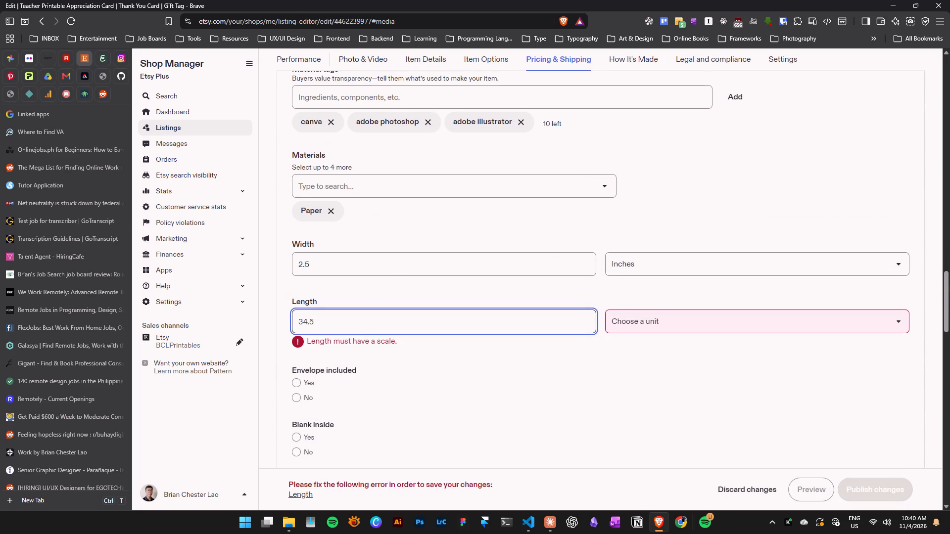
text(.5)
click(658, 322)
click(653, 384)
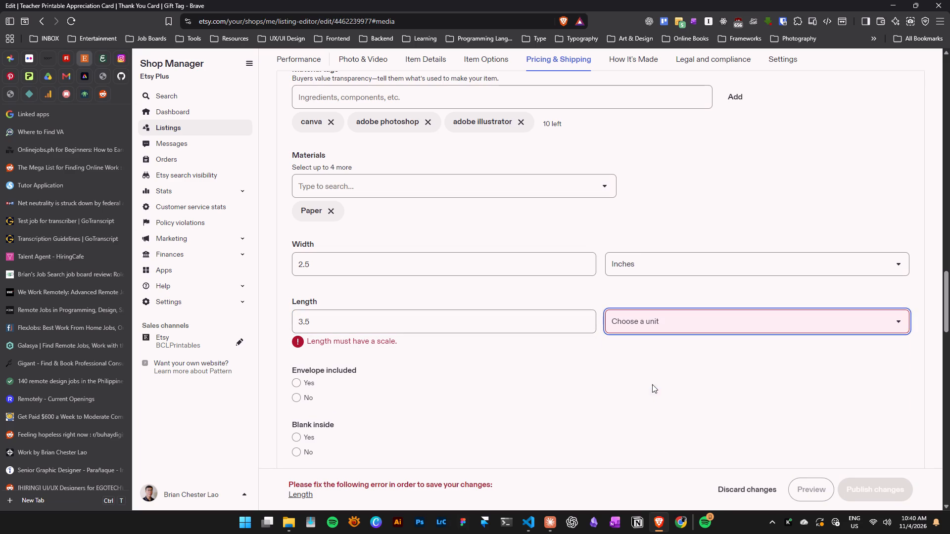
click(468, 385)
Answer No for both the Envelope included and Blank inside attributes.
click(303, 384)
click(297, 382)
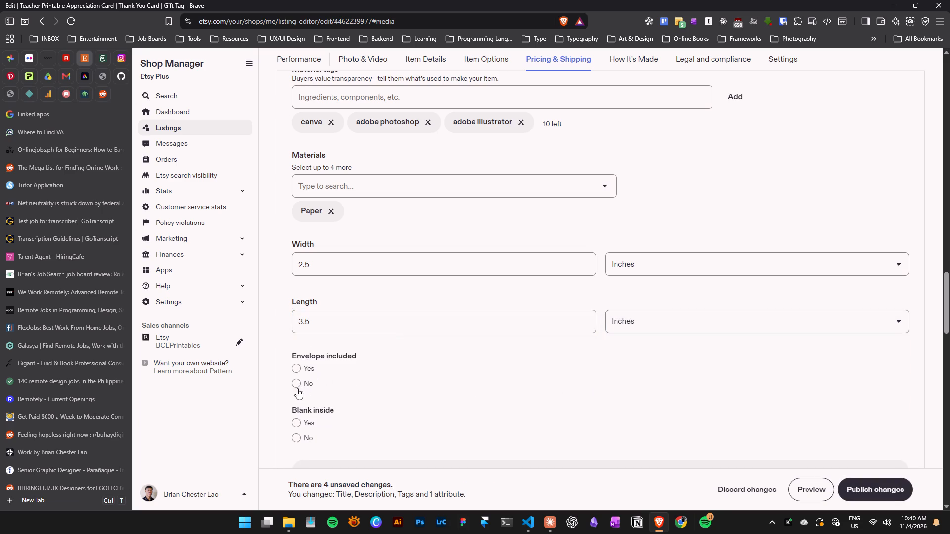
click(295, 447)
click(296, 444)
Remove Paper from the listing's Materials attribute.
scroll(456, 407, up, 1)
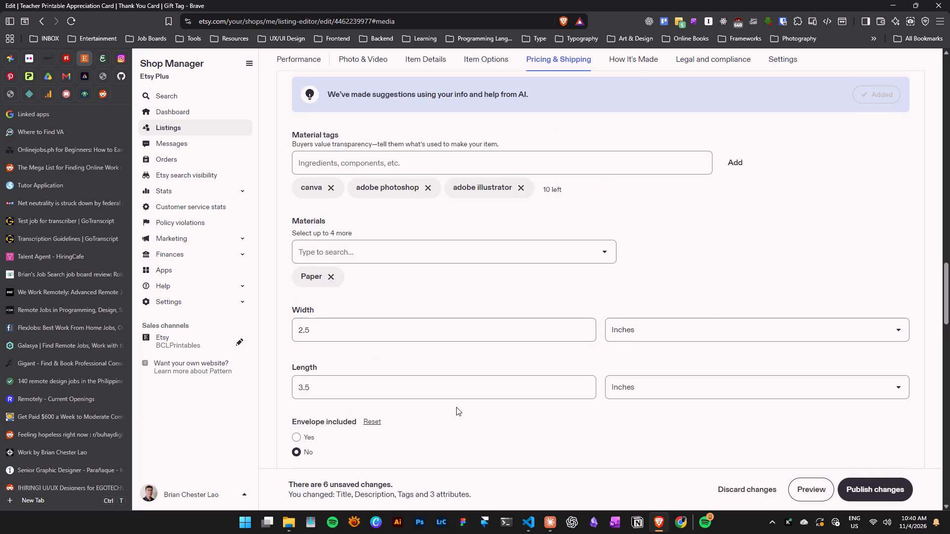
scroll(456, 407, up, 2)
click(335, 409)
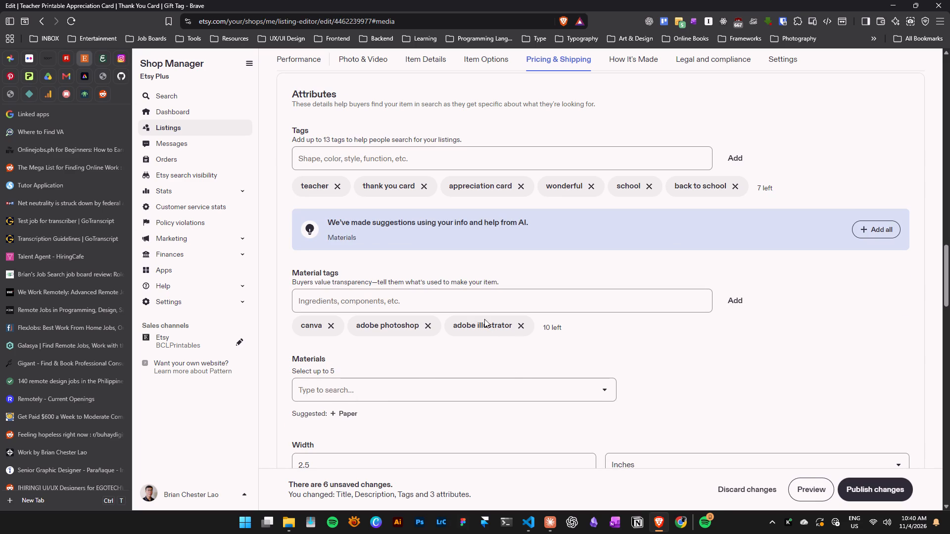
Add the tags "gift tag", "education", "empathy" and "love" to the Teacher listing.
scroll(485, 318, up, 2)
click(667, 287)
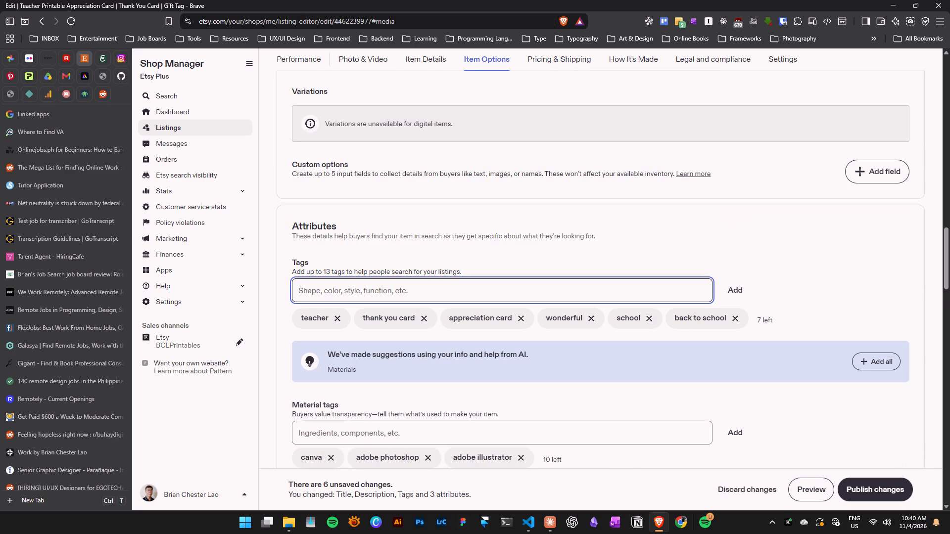
text(gift tag)
key(Return)
text(education)
key(Return)
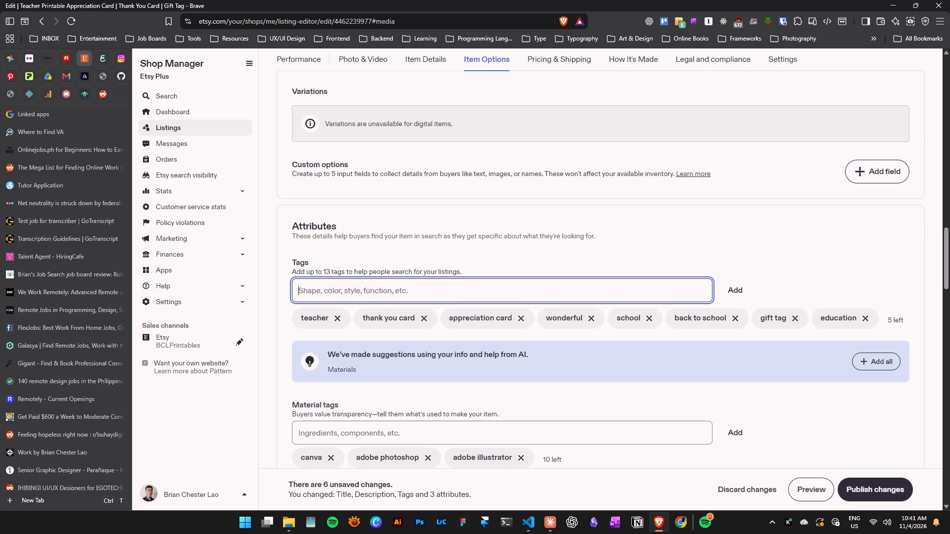
text(empathy)
key(Return)
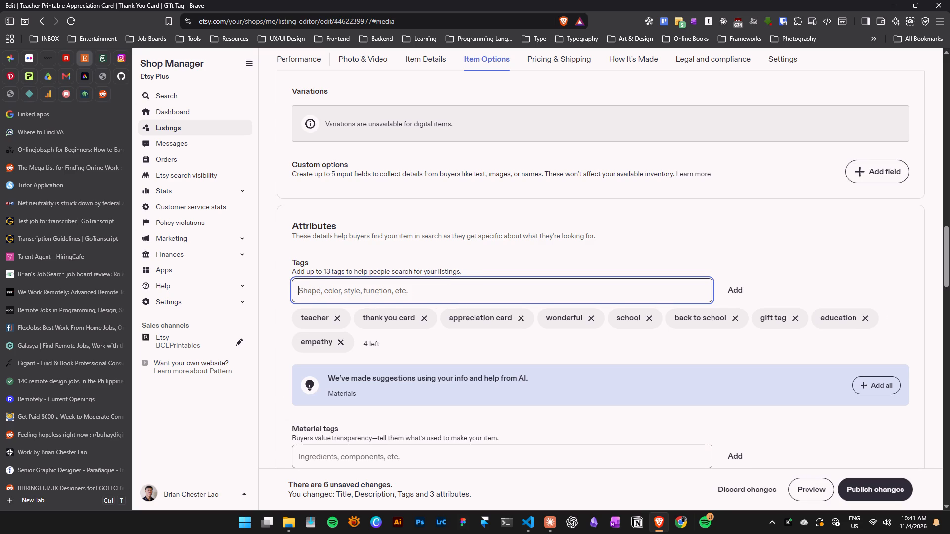
text(love)
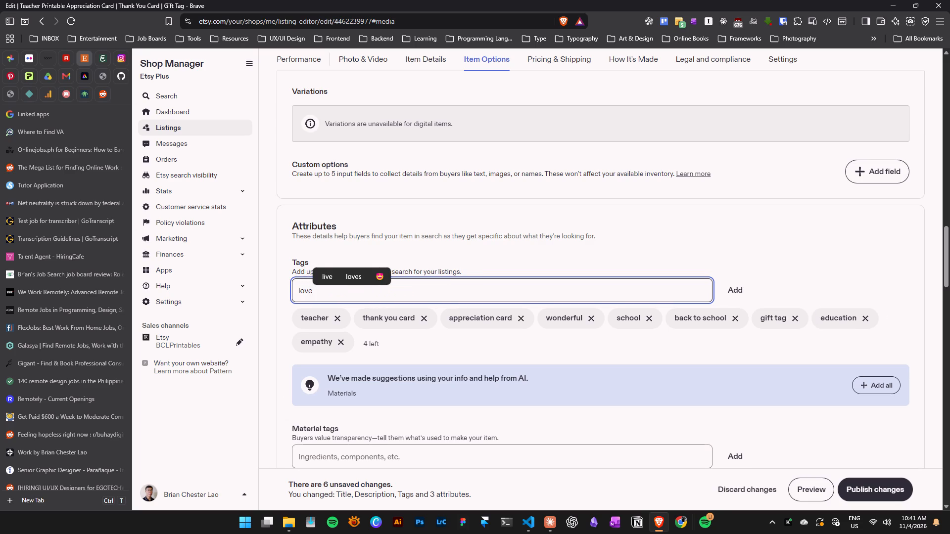
key(Return)
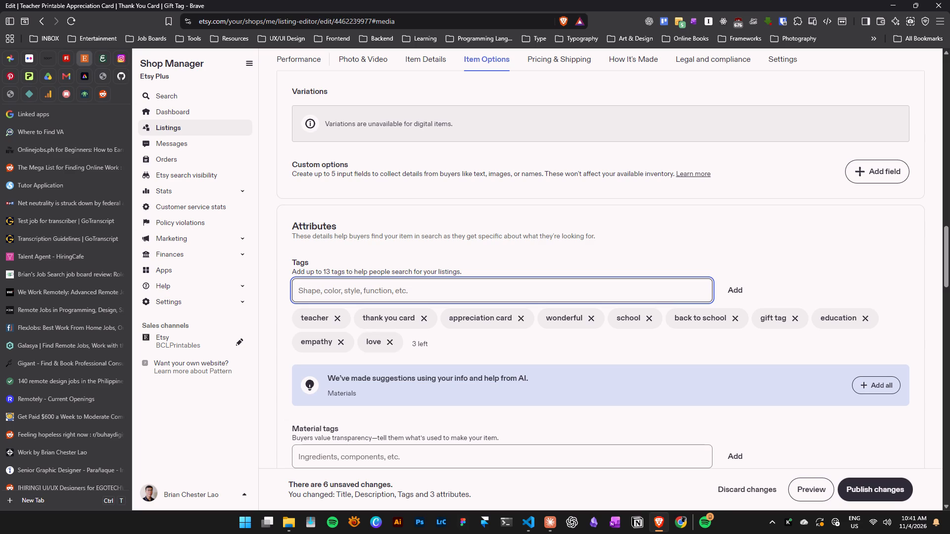
Review the Teacher listing's title, photos, description, tags and attributes.
scroll(710, 267, up, 7)
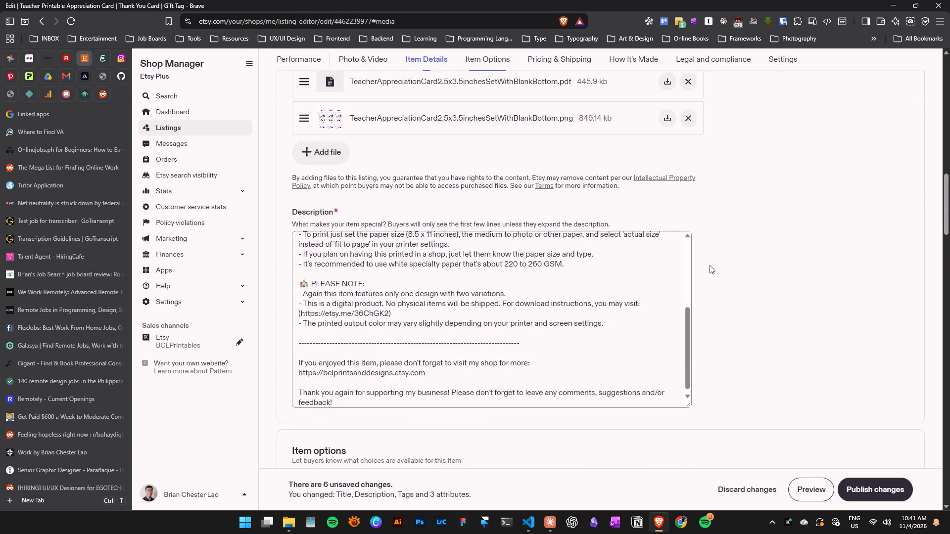
scroll(710, 265, up, 6)
scroll(778, 259, up, 7)
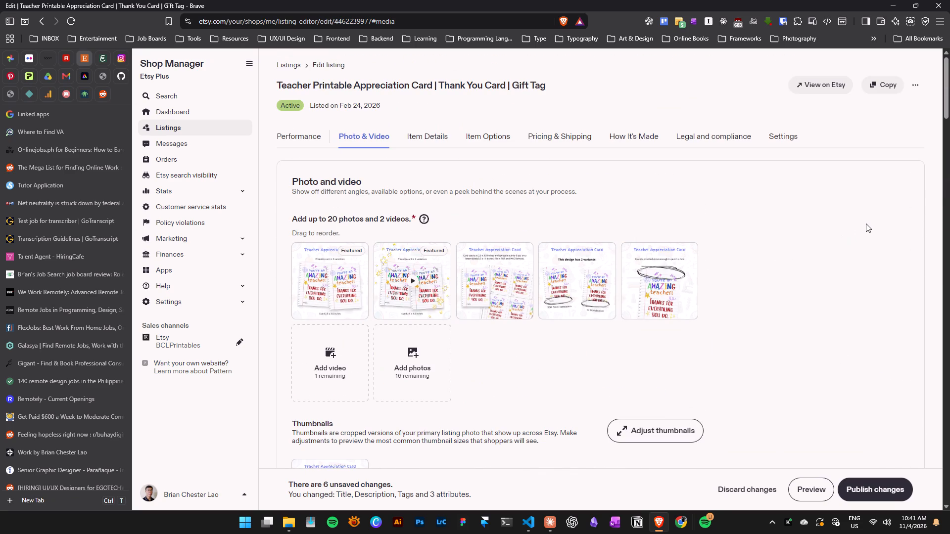
scroll(870, 223, down, 3)
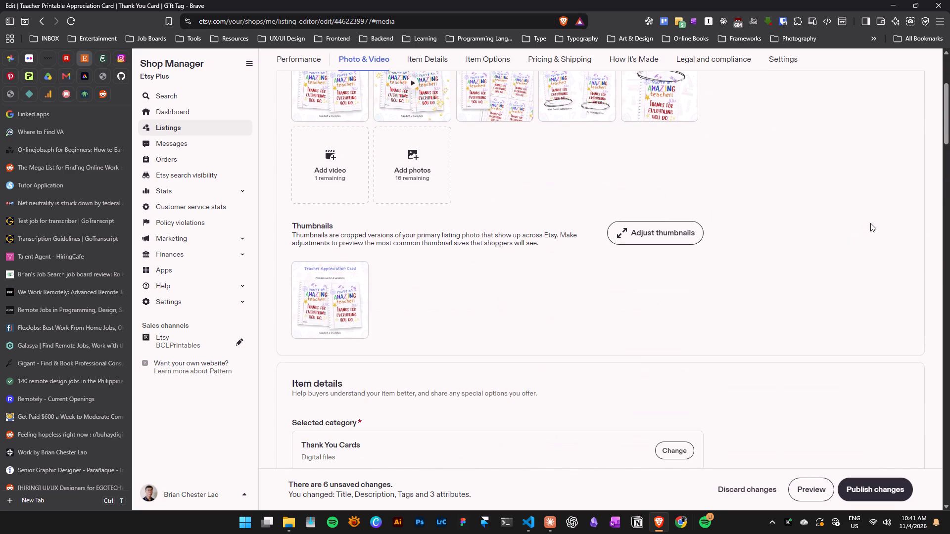
scroll(870, 223, down, 15)
scroll(868, 230, up, 4)
scroll(867, 233, down, 5)
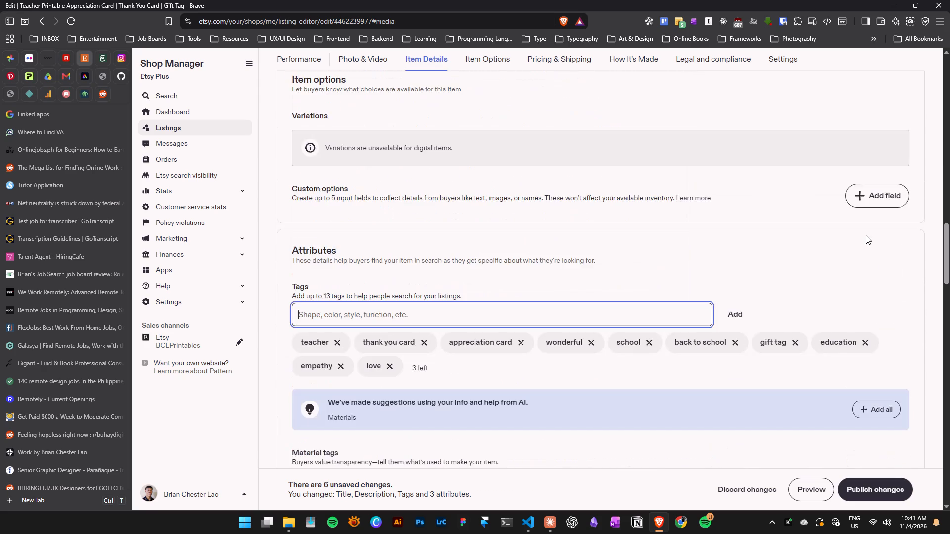
scroll(866, 235, down, 4)
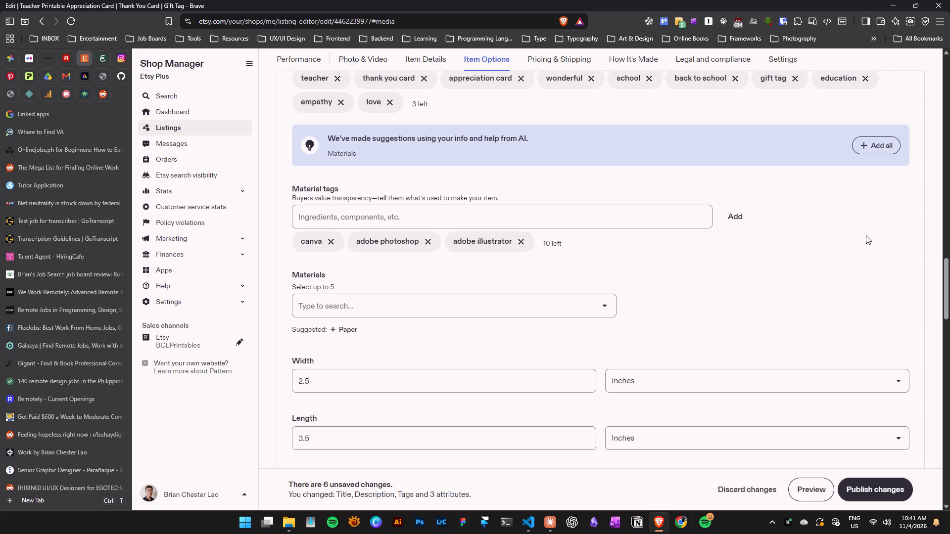
scroll(866, 235, up, 1)
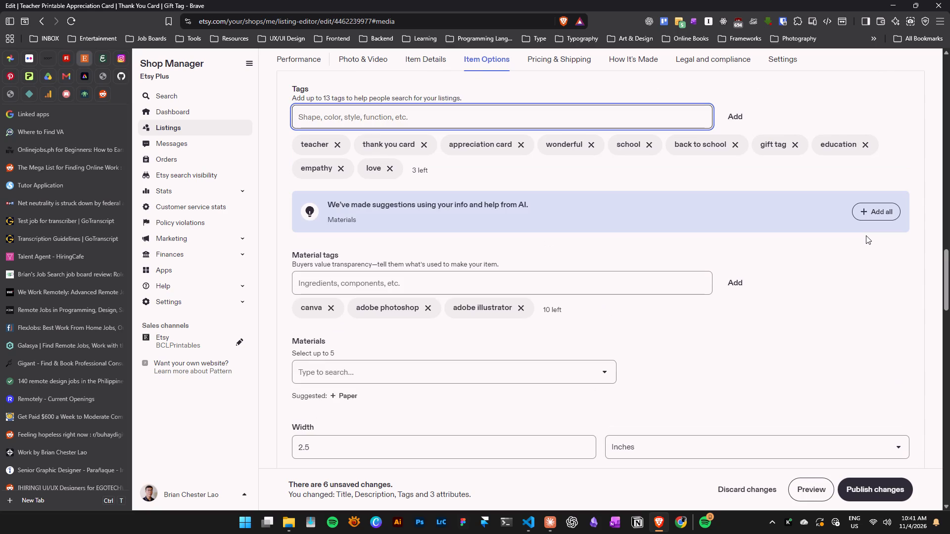
scroll(866, 235, up, 2)
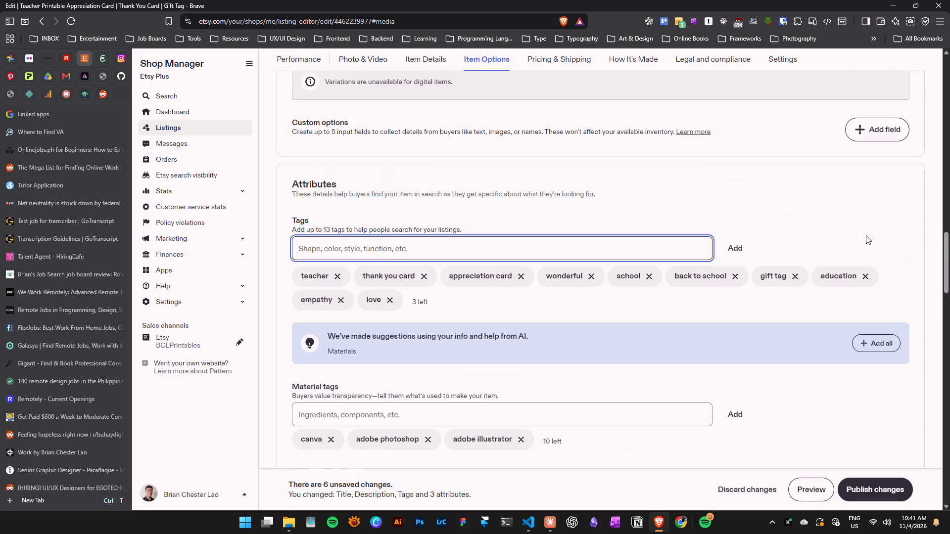
Check the Teacher listing's remaining sections through to its renewal options and publish the changes.
scroll(871, 236, down, 9)
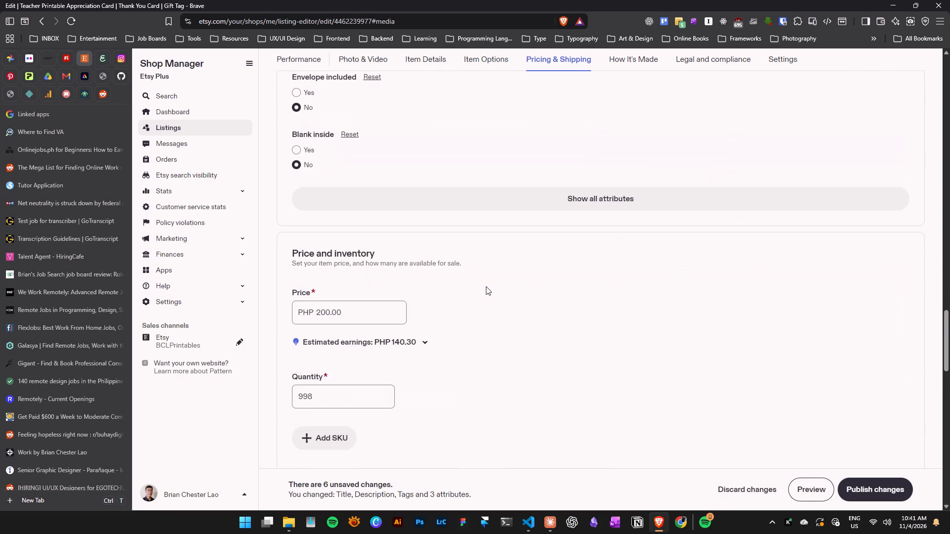
scroll(484, 299, down, 5)
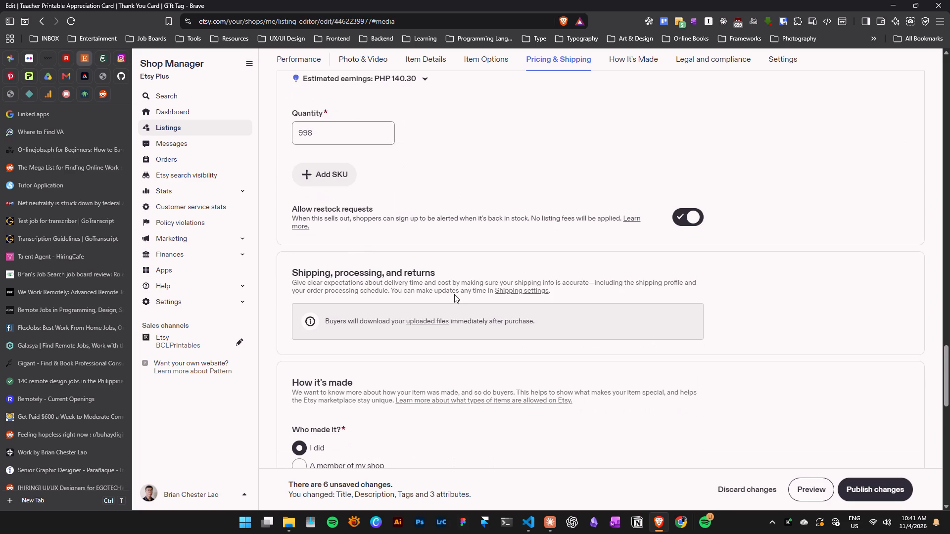
scroll(425, 323, down, 8)
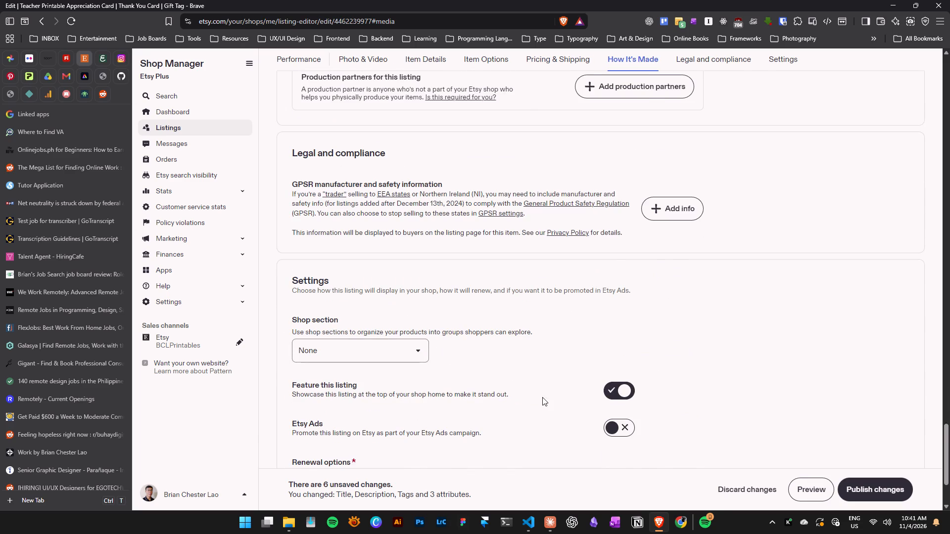
scroll(552, 398, down, 4)
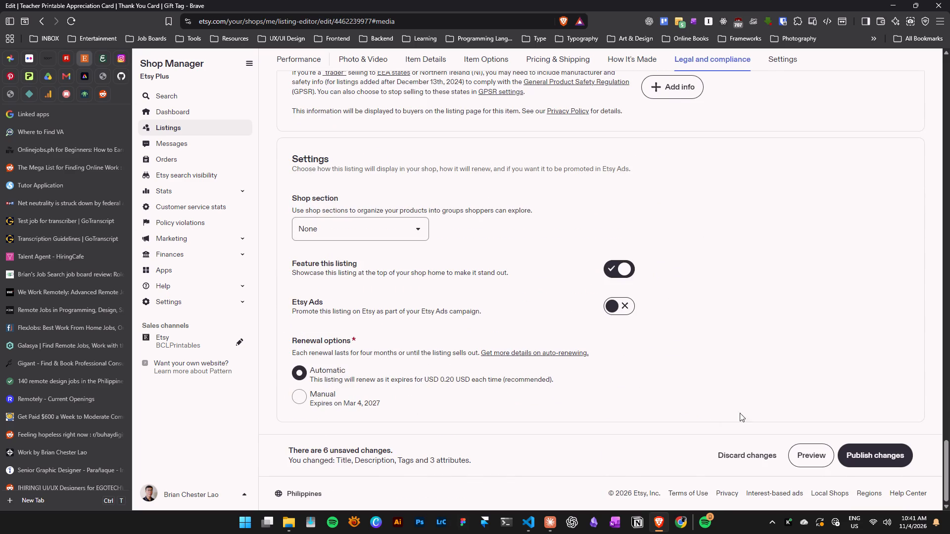
click(858, 458)
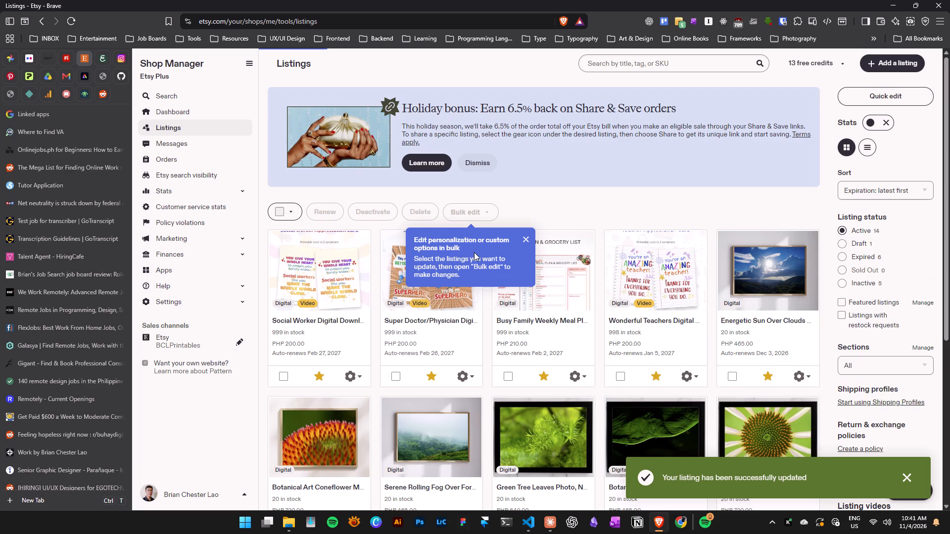
Assign the Wonderful Teachers listing to the Thank You Cards shop section and publish the change.
click(641, 319)
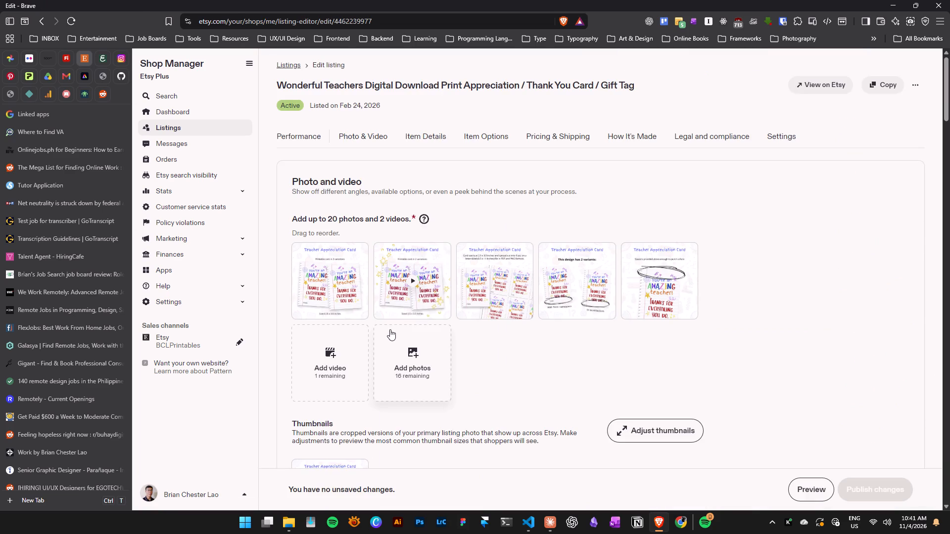
scroll(404, 356, down, 20)
scroll(404, 356, down, 5)
scroll(790, 347, down, 9)
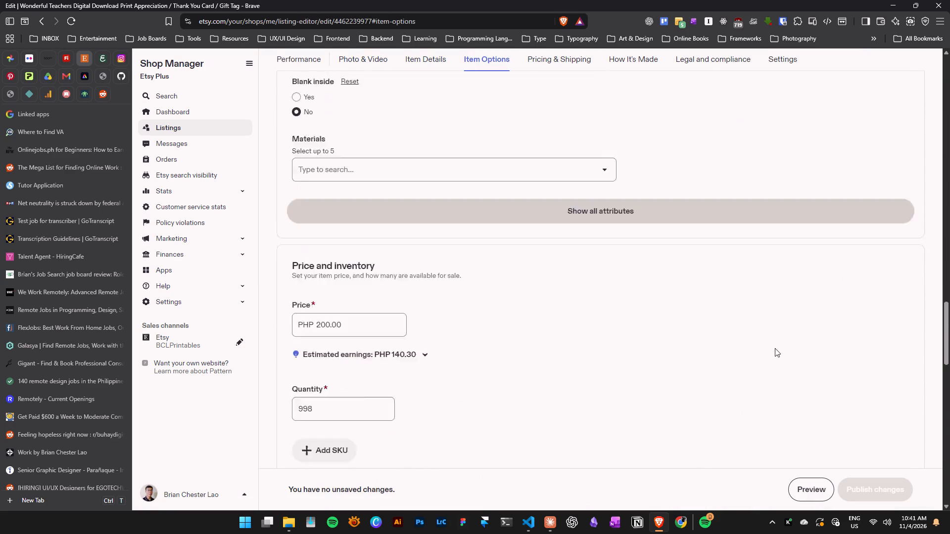
scroll(775, 348, down, 11)
scroll(500, 325, down, 8)
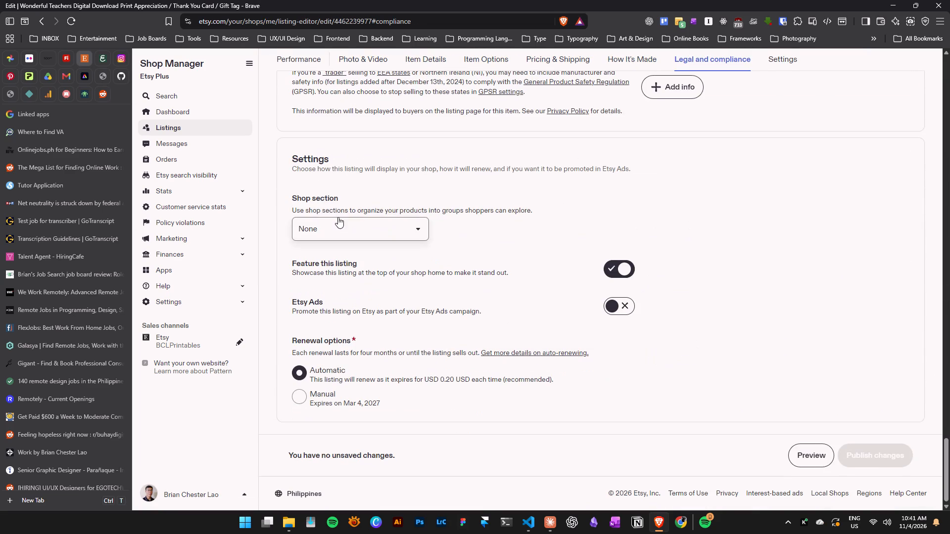
click(339, 222)
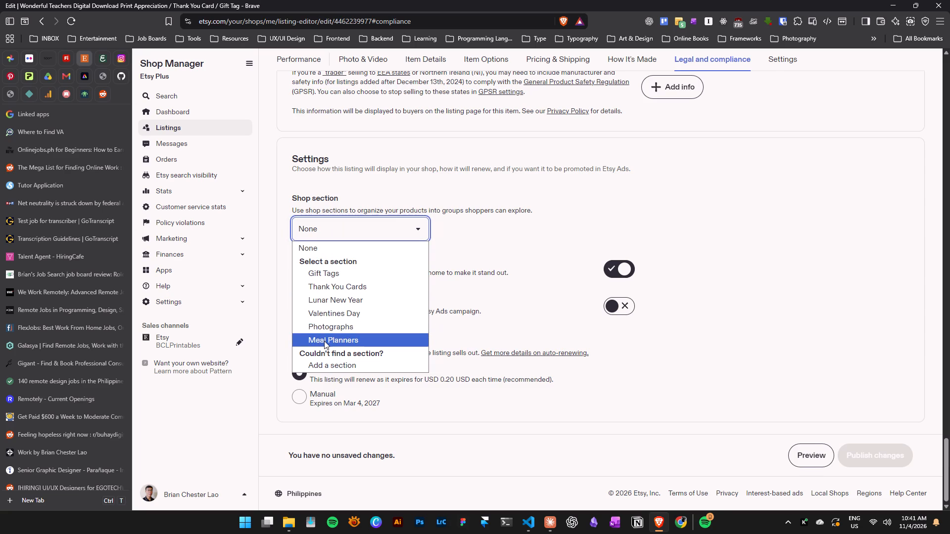
click(323, 287)
scroll(905, 349, down, 3)
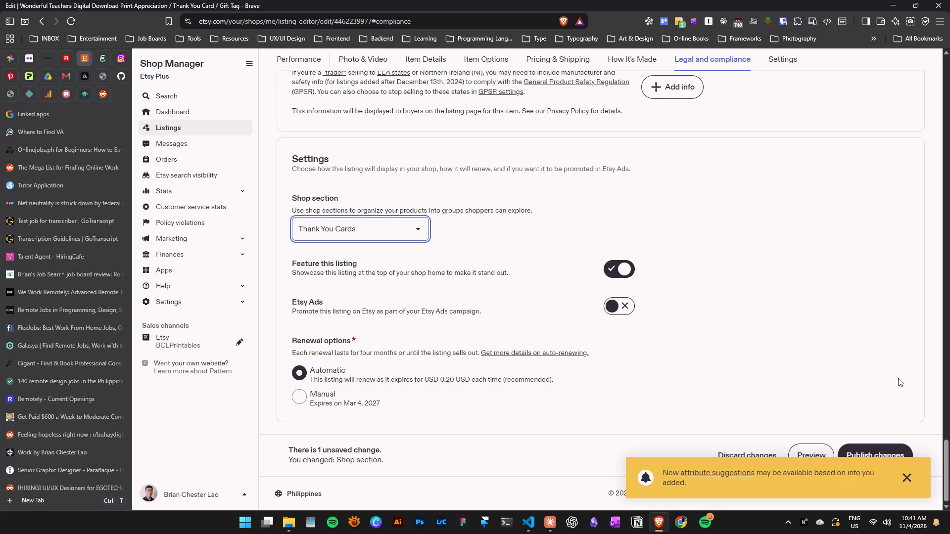
click(879, 451)
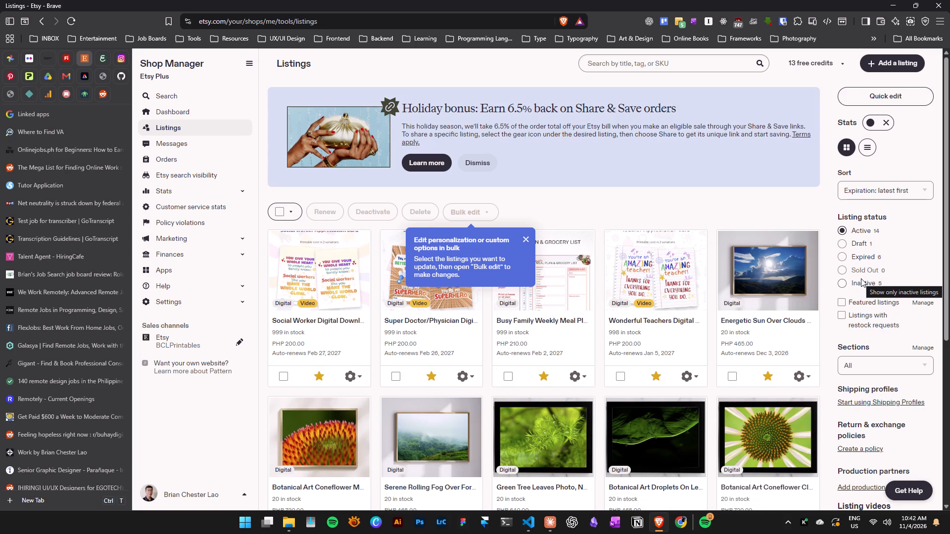
Open the Busy Family Weekly Meal Planner listing and insert "Digital Download" after "Weekly" in its title.
click(541, 322)
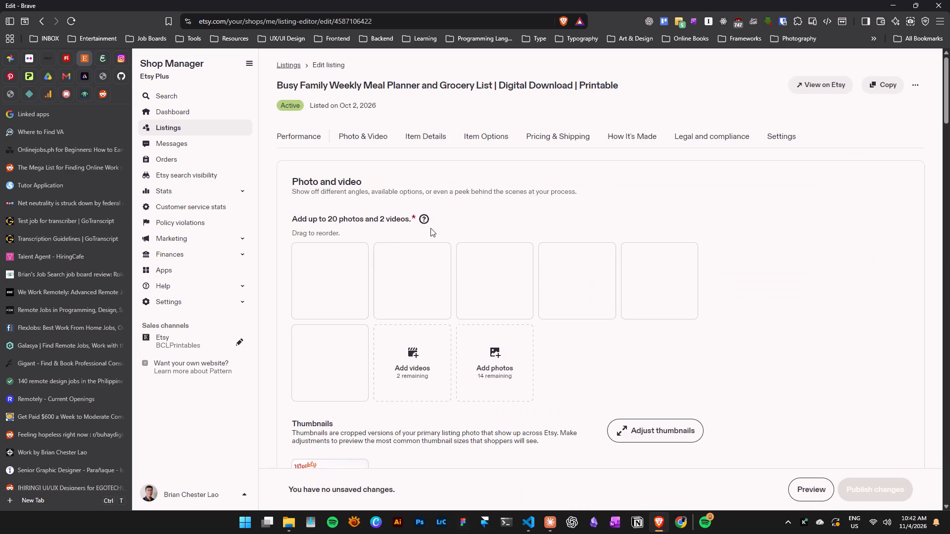
click(307, 86)
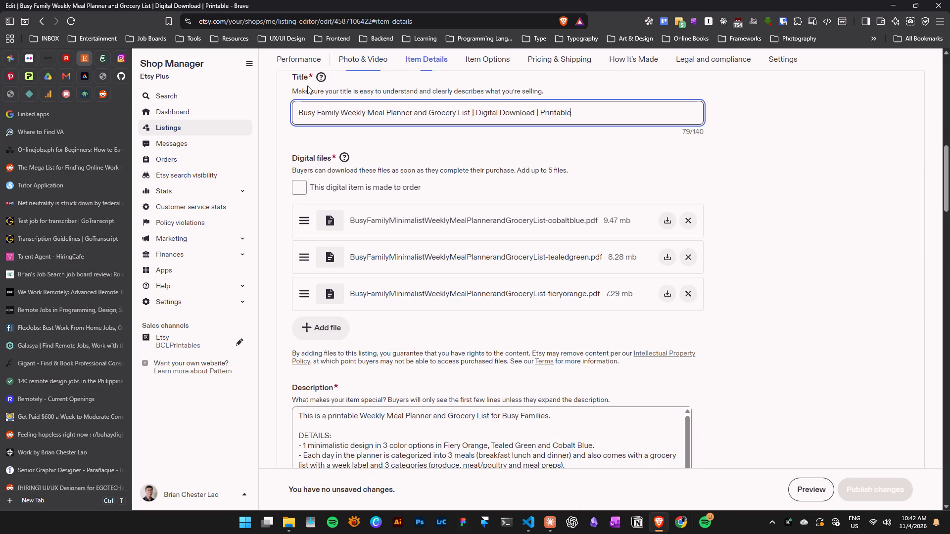
click(338, 116)
key(Right)
key(Right)
key(Right)
key(Right)
key(Right)
key(Right)
key(Right)
key(Right)
key(Right)
key(Right)
key(Right)
key(Right)
key(Right)
key(Right)
key(Right)
key(Right)
key(Right)
key(Right)
key(Right)
key(Right)
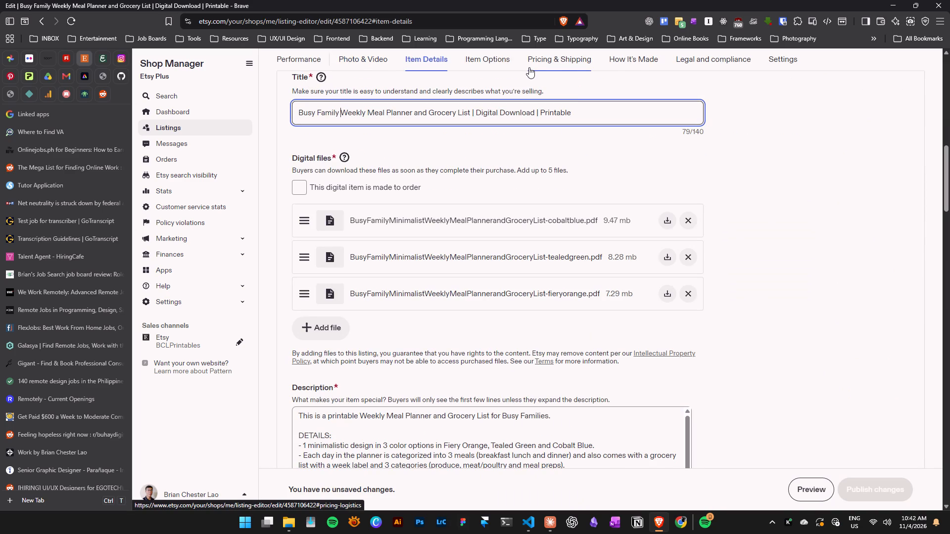
key(Right)
key(Right)
key(Right)
key(Right)
key(Left)
key(Left)
key(Left)
key(Left)
key(Left)
key(Left)
key(Left)
key(Left)
key(Left)
key(Left)
key(Left)
key(Left)
key(Left)
key(Left)
key(Left)
key(Left)
key(Left)
key(Left)
key(Left)
key(Left)
key(Left)
key(Left)
key(Left)
key(Left)
key(Left)
key(Left)
key(Left)
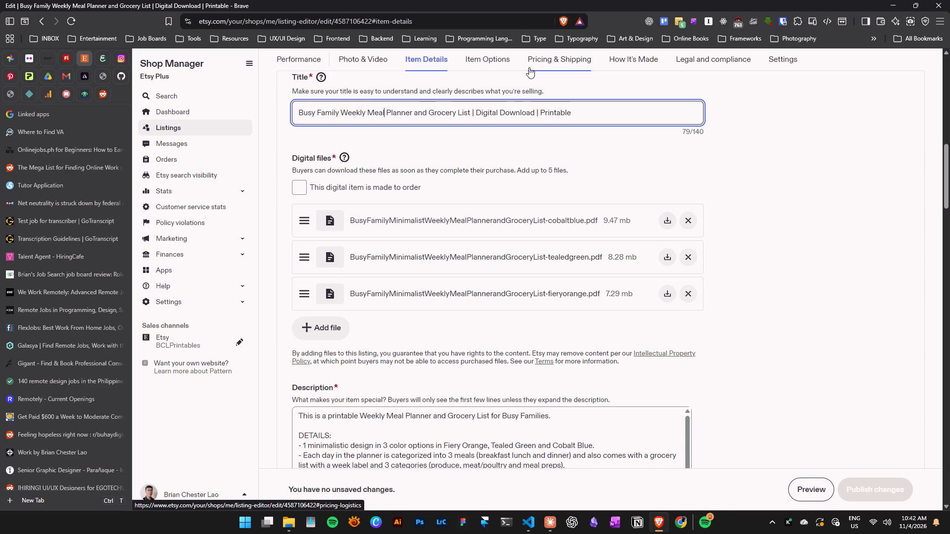
key(Right)
key(space)
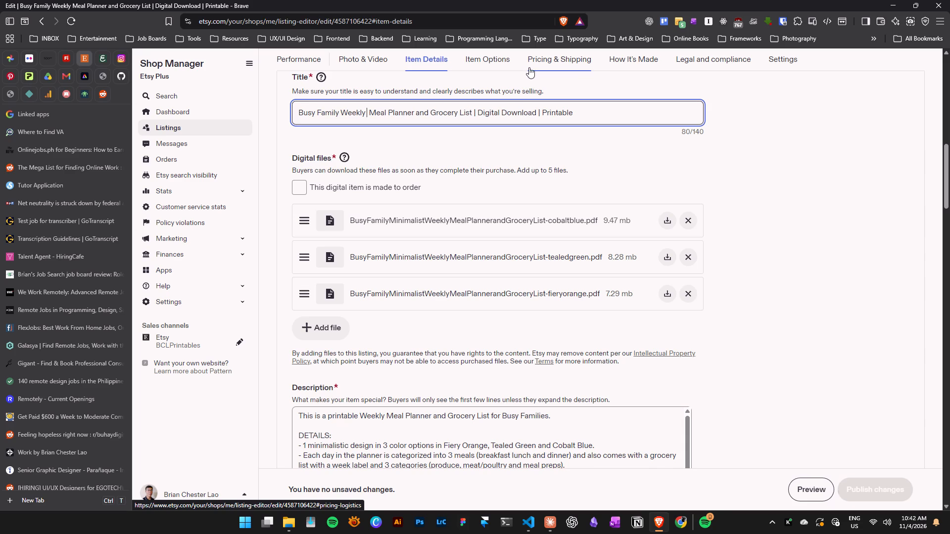
text(Digital Download)
Delete the trailing "| Digital Download | Printable" from the meal planner listing's title.
key(Right)
key(Right)
key(Right)
key(Right)
key(Right)
key(Right)
key(Right)
key(Right)
key(Right)
key(Right)
key(Right)
key(Right)
key(Right)
key(Right)
key(Right)
key(Right)
key(Right)
key(Right)
key(Right)
key(Right)
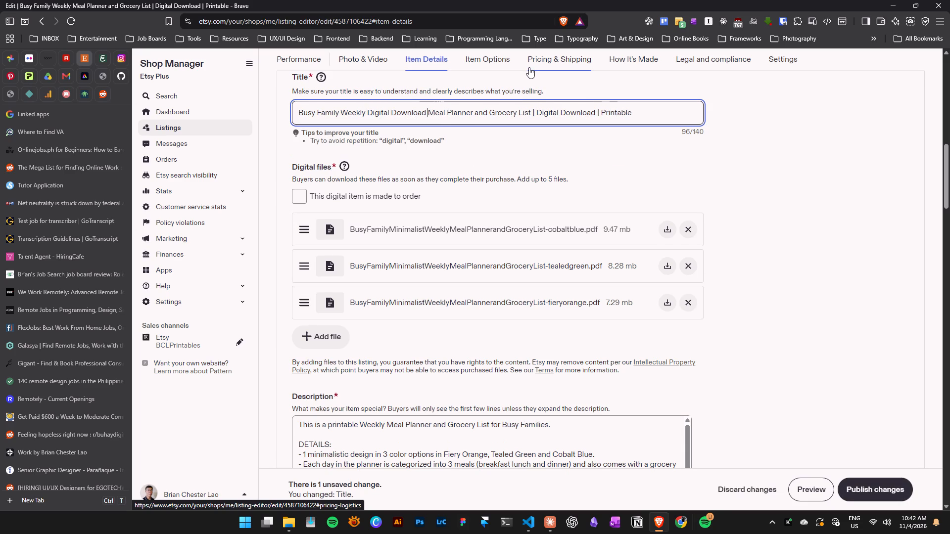
key(Right)
key(shift+Right)
key(shift+Right)
key(shift+Right)
key(shift+Right)
key(shift+Right)
key(shift+Right)
key(shift+Right)
key(shift+Right)
key(shift+Right)
key(shift+Right)
key(shift+Right)
key(shift+Right)
key(shift+Right)
key(shift+Right)
key(shift+Right)
key(shift+Right)
key(shift+Right)
key(shift+Right)
key(shift+Right)
key(shift+Right)
key(BackSpace)
Insert "Print" before "Meal Planner" in the listing's title.
key(Left)
key(Left)
key(Left)
key(Left)
key(Left)
key(Left)
key(Left)
key(Left)
key(Left)
key(Left)
key(Left)
key(Left)
key(Left)
key(Left)
key(Left)
key(Left)
key(Left)
key(Left)
key(Left)
key(Left)
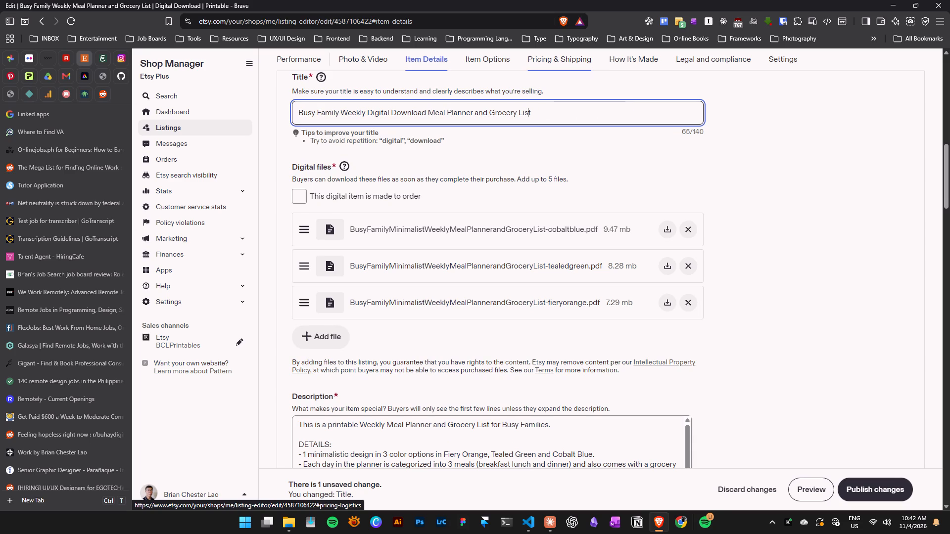
key(Left)
key(space)
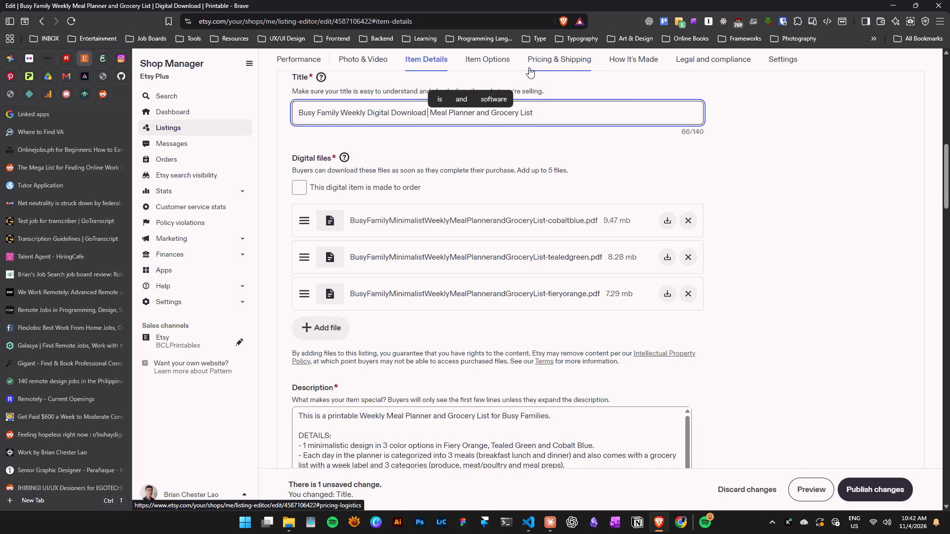
text(Print)
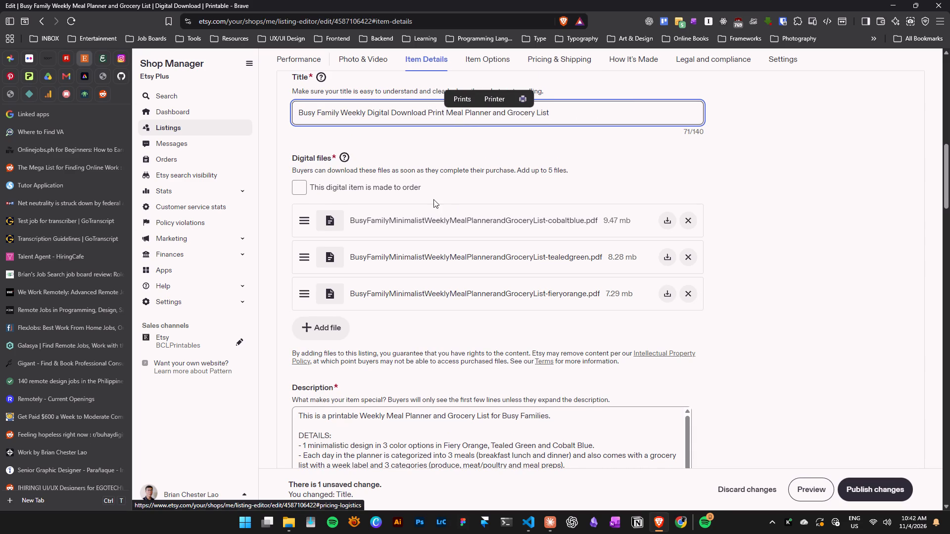
Reword the start of the description's opening sentence to "This is a print-ready digital download weekly", replacing "printable Weekly" before "Meal Planner".
scroll(825, 293, down, 3)
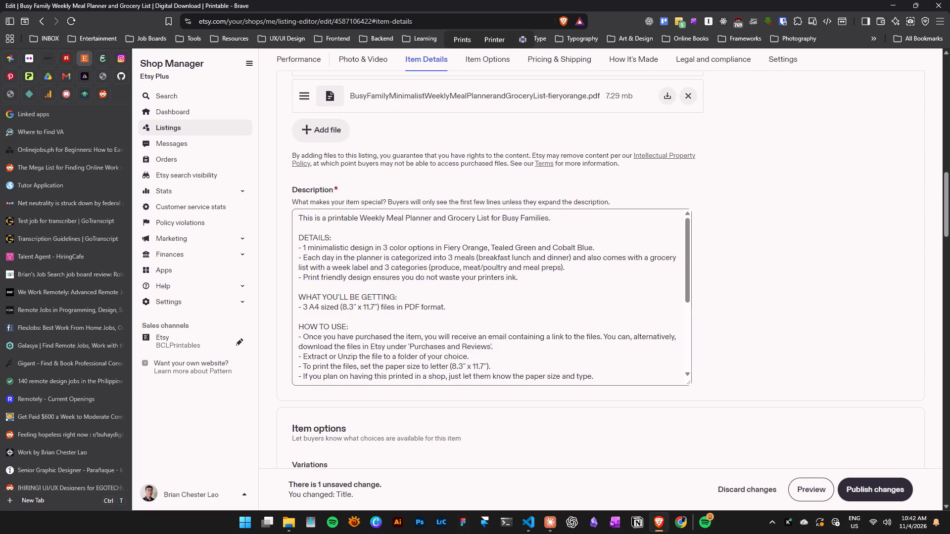
click(327, 217)
text(print)
key(space)
key(BackSpace)
text(-ready digital downloafd)
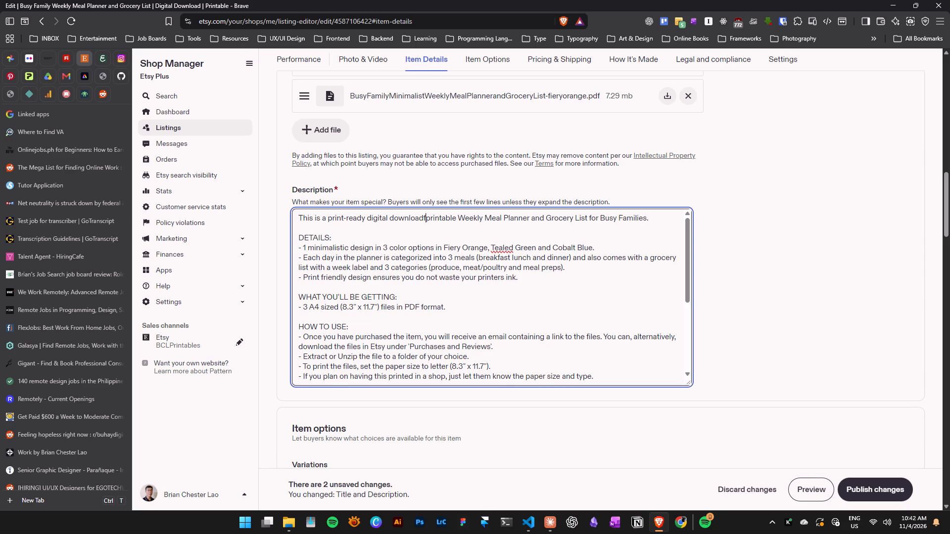
key(BackSpace)
key(shift+Right)
key(shift+Right)
key(shift+Right)
key(shift+Right)
key(shift+Right)
key(shift+Right)
key(shift+Right)
key(shift+Right)
key(shift+Right)
key(shift+Right)
key(shift+Right)
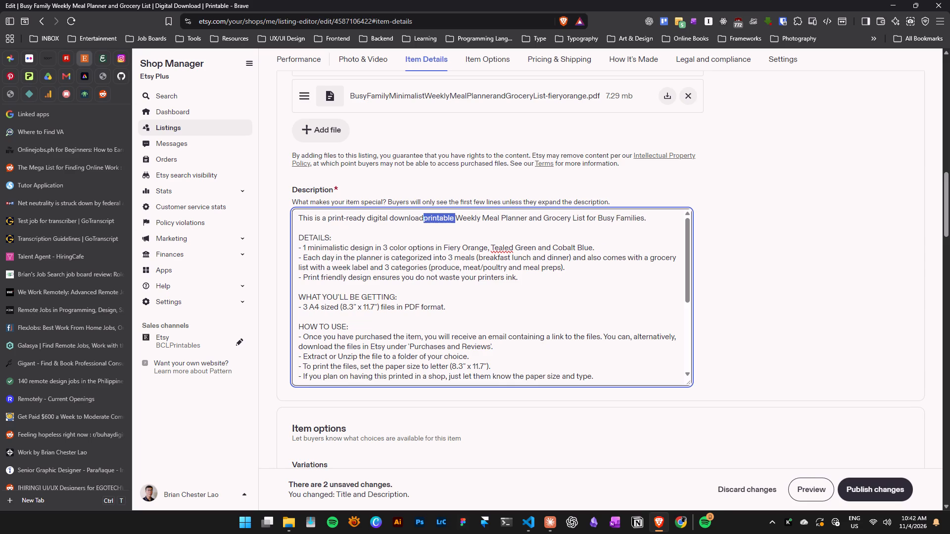
key(BackSpace)
key(w)
key(Left)
key(Left)
key(Right)
key(space)
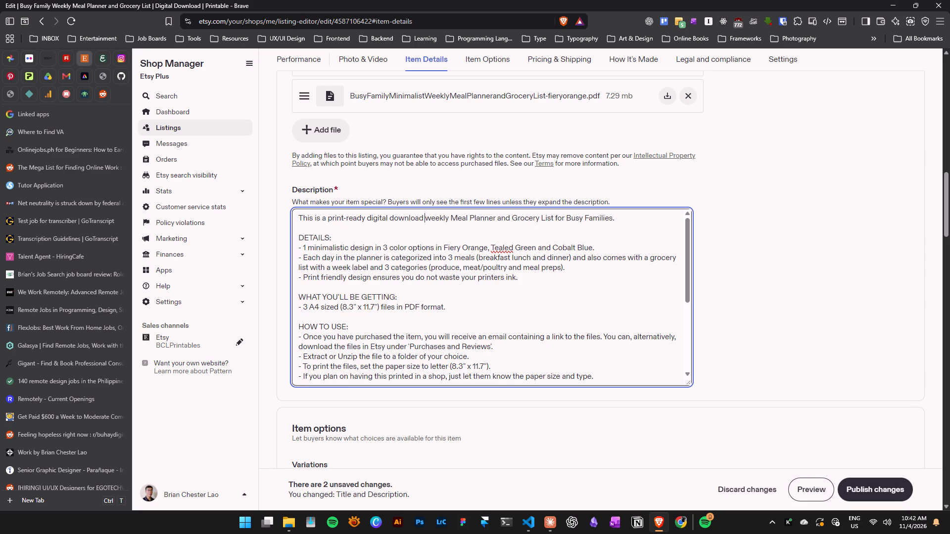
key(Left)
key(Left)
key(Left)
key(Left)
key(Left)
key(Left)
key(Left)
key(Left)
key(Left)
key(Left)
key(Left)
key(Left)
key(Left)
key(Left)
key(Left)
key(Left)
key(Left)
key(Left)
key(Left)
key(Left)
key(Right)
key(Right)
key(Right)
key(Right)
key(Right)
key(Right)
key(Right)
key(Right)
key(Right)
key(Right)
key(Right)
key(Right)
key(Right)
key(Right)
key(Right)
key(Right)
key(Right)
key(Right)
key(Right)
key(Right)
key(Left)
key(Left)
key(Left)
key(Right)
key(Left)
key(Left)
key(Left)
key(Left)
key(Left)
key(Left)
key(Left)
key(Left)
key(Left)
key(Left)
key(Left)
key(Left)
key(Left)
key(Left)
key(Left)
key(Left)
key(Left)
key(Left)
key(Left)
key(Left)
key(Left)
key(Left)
Change "Meal Planner" to lowercase "meal planner" in the description's opening sentence.
key(Right)
key(Right)
key(Right)
key(Right)
key(Right)
key(Right)
key(Right)
key(Right)
key(Right)
key(Right)
key(Right)
key(Right)
key(Right)
key(Right)
key(Right)
key(Right)
key(Right)
key(Right)
key(Right)
key(Right)
key(Left)
key(BackSpace)
key(m)
key(Right)
key(Right)
key(Right)
key(Right)
key(Right)
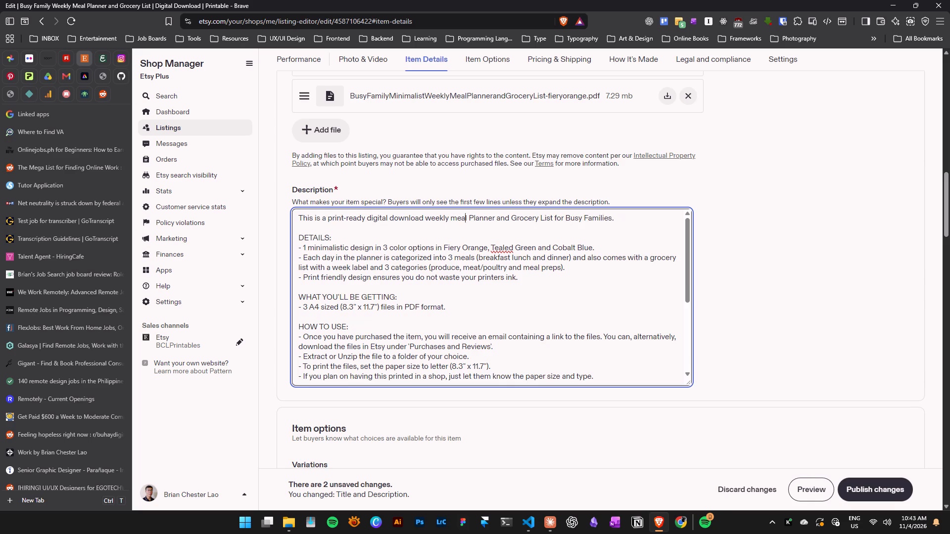
key(Left)
key(Right)
key(BackSpace)
key(p)
Change "Grocery List" to lowercase "grocery list" in the description's opening sentence.
key(Right)
key(Right)
key(Right)
key(Right)
key(Right)
key(Right)
key(Right)
key(Right)
key(Right)
key(Right)
key(Right)
key(Right)
key(Right)
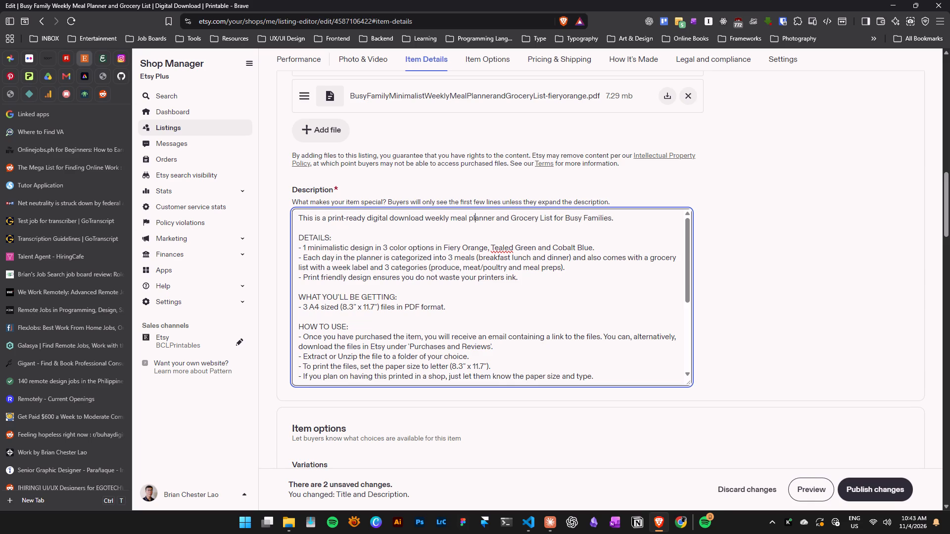
key(Left)
key(BackSpace)
key(g)
key(Right)
key(Right)
key(Right)
key(Right)
key(Right)
key(Right)
key(Right)
key(Right)
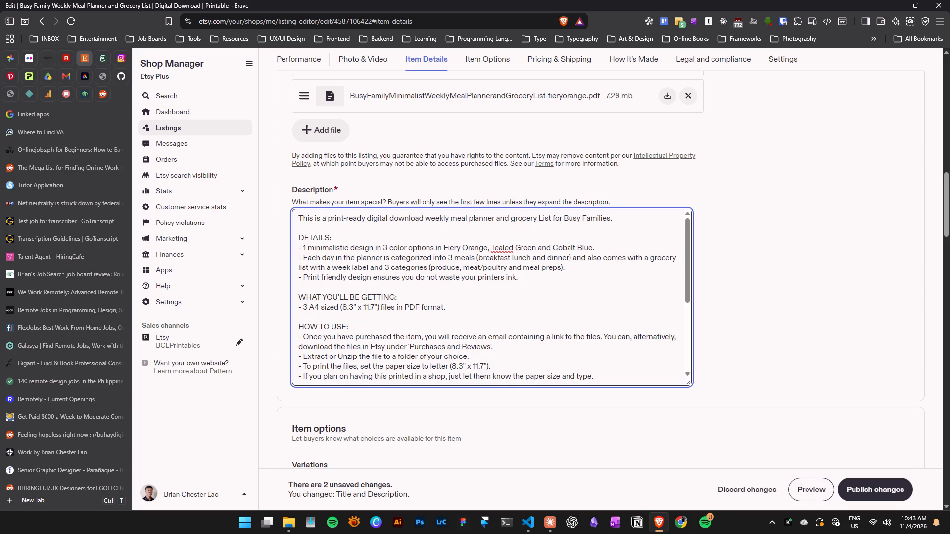
key(BackSpace)
key(l)
Replace "Busy Families" with "those busy families" at the end of the description's opening sentence.
key(Right)
key(Right)
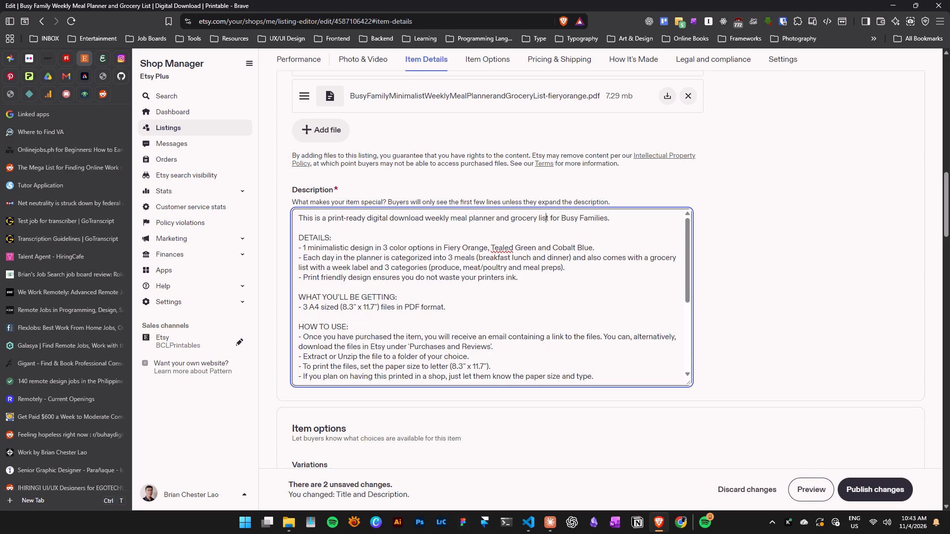
key(Right)
key(Right)
key(Right)
key(Right)
key(Right)
key(space)
text(those busy families)
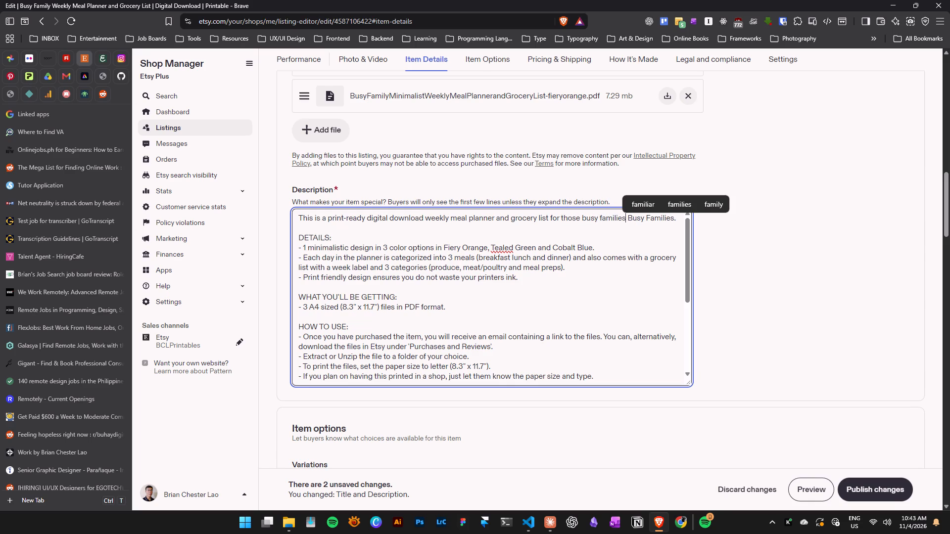
key(shift+Right)
key(shift+Right)
key(shift+Right)
key(shift+Right)
key(shift+Right)
key(shift+Right)
key(shift+Right)
key(shift+Right)
key(shift+Right)
key(shift+Right)
key(shift+Right)
key(shift+Right)
key(shift+Right)
key(shift+Right)
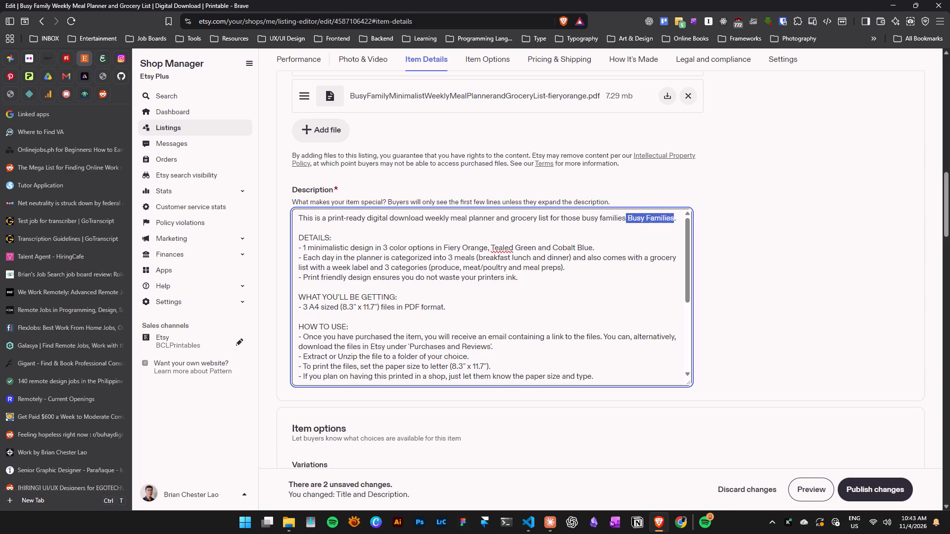
key(BackSpace)
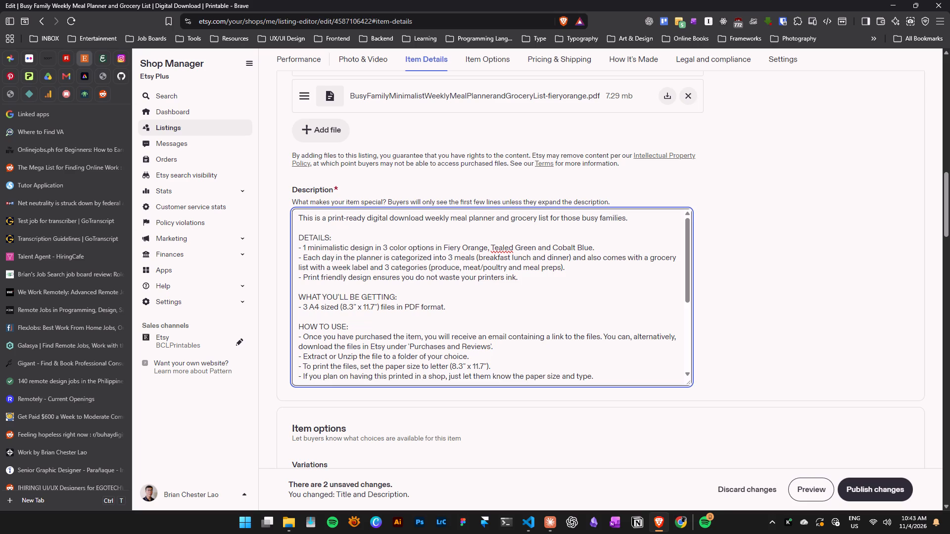
Extend the description's opening sentence with "that want to get organized" after "busy families", before the period.
key(space)
text(that want to get th)
key(BackSpace)
key(BackSpace)
text(organized)
key(Left)
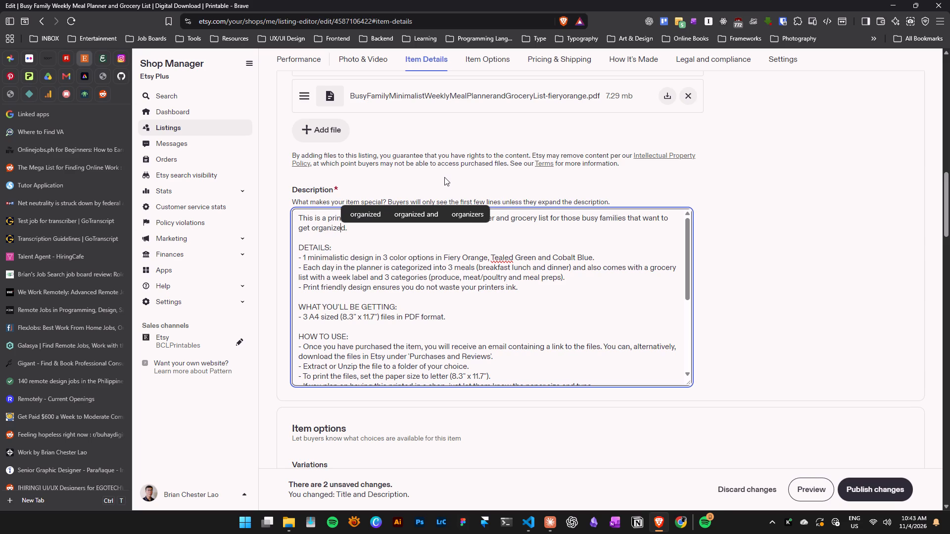
key(Right)
key(Right)
key(Left)
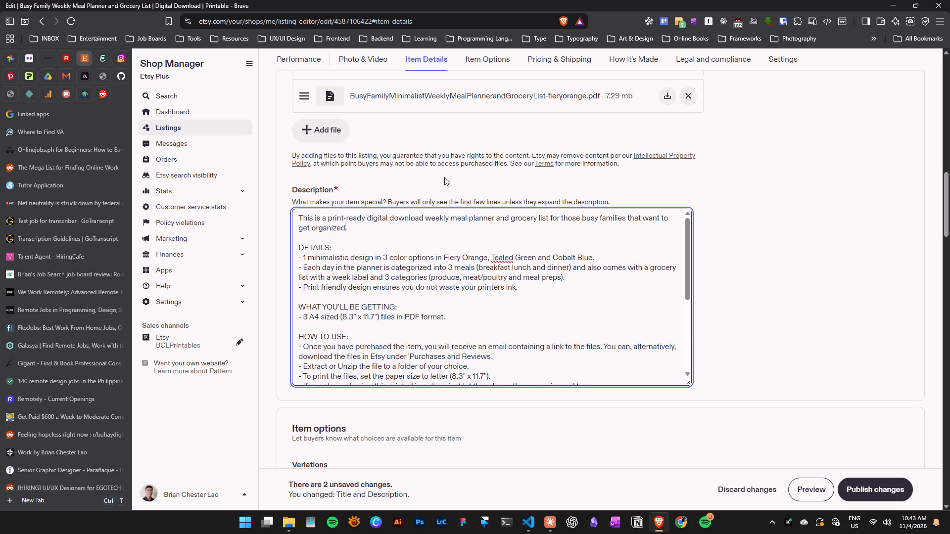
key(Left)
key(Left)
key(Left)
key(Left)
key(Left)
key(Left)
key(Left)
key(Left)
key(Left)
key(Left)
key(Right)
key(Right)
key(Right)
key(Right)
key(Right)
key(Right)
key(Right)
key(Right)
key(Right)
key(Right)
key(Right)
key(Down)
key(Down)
Remove the "weekly meal planner" tag from the listing.
scroll(465, 312, down, 4)
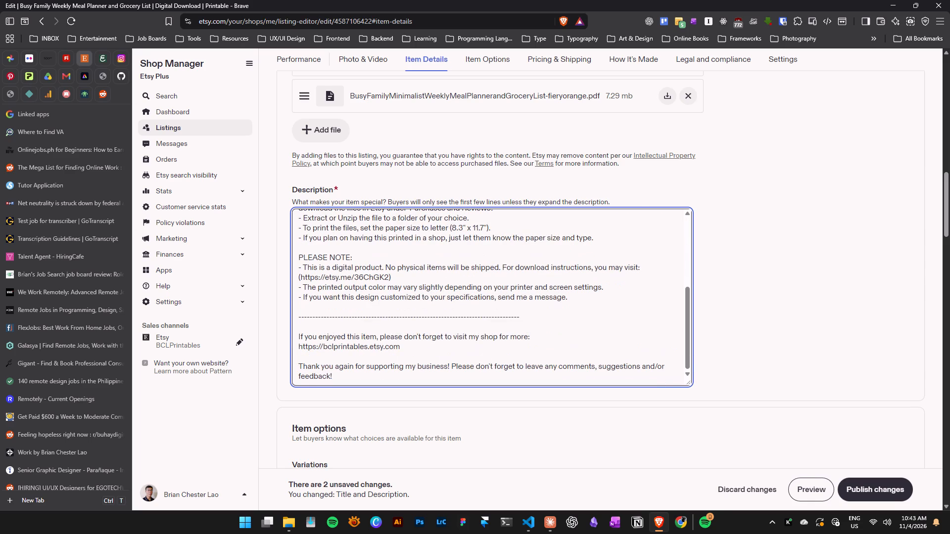
scroll(803, 325, down, 3)
scroll(658, 360, down, 3)
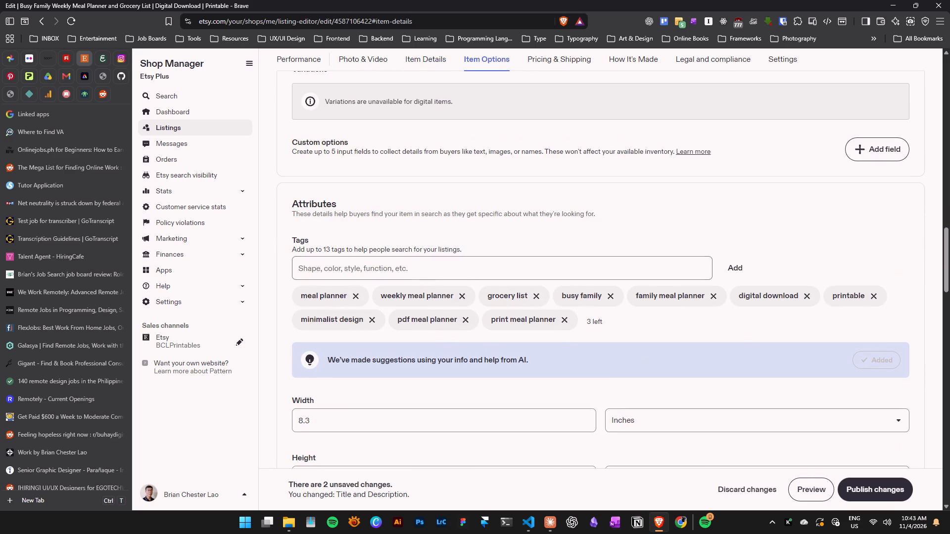
click(463, 298)
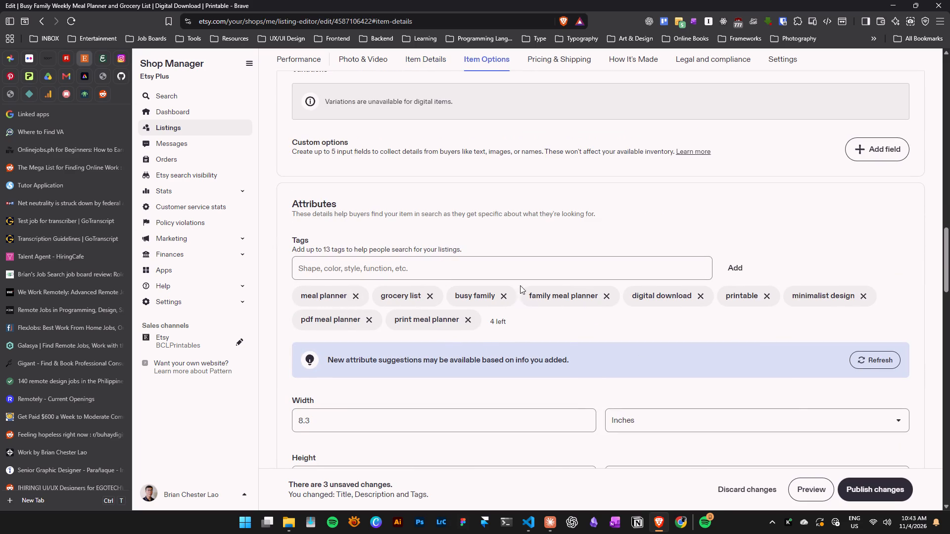
Replace the "busy family" tag with two separate tags, "busy" and "family".
click(518, 272)
text(busy)
key(Return)
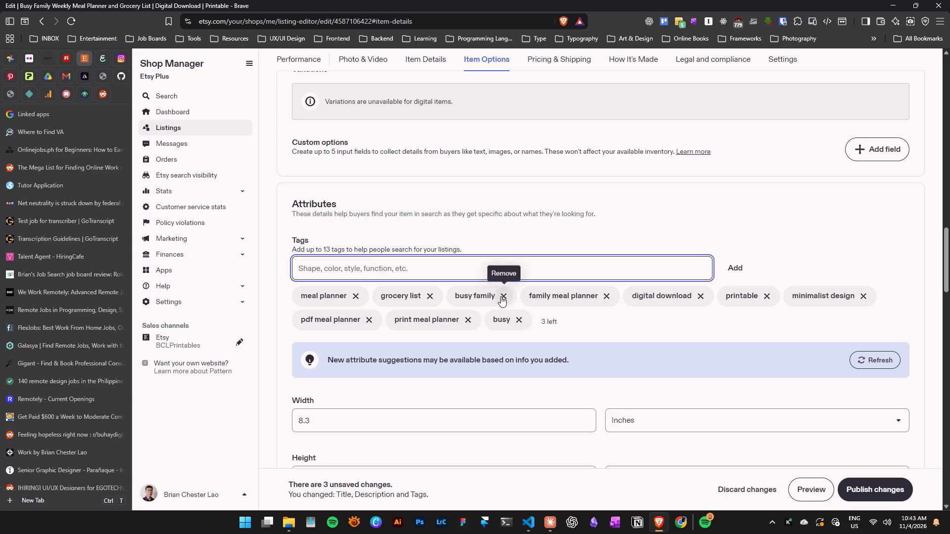
click(501, 296)
click(454, 265)
text(family)
key(Return)
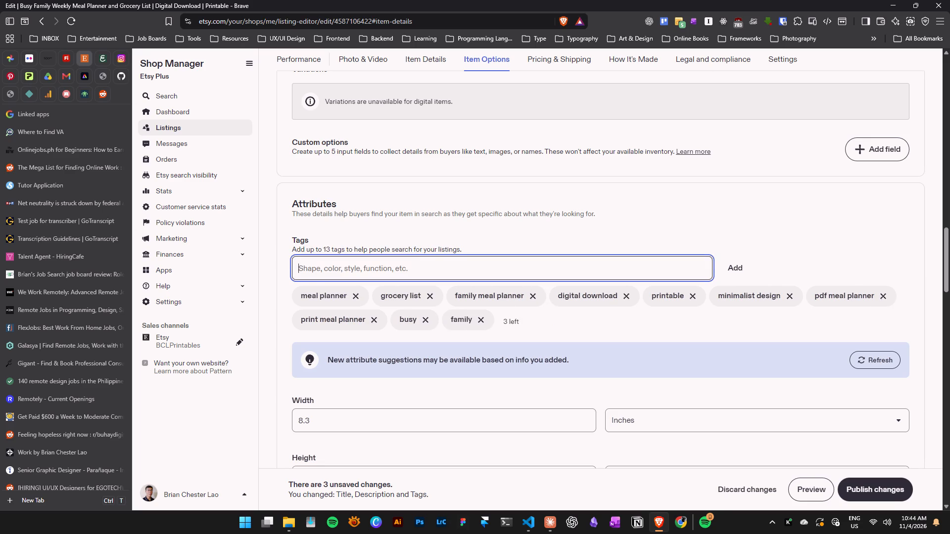
Remove the "family meal planner" and "printable" tags and add a "print ready" tag.
click(539, 295)
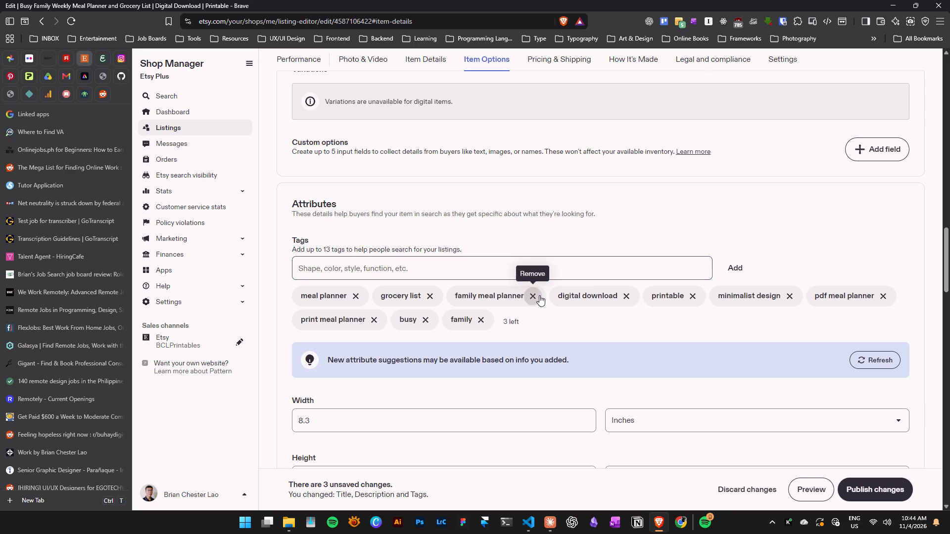
click(594, 296)
click(572, 266)
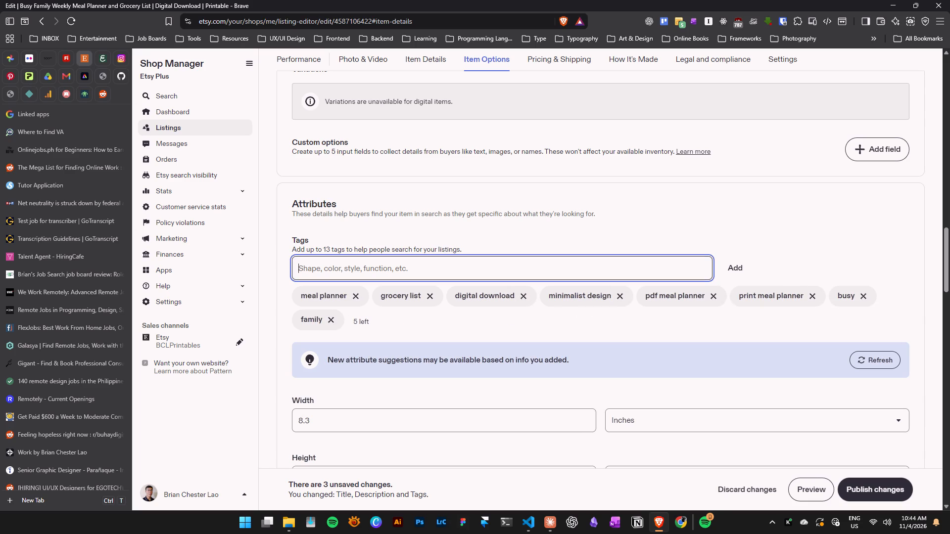
text(print ready)
key(Return)
Replace the "pdf meal planner" tag with "pdf" and remove the "print meal planner" tag.
click(712, 298)
click(576, 272)
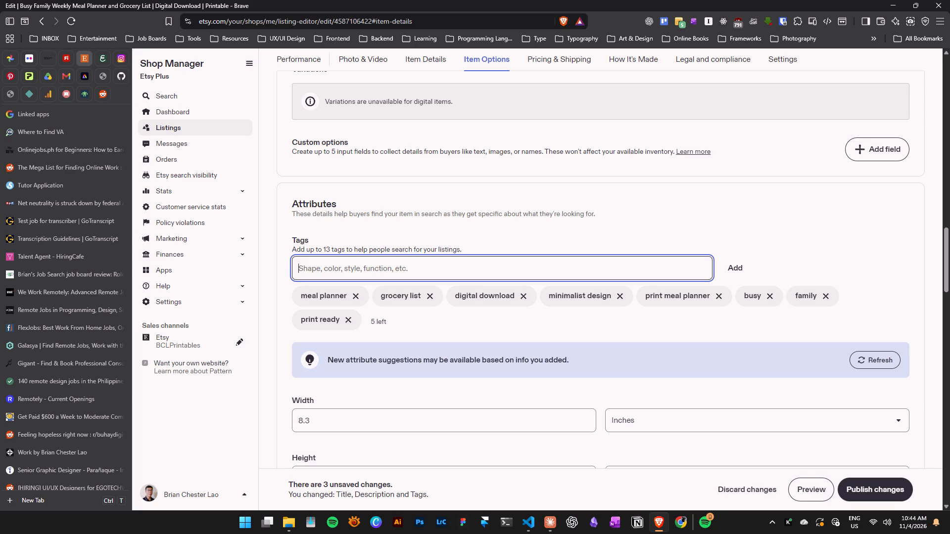
text(pdf)
key(Return)
click(719, 289)
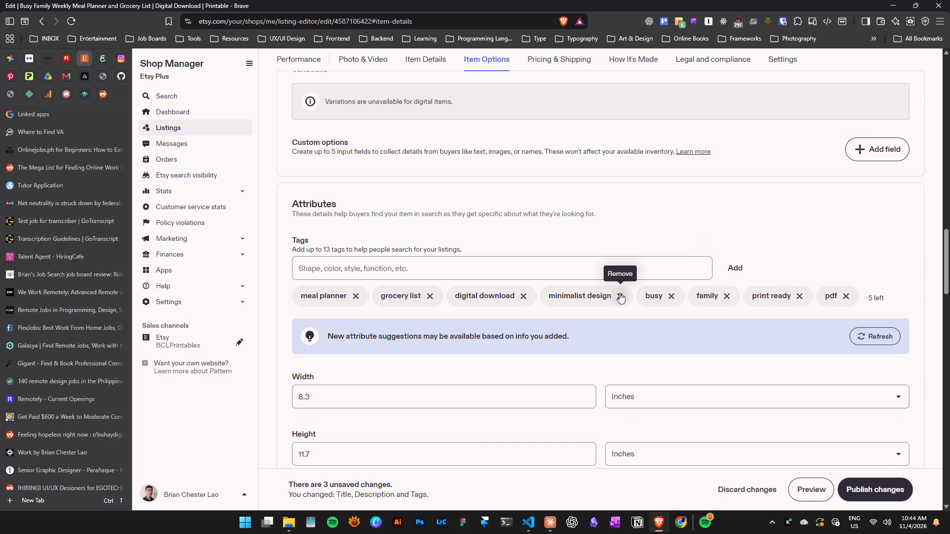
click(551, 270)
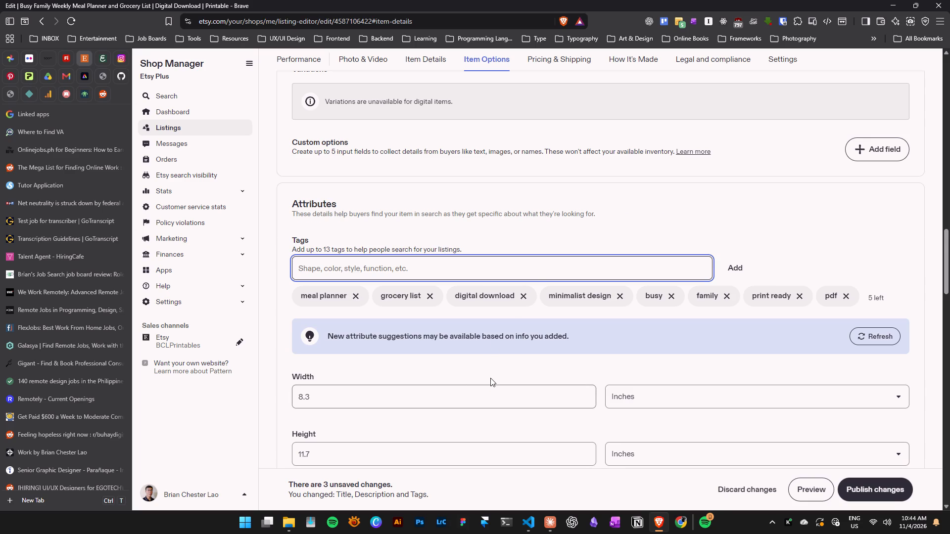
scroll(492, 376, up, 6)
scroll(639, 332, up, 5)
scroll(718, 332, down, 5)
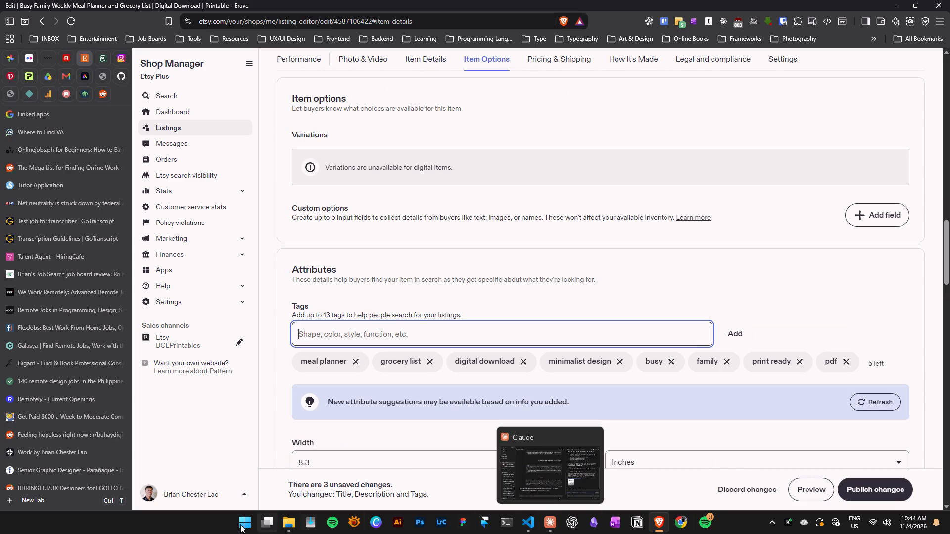
Switch to File Explorer and open the fiery orange Busy Family meal planner PDF from the Downloads folder.
click(293, 520)
double_click(362, 98)
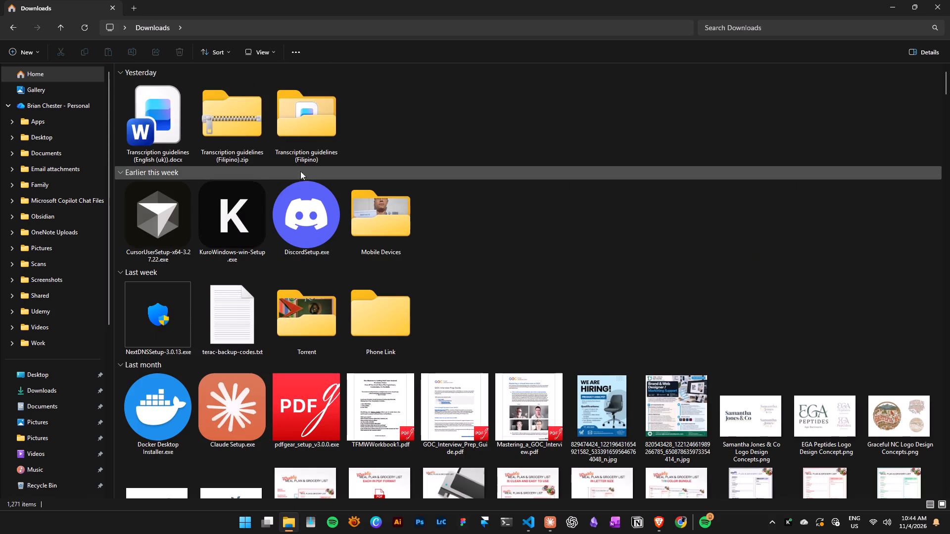
scroll(526, 330, down, 3)
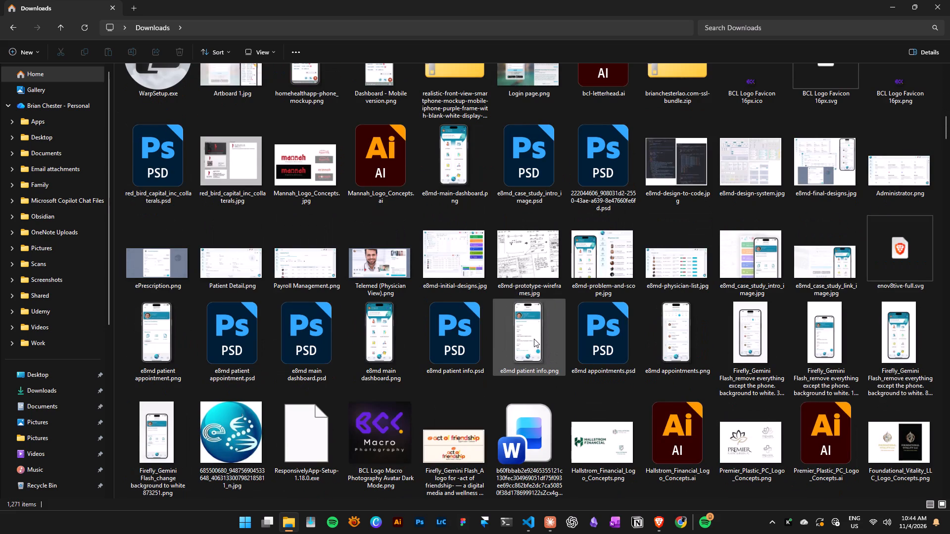
scroll(623, 376, down, 2)
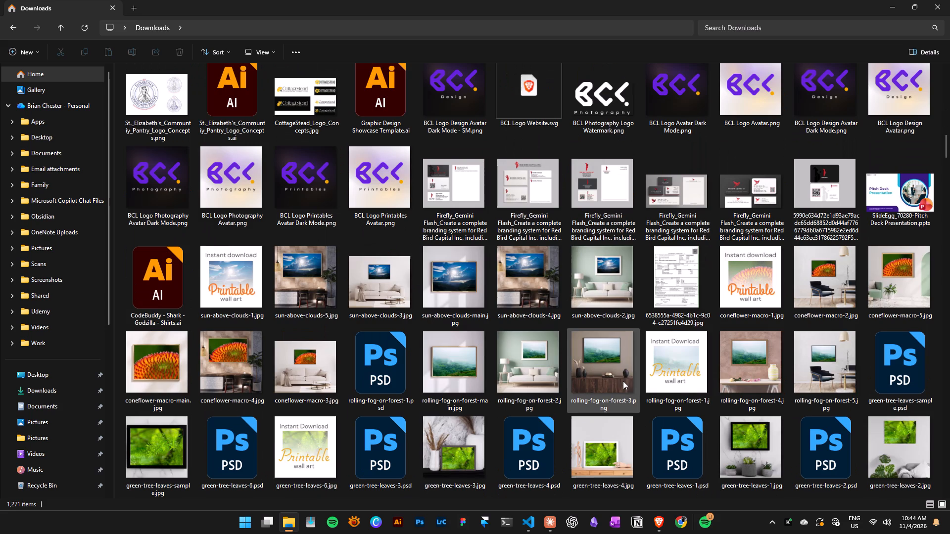
scroll(623, 381, up, 1)
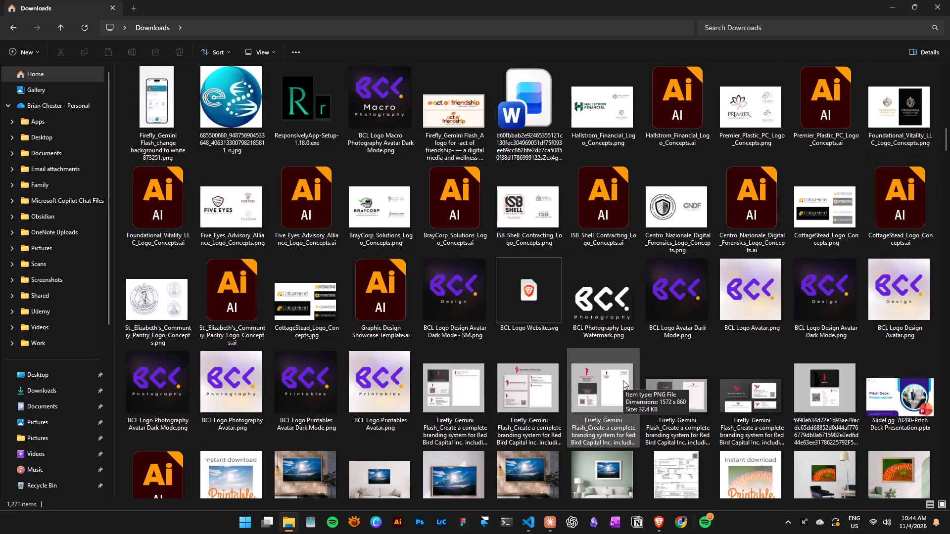
scroll(623, 380, up, 3)
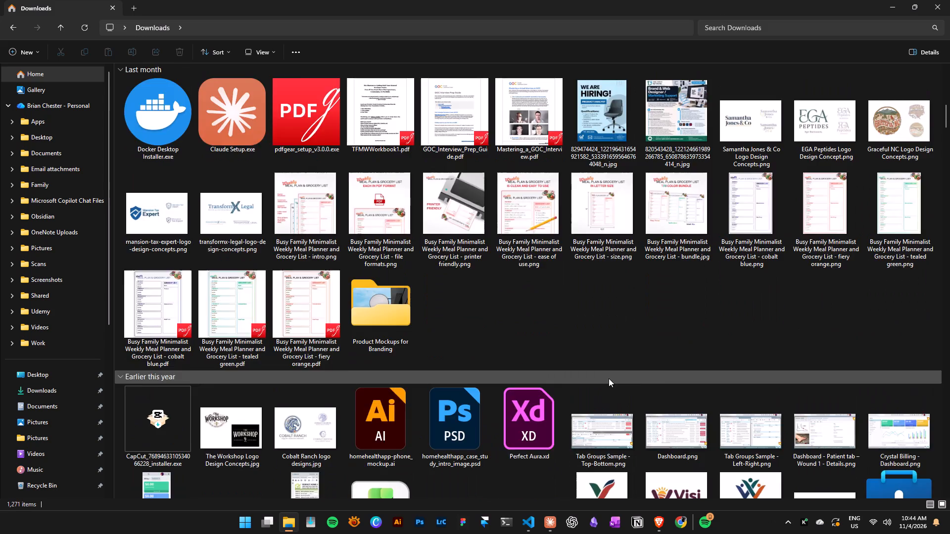
scroll(609, 378, up, 1)
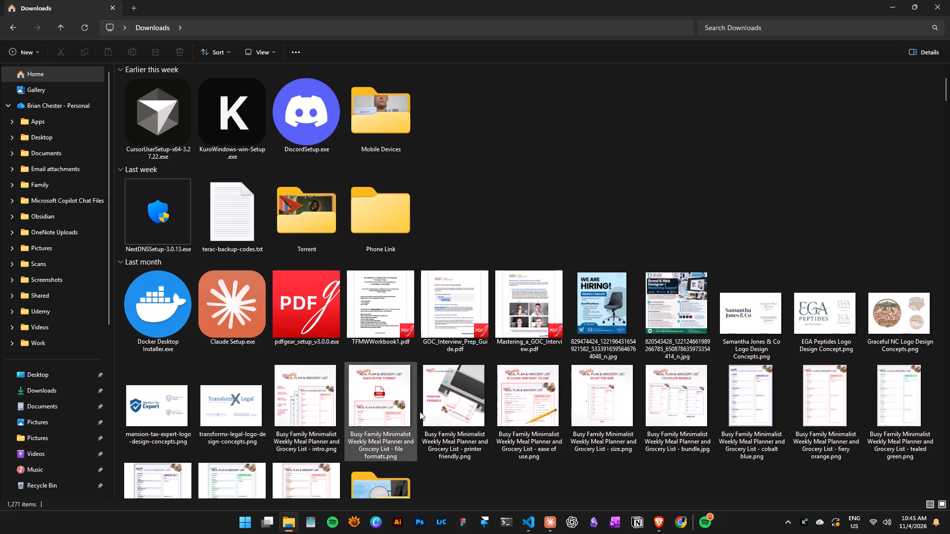
scroll(579, 420, down, 1)
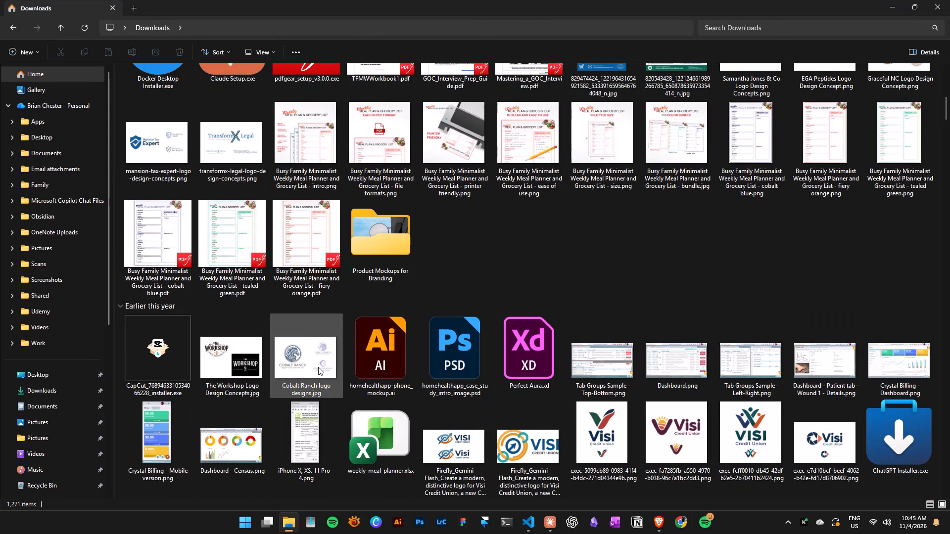
double_click(305, 260)
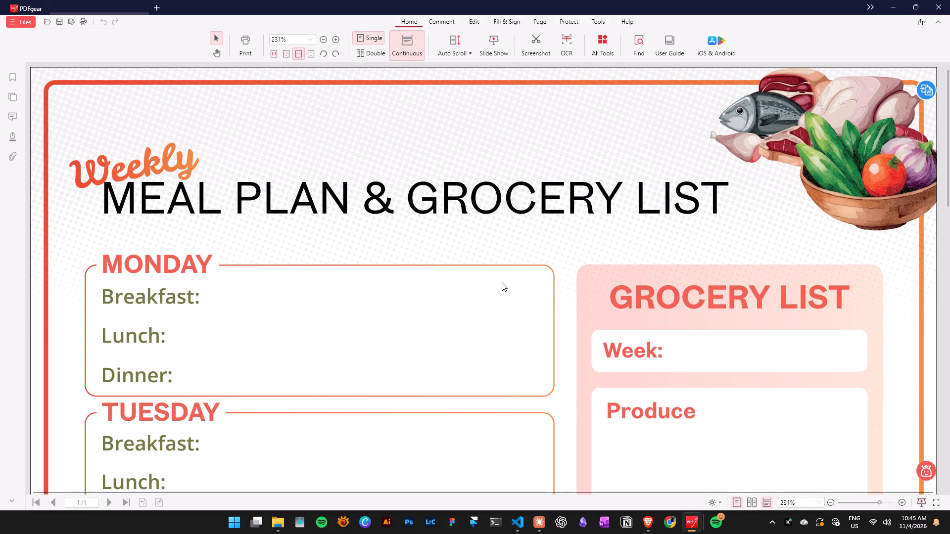
Look over the whole planner page in PDFgear, including the daily meal boxes and the grocery list sections.
ctrl+scroll(465, 299, down, 9)
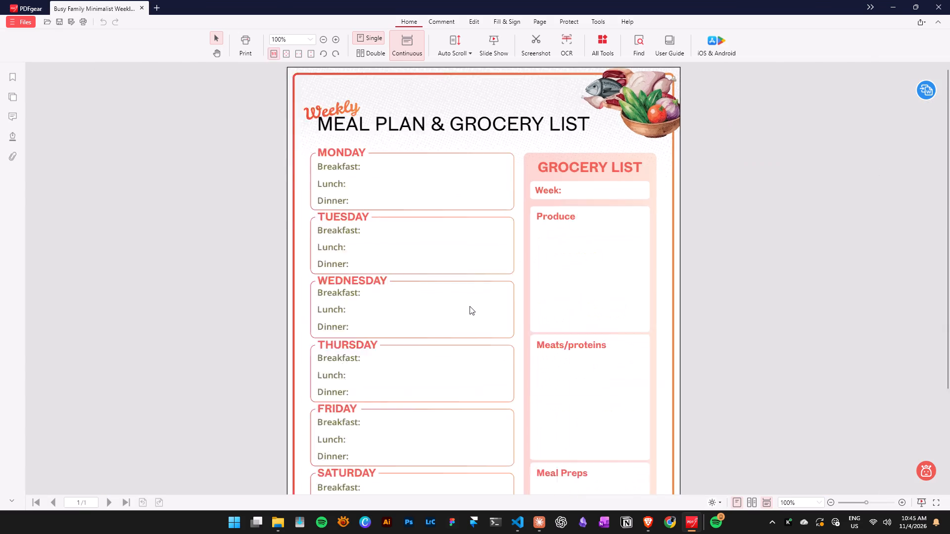
scroll(470, 306, down, 5)
scroll(471, 311, up, 5)
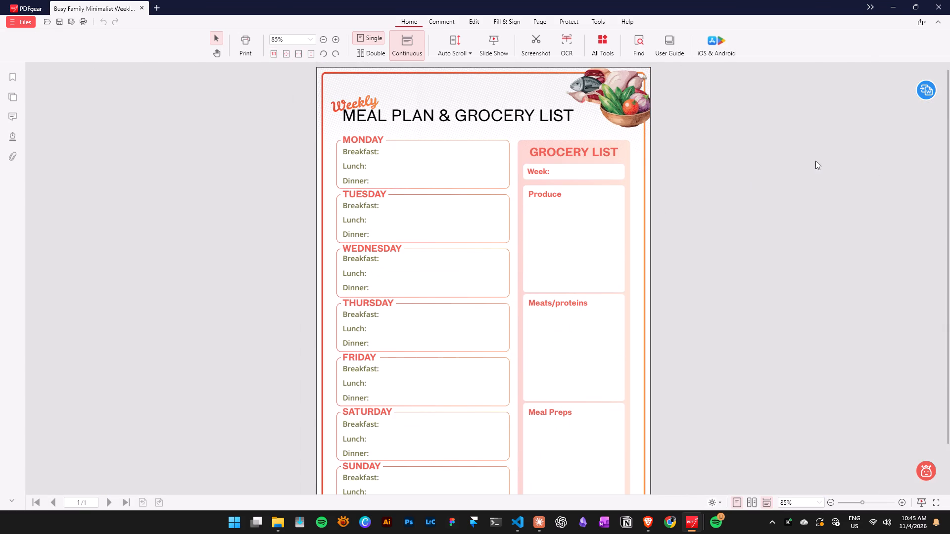
scroll(345, 270, down, 4)
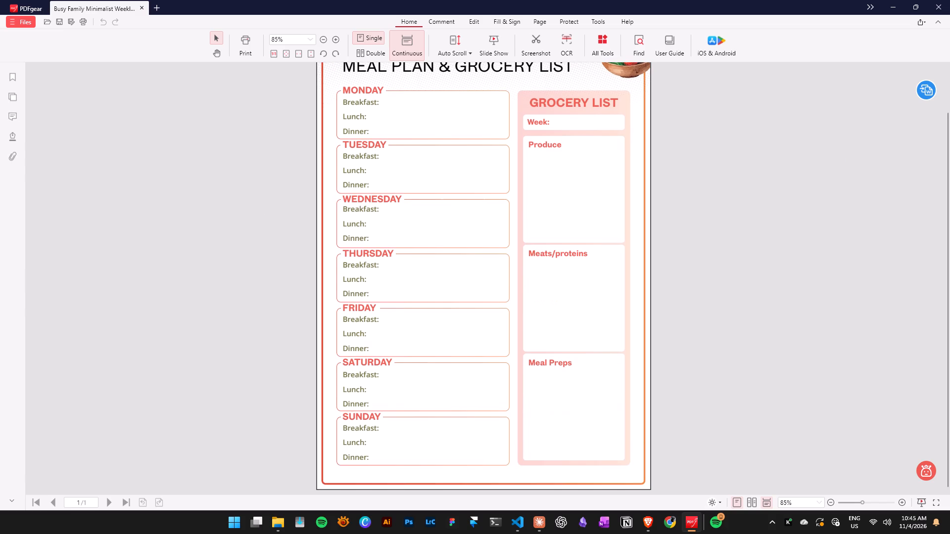
scroll(353, 269, up, 6)
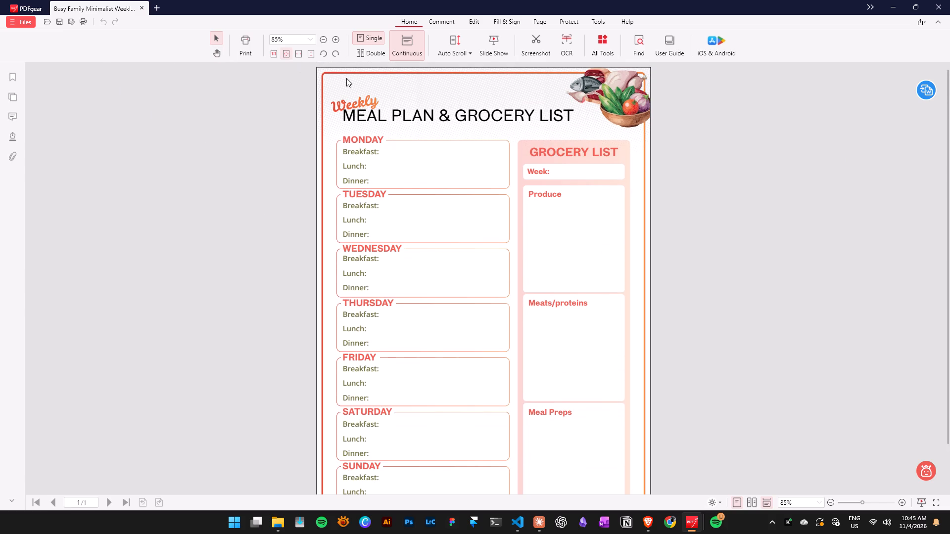
Preview the planner's print layout with the paper size set to A4 (Borderless), and close the print settings without printing.
key(ctrl+p)
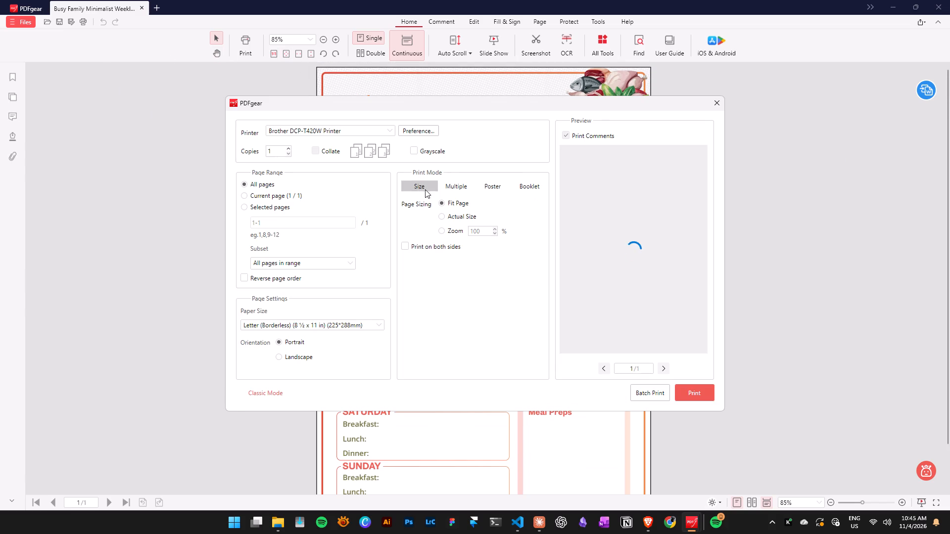
drag(475, 106, 294, 99)
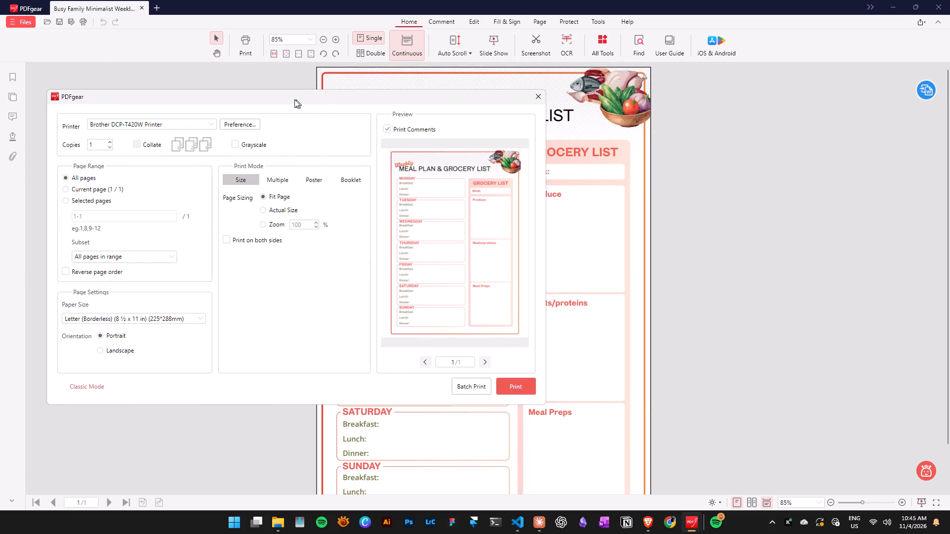
drag(294, 99, 289, 98)
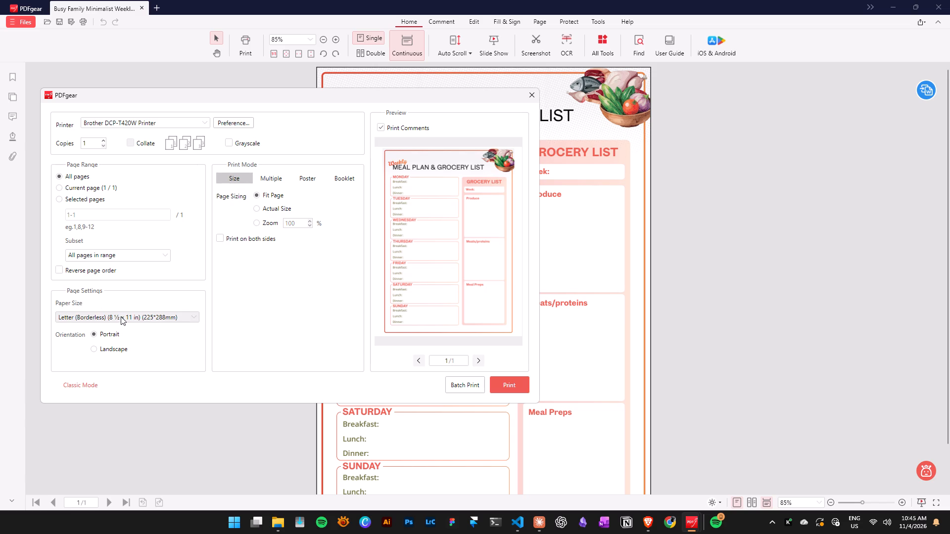
click(121, 316)
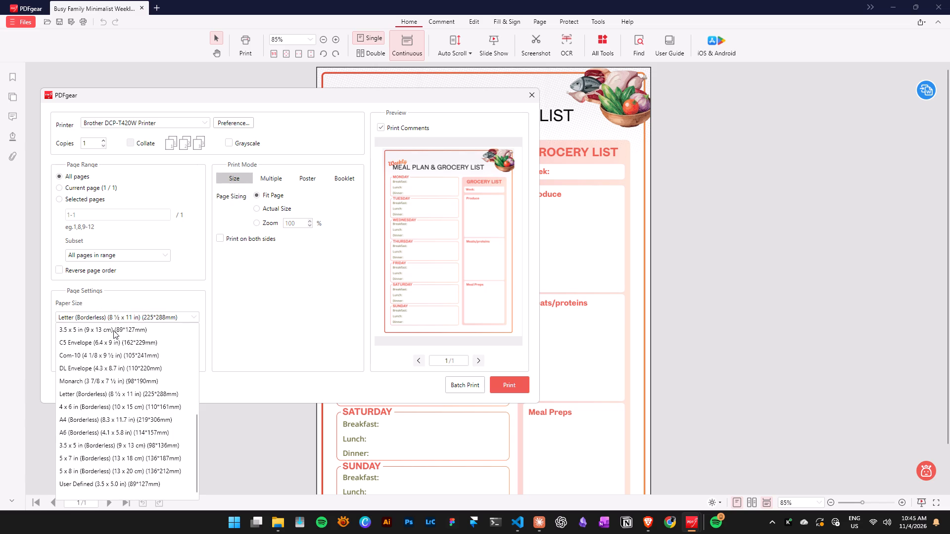
click(104, 416)
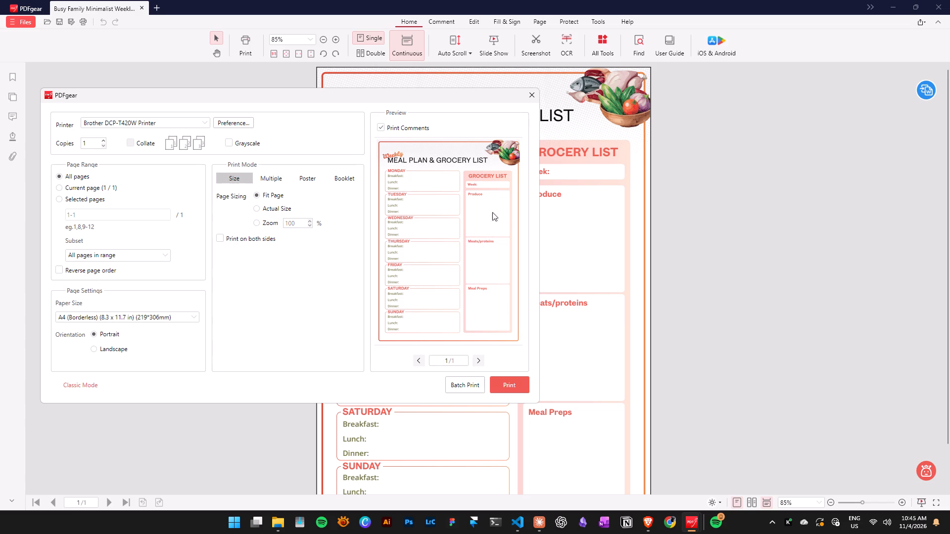
click(533, 95)
Switch back to the meal planner's Etsy listing editor in Brave.
click(362, 527)
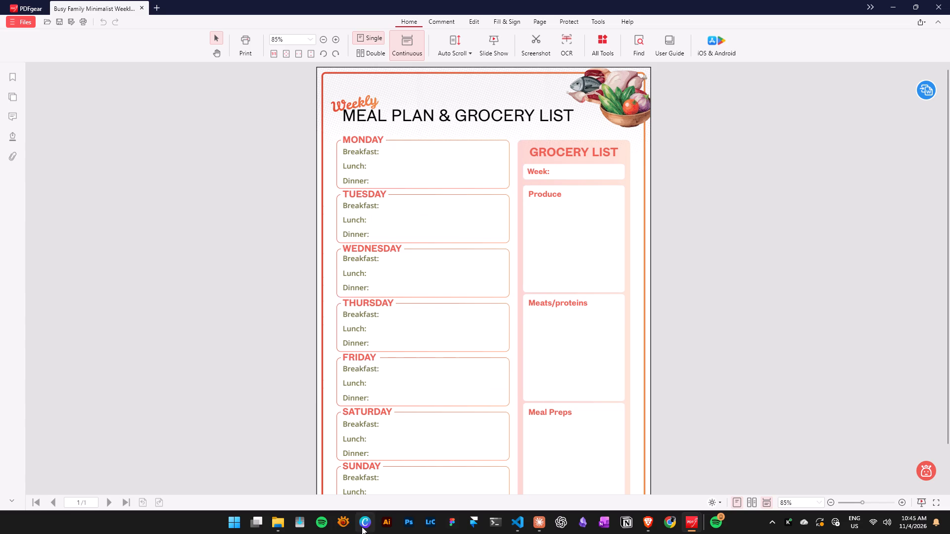
click(647, 518)
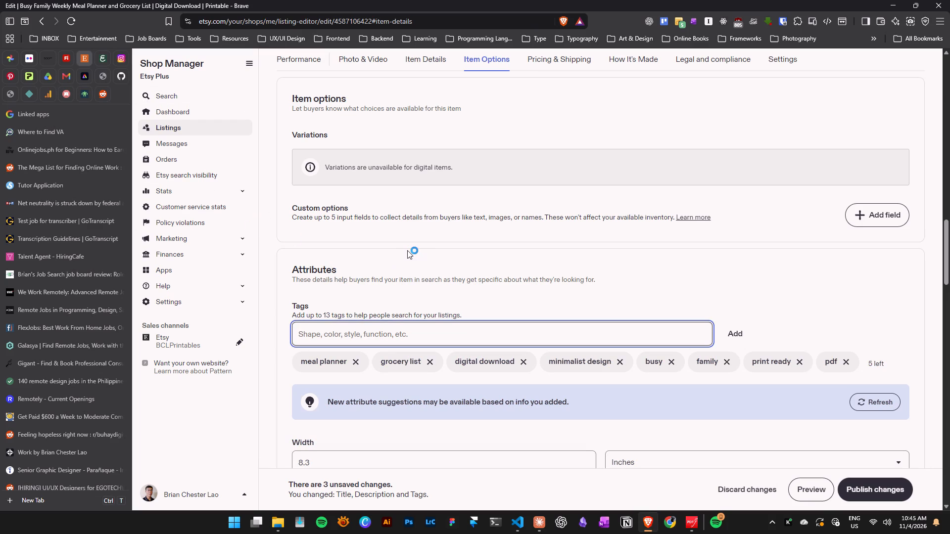
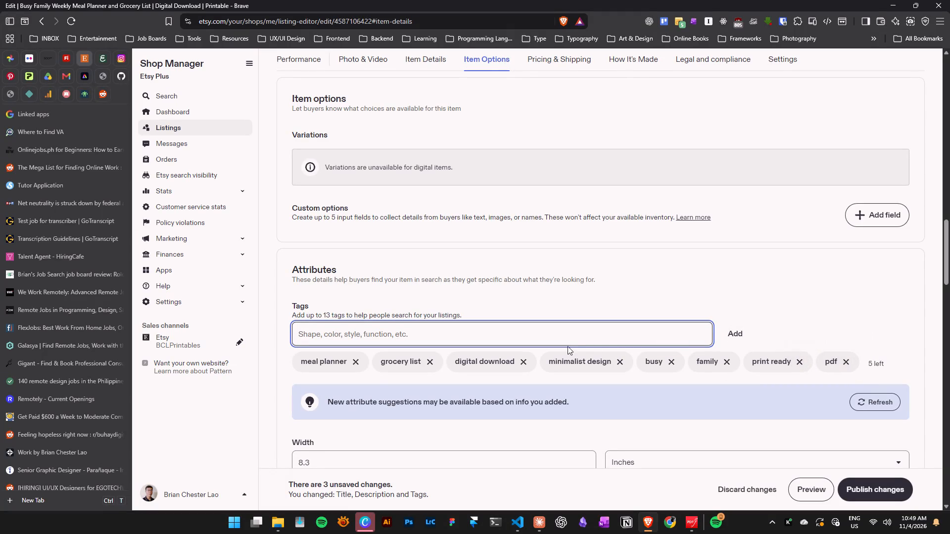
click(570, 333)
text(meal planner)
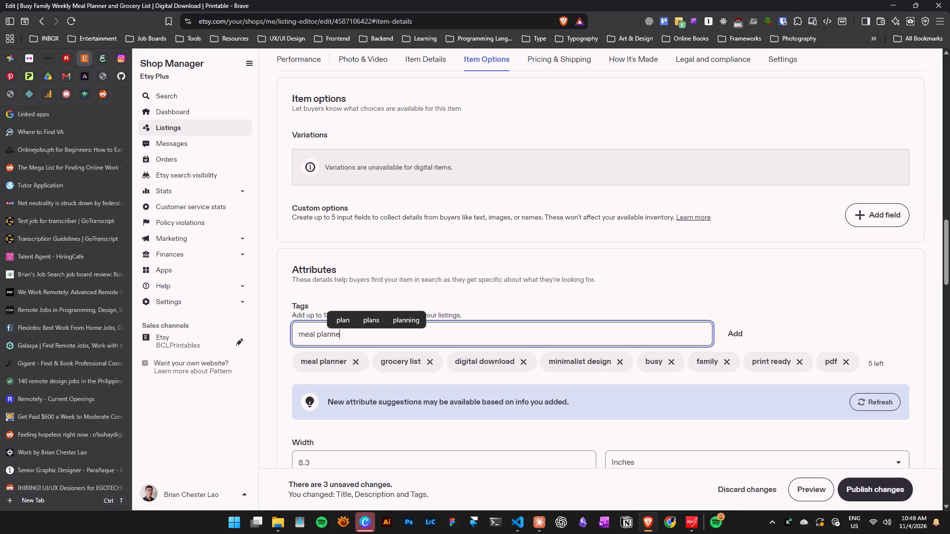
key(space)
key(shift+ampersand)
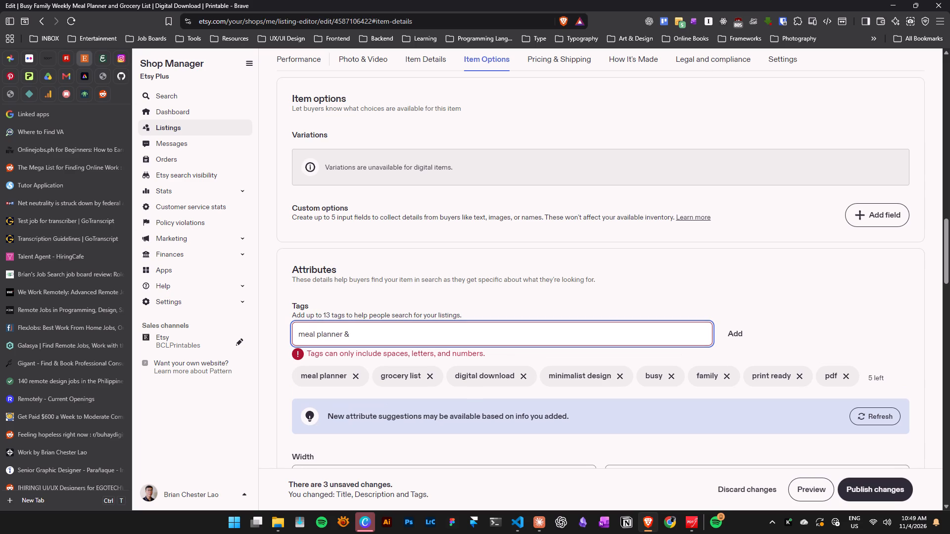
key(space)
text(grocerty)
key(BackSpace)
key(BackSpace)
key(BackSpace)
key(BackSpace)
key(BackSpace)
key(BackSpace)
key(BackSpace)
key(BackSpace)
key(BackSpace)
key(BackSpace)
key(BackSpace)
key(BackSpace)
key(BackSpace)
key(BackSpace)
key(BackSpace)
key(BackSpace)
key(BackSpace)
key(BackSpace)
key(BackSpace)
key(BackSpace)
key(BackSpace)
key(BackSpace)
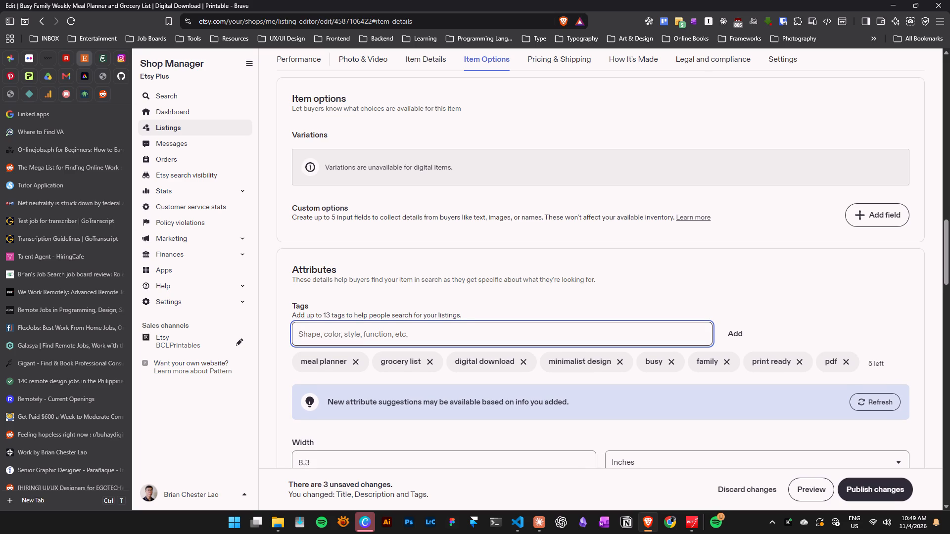
Add the tags "busy family", "minimal design" and "a4" to the meal planner listing.
text(busy family)
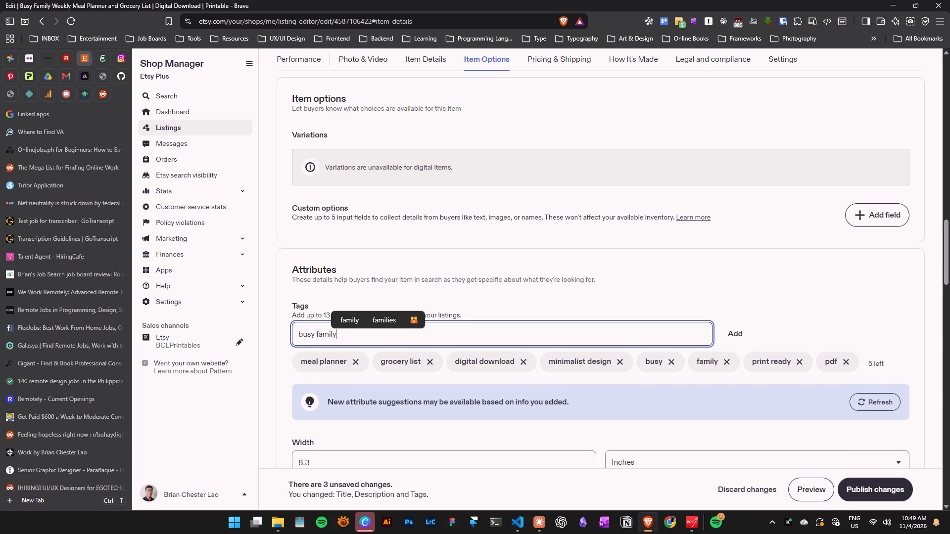
key(Return)
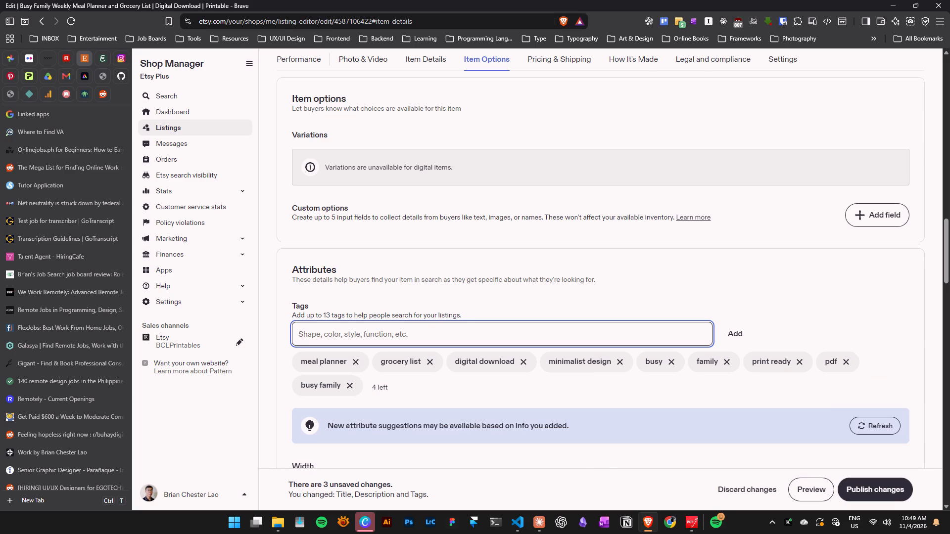
text(minimal)
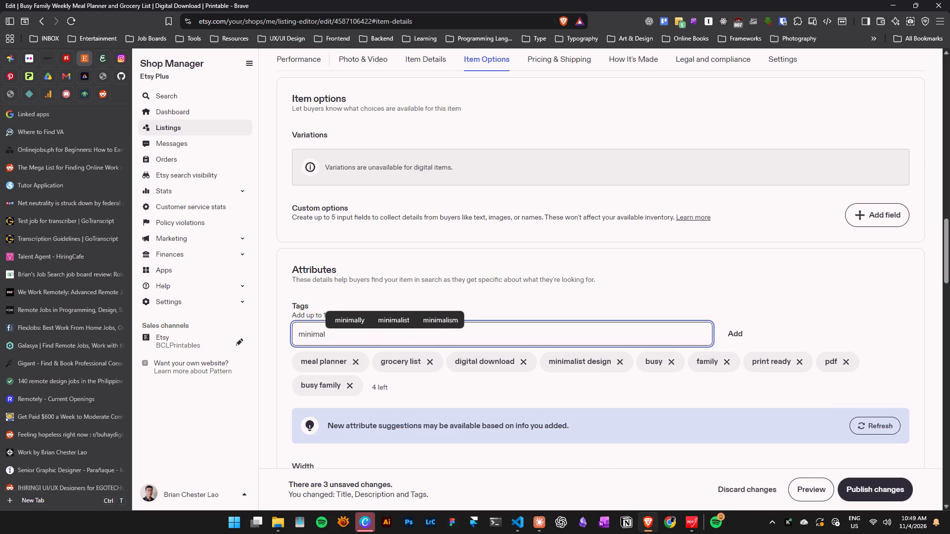
key(space)
text(design)
key(Return)
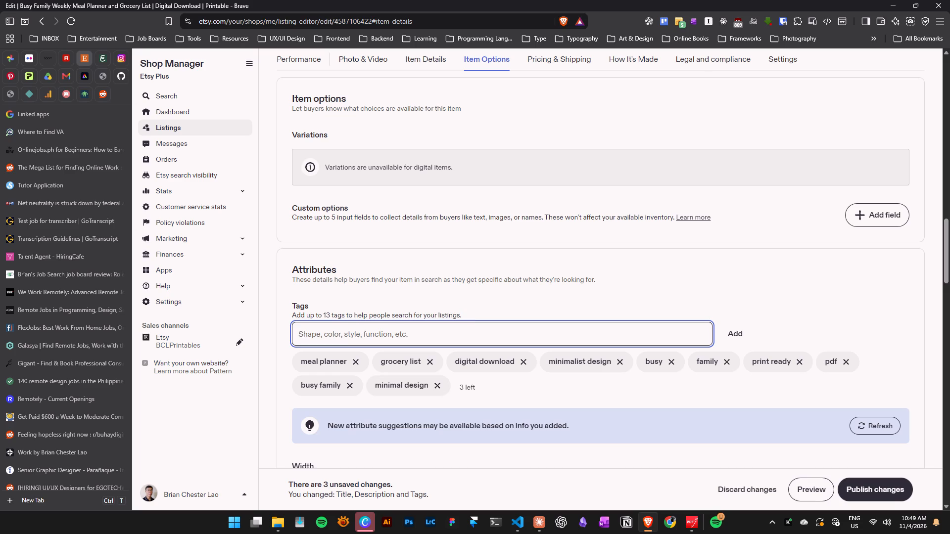
text(a4)
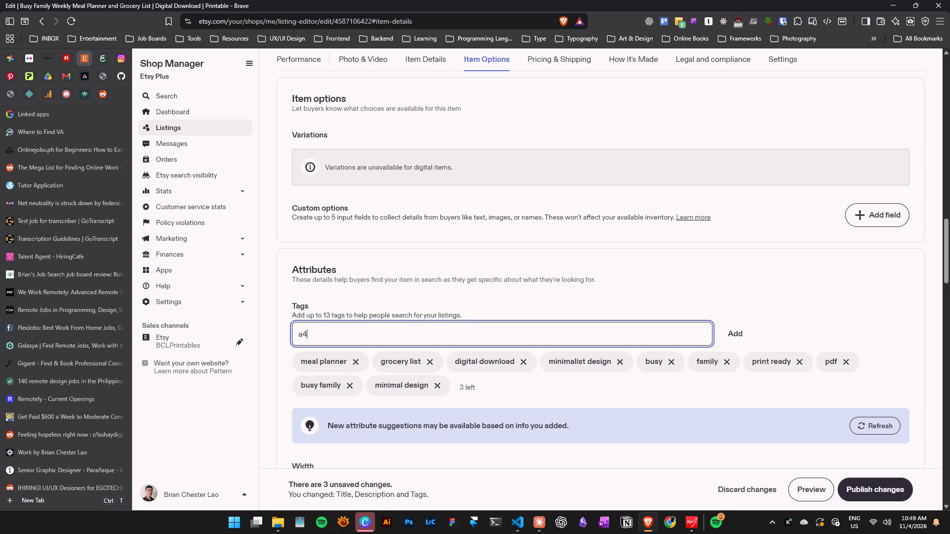
key(Return)
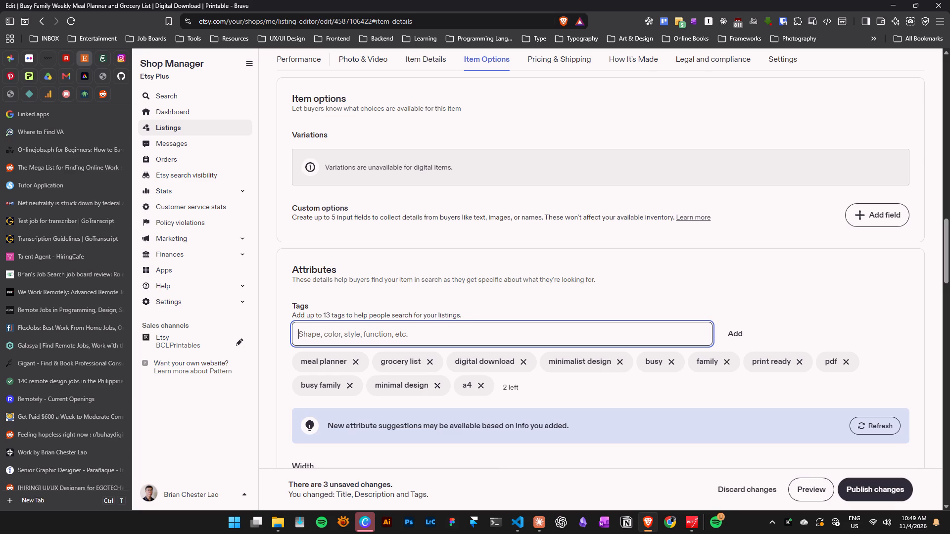
Set the meal planner listing's price to PHP 200.00.
scroll(498, 457, down, 3)
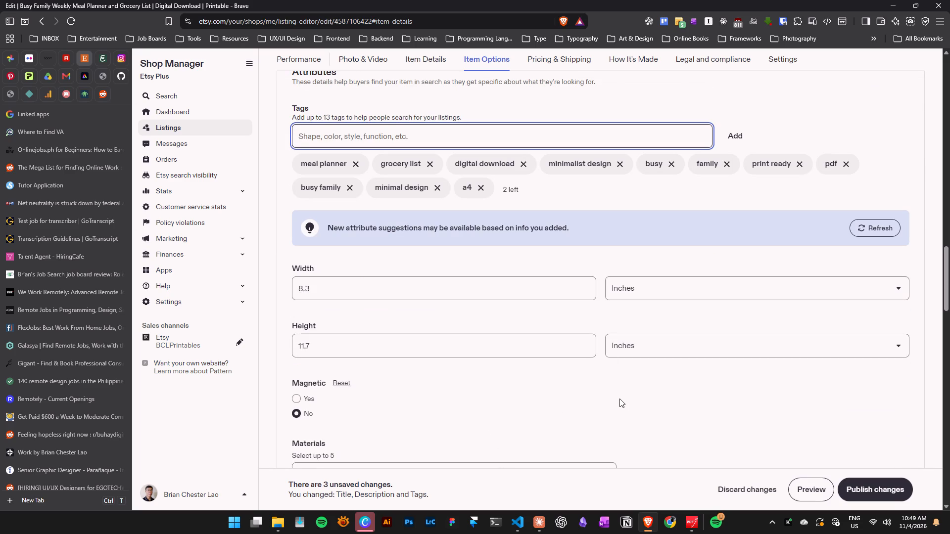
scroll(619, 399, down, 3)
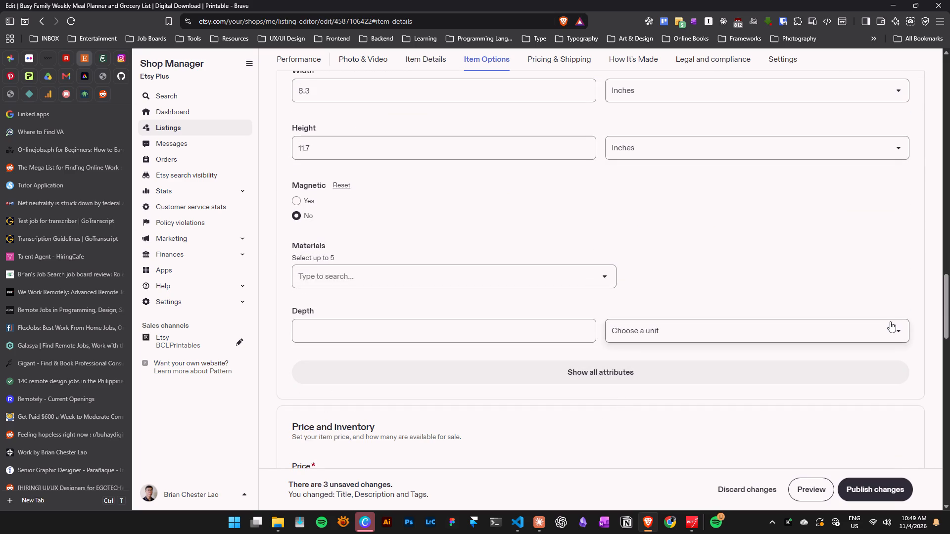
click(588, 273)
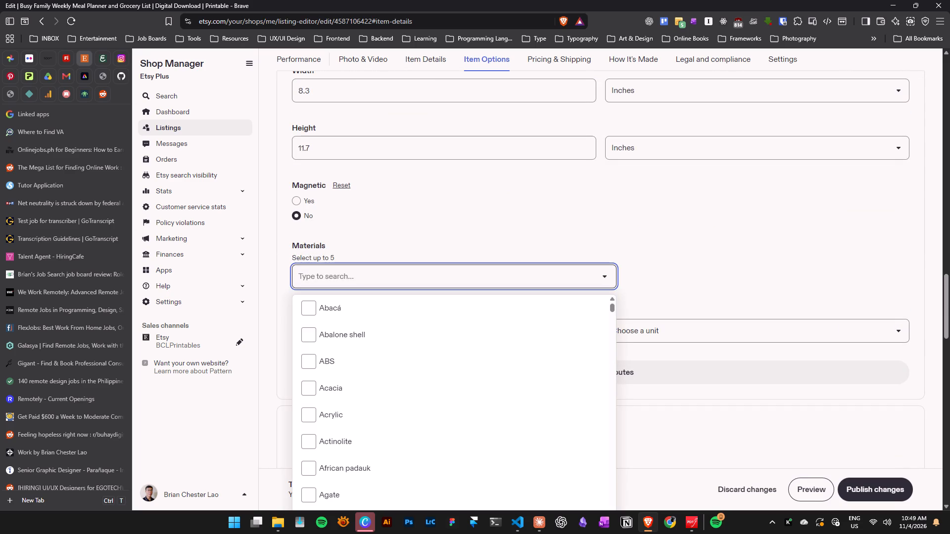
click(758, 248)
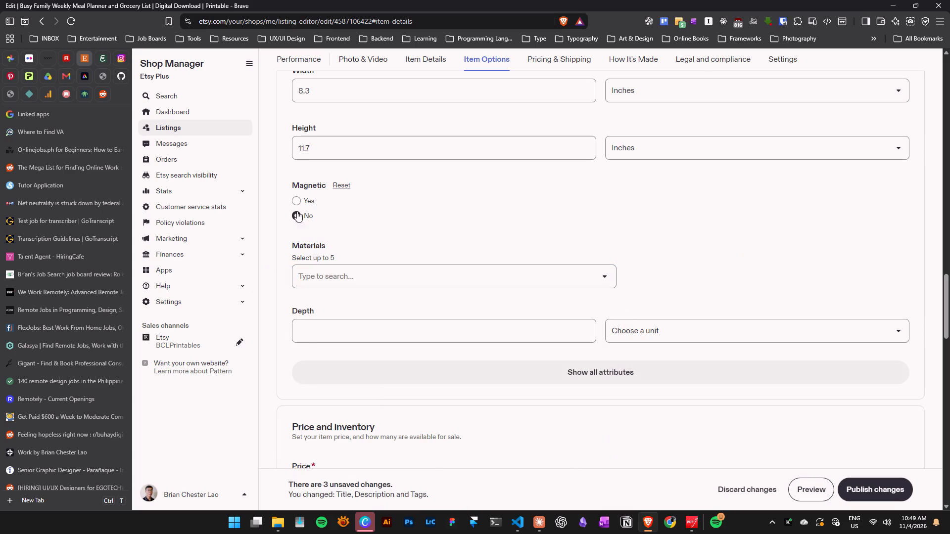
scroll(448, 399, down, 3)
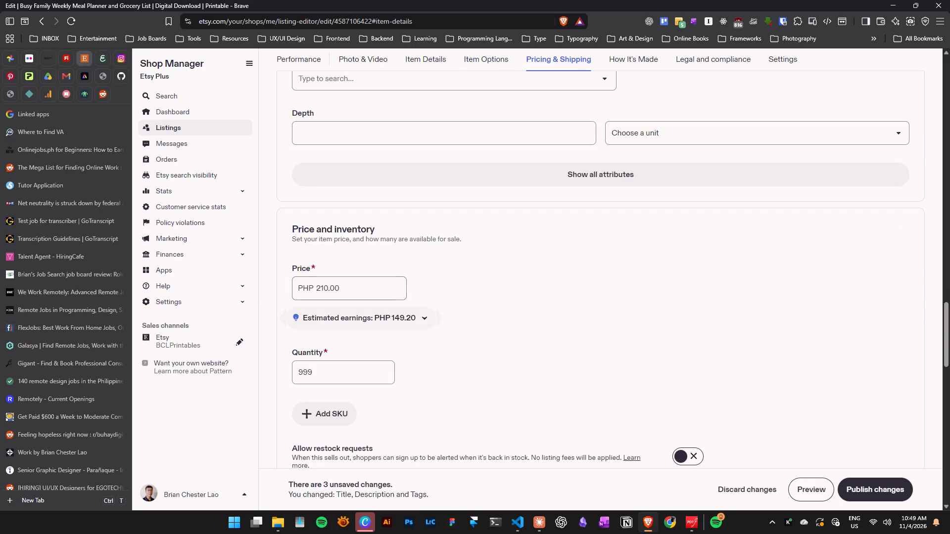
click(324, 287)
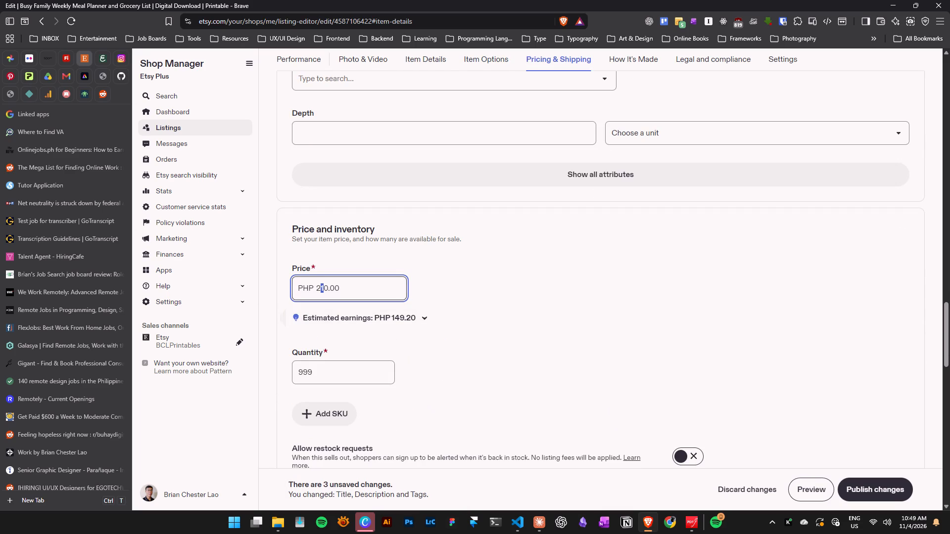
key(0)
click(647, 358)
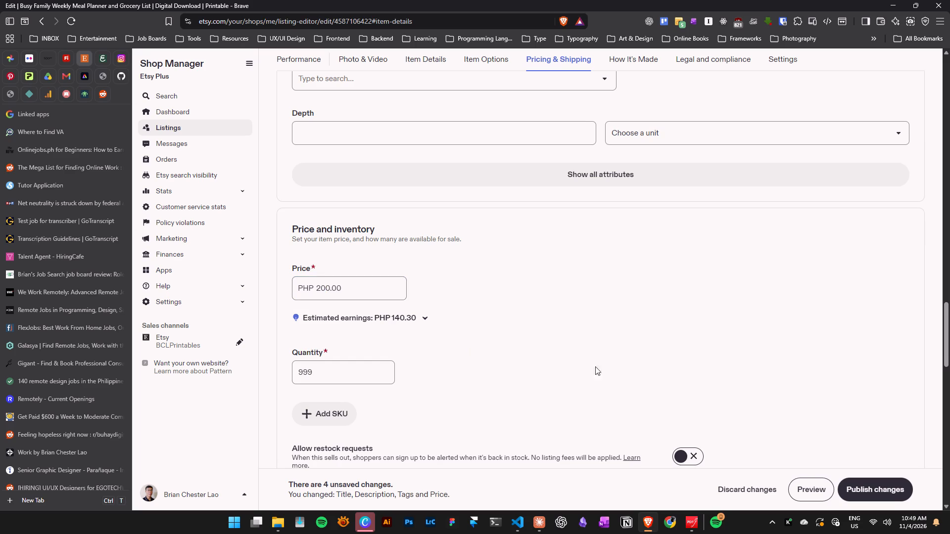
Review the listing's how-it's-made details, compliance and shop settings, attributes, and the full description text.
scroll(584, 369, down, 3)
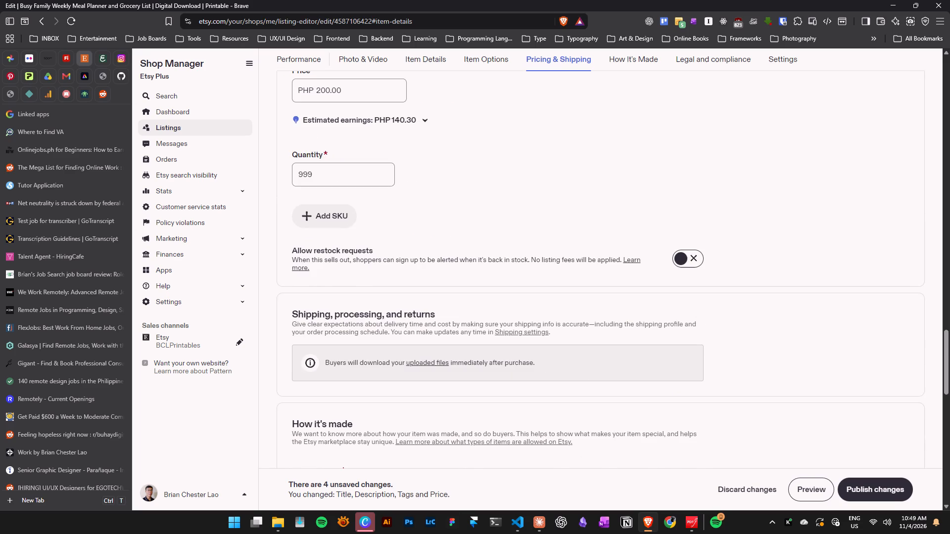
scroll(531, 361, down, 3)
scroll(444, 365, down, 1)
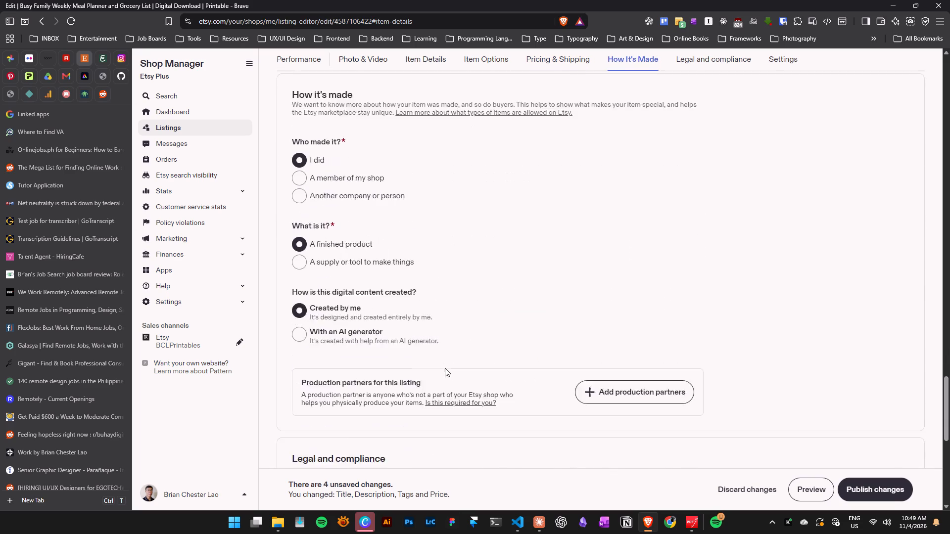
scroll(445, 368, down, 2)
scroll(496, 395, down, 4)
scroll(566, 391, down, 3)
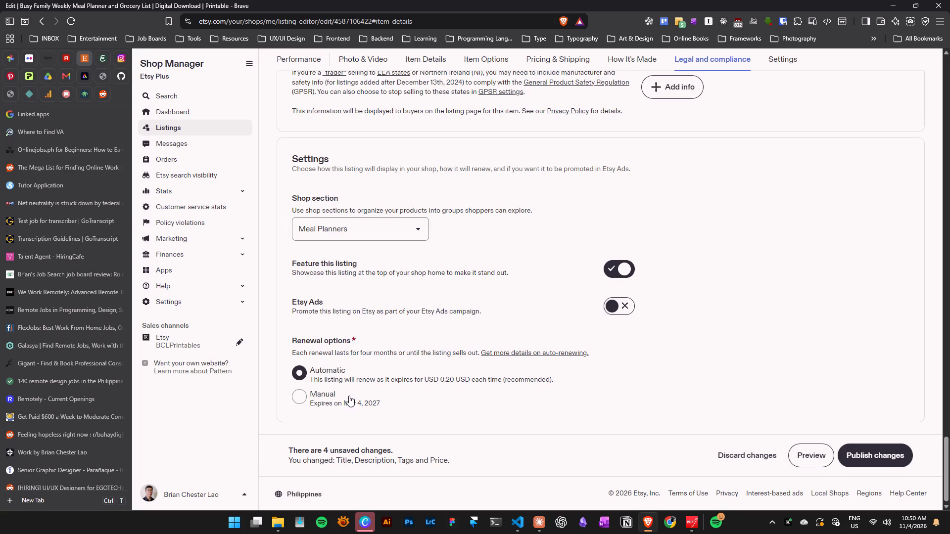
scroll(949, 333, up, 19)
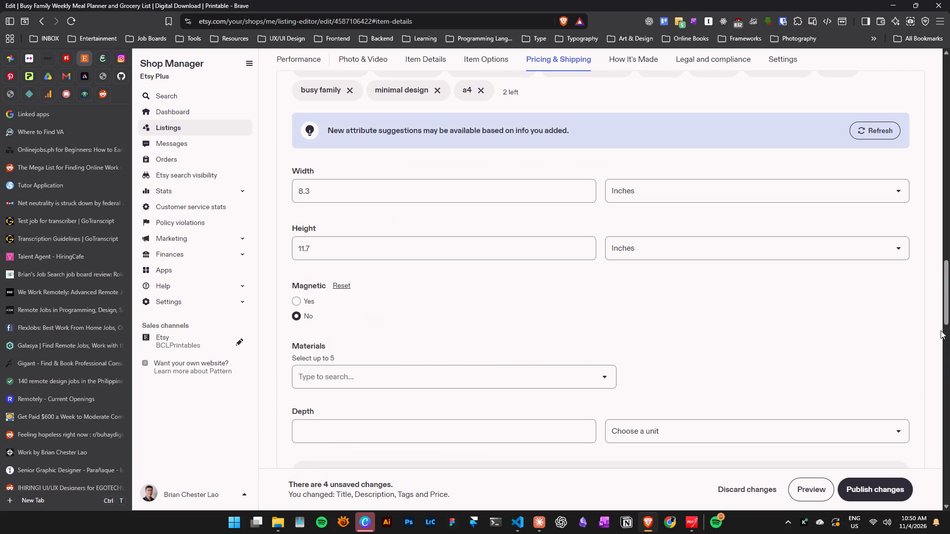
scroll(949, 332, up, 8)
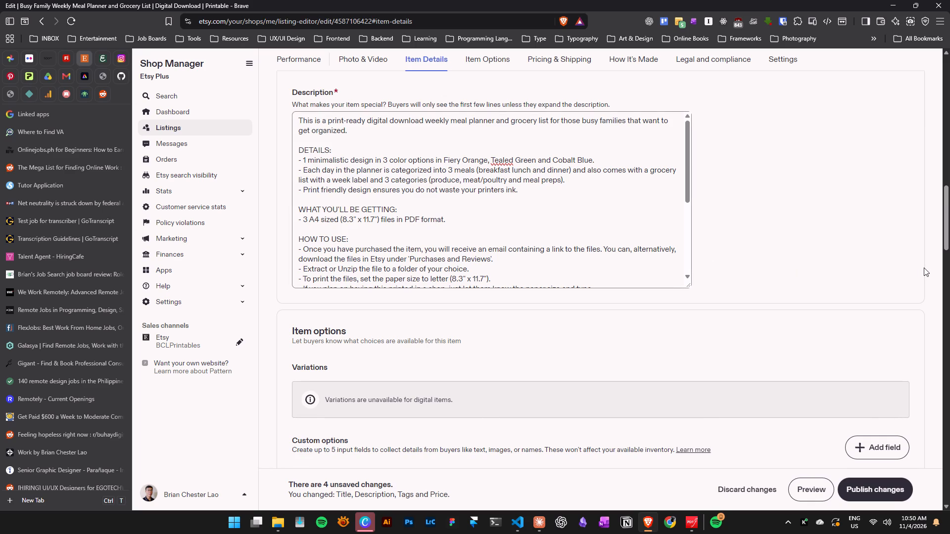
scroll(646, 232, down, 3)
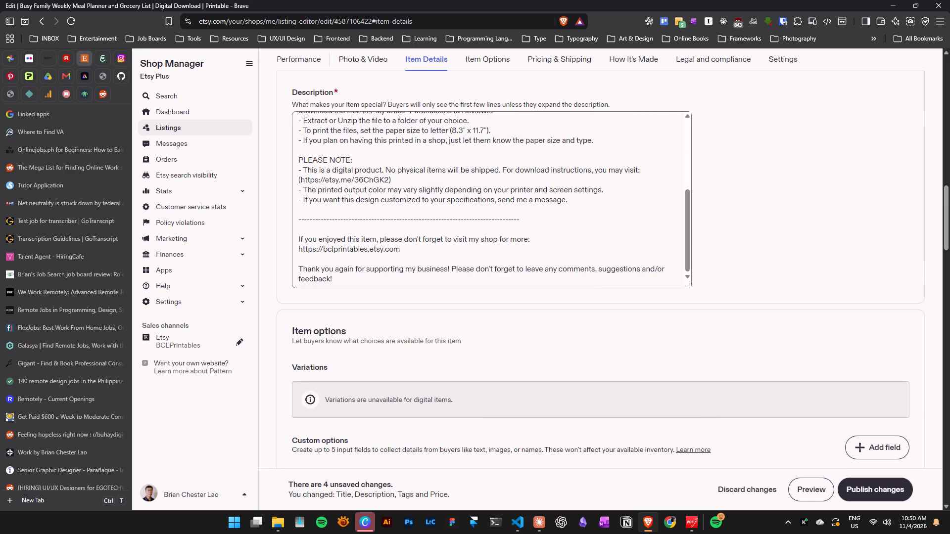
scroll(600, 234, up, 1)
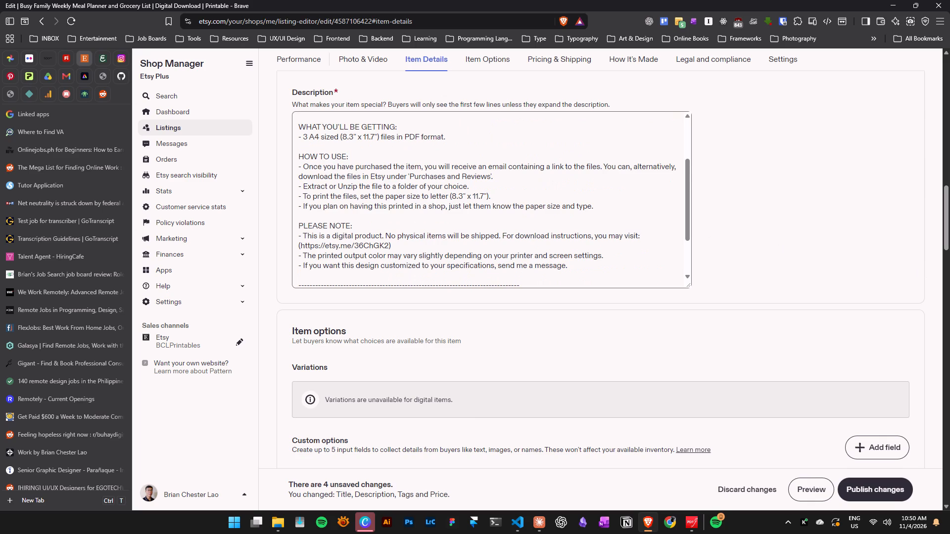
Publish the title, description, tags and price changes to the meal planner listing.
scroll(601, 234, down, 3)
scroll(866, 278, down, 7)
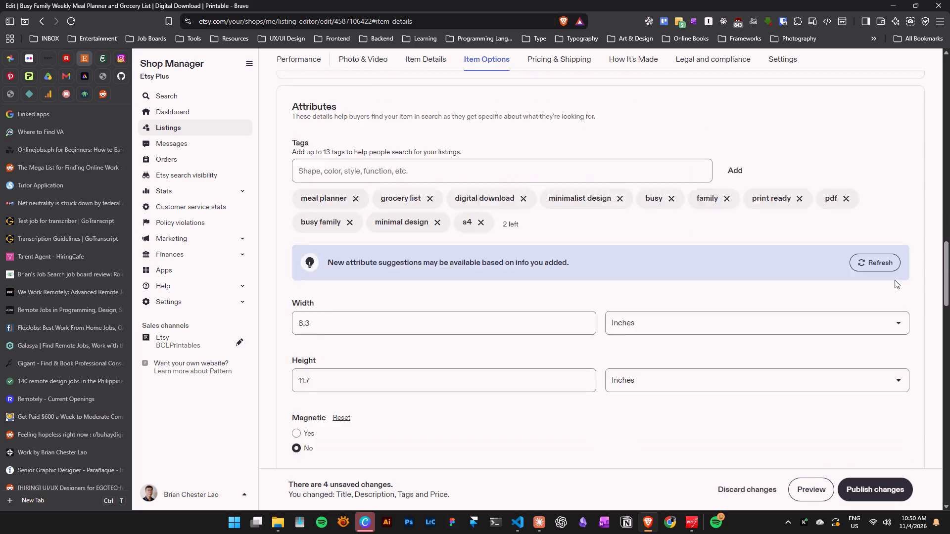
scroll(895, 280, down, 3)
scroll(948, 290, down, 16)
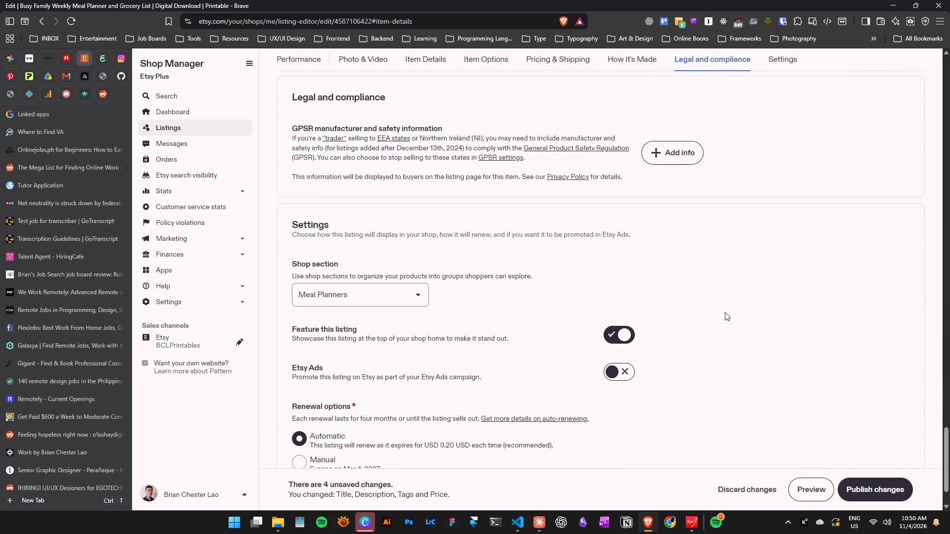
scroll(770, 314, down, 8)
click(888, 453)
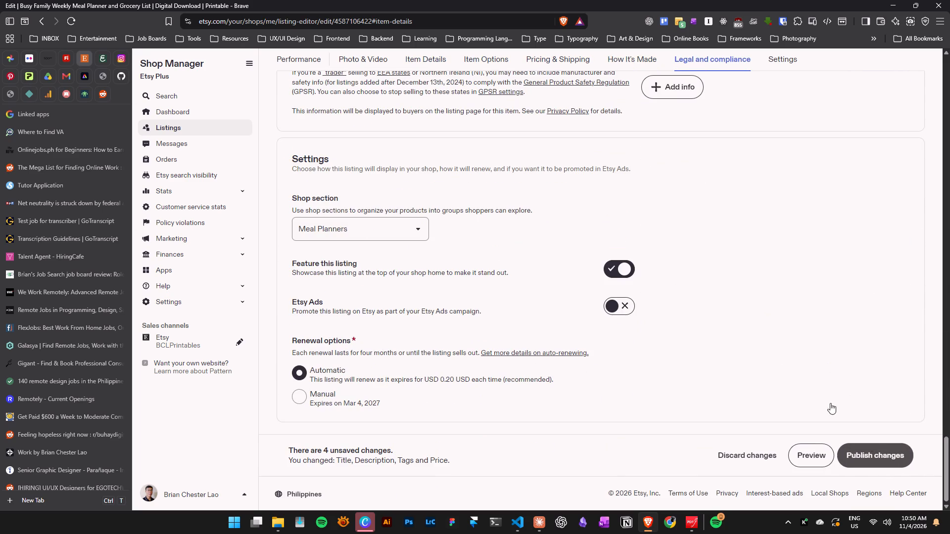
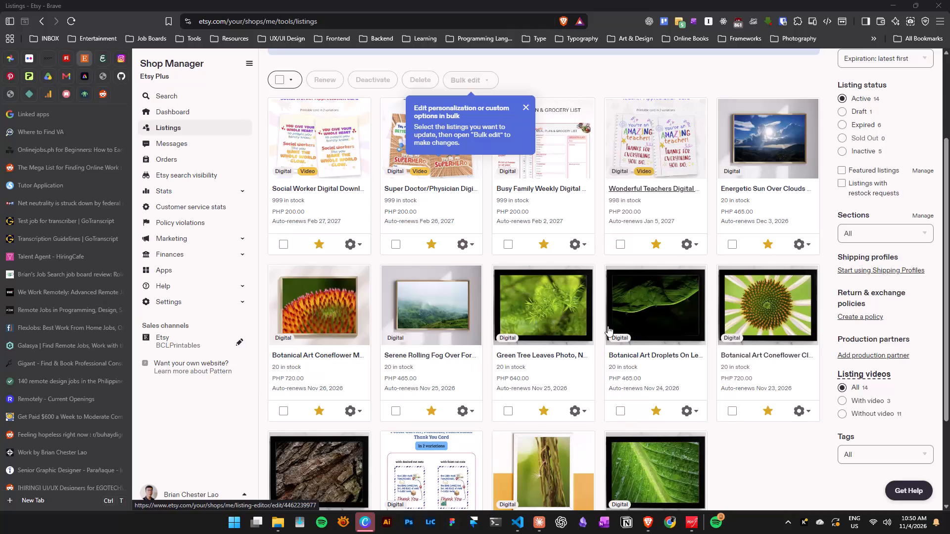
Filter the shop listings to expired ones and open the Printable Shih Tzu Gift Tags listing for editing.
scroll(602, 335, down, 3)
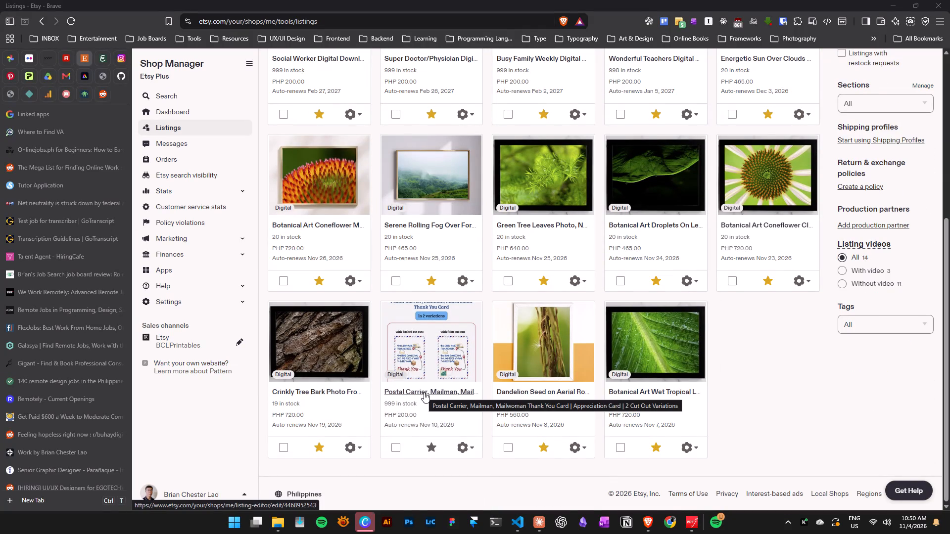
scroll(850, 324, up, 5)
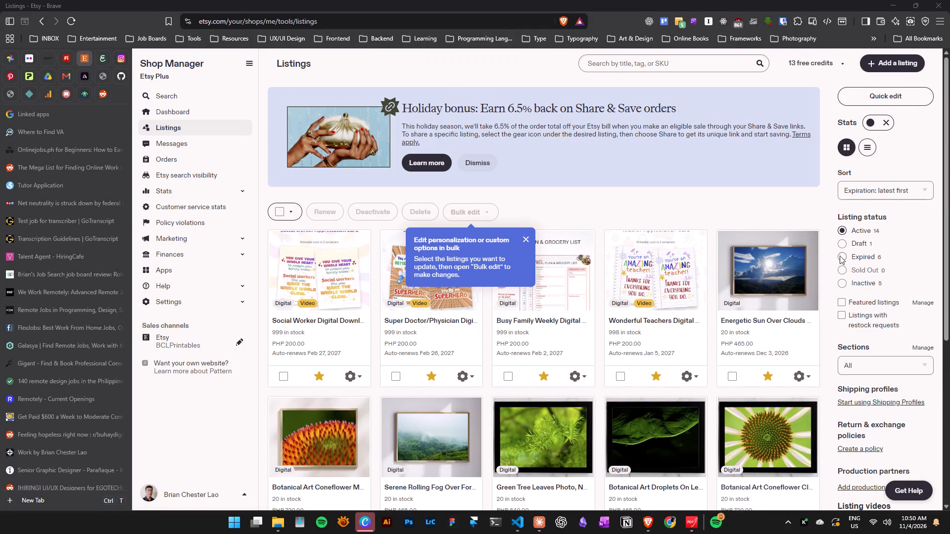
click(862, 257)
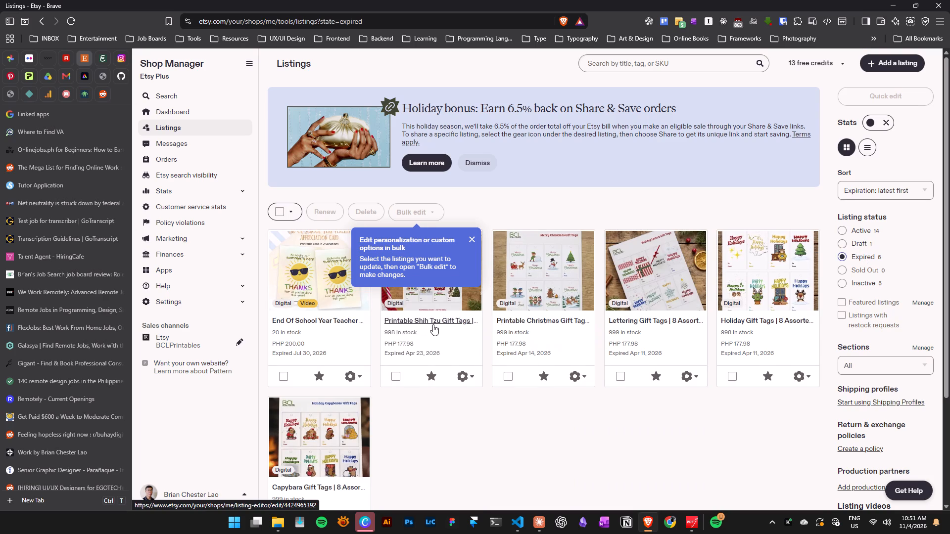
click(436, 320)
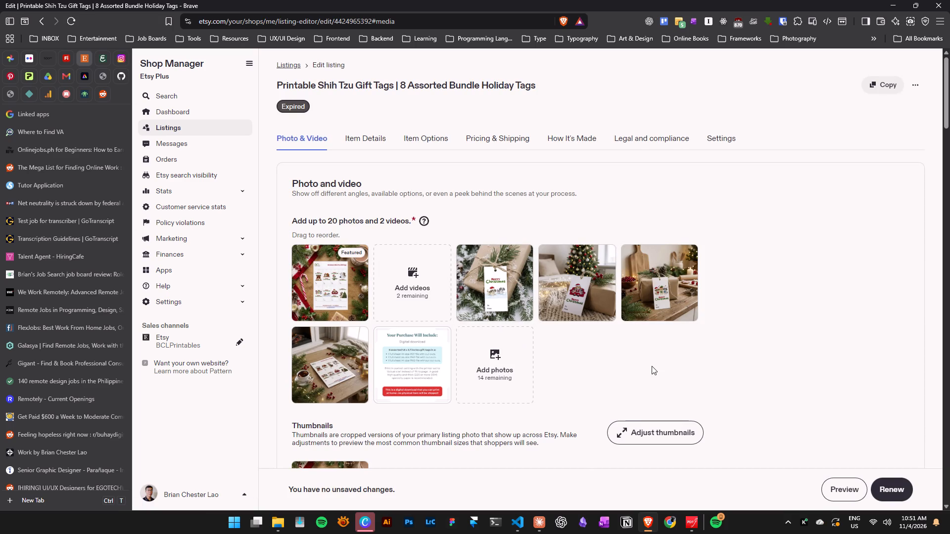
Review the Shih Tzu gift tags listing's category, title, digital files, description, item options and tags.
scroll(648, 366, down, 4)
scroll(548, 371, down, 3)
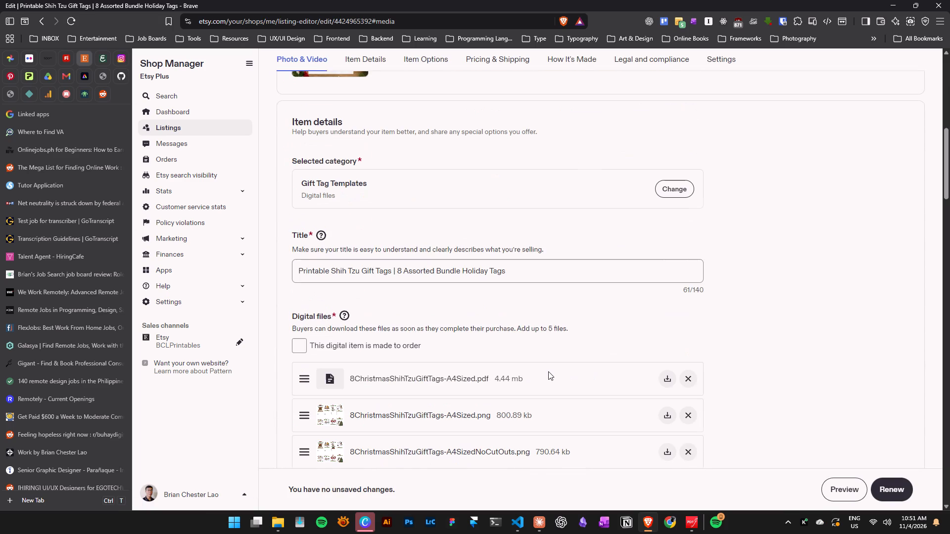
scroll(490, 341, down, 3)
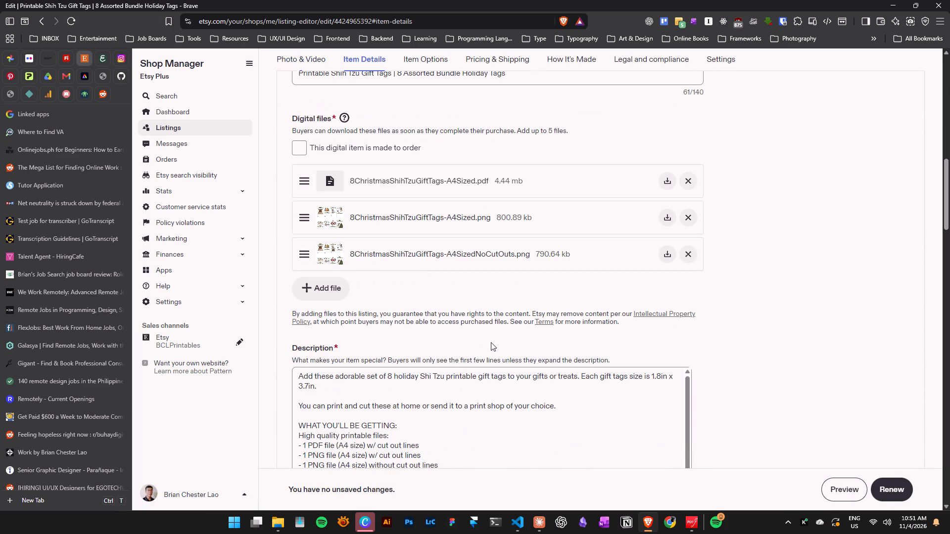
scroll(756, 320, down, 1)
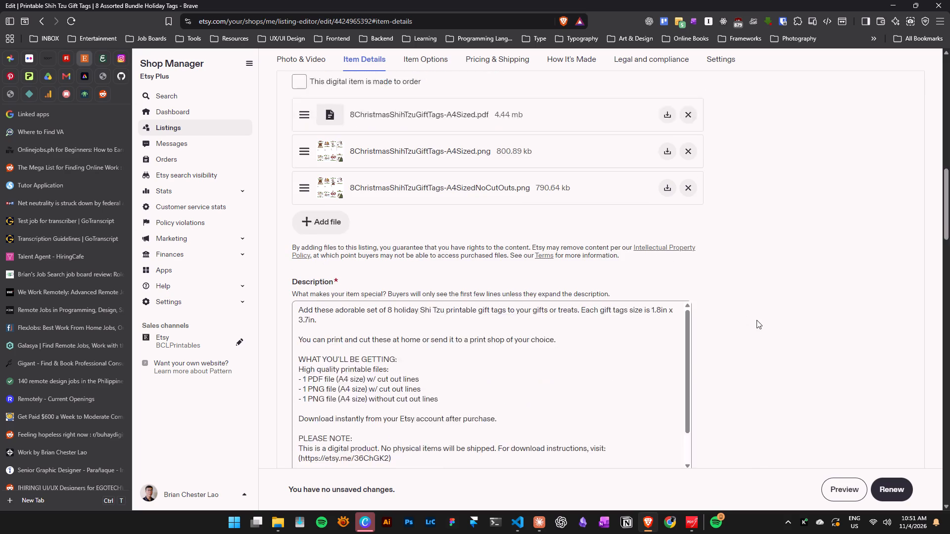
scroll(757, 320, down, 1)
scroll(577, 332, down, 4)
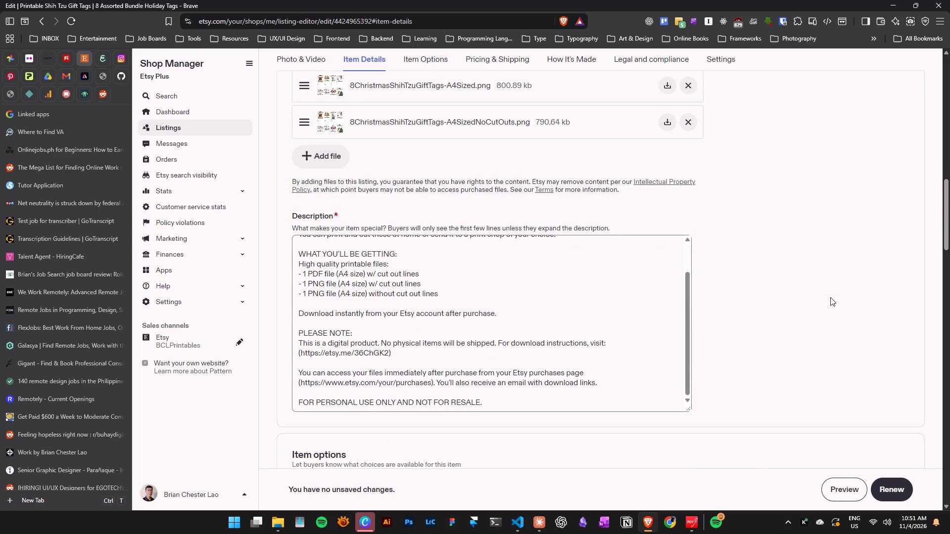
scroll(830, 297, down, 4)
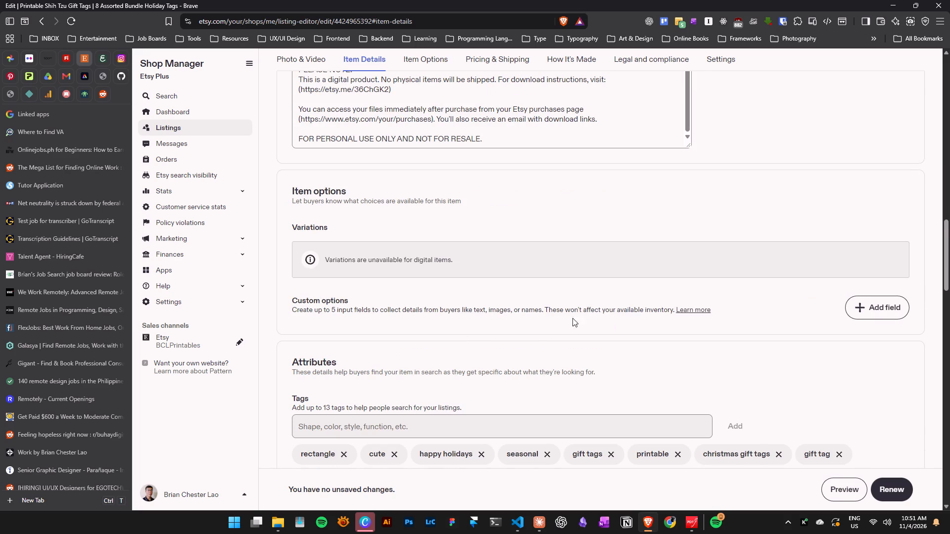
scroll(696, 321, up, 12)
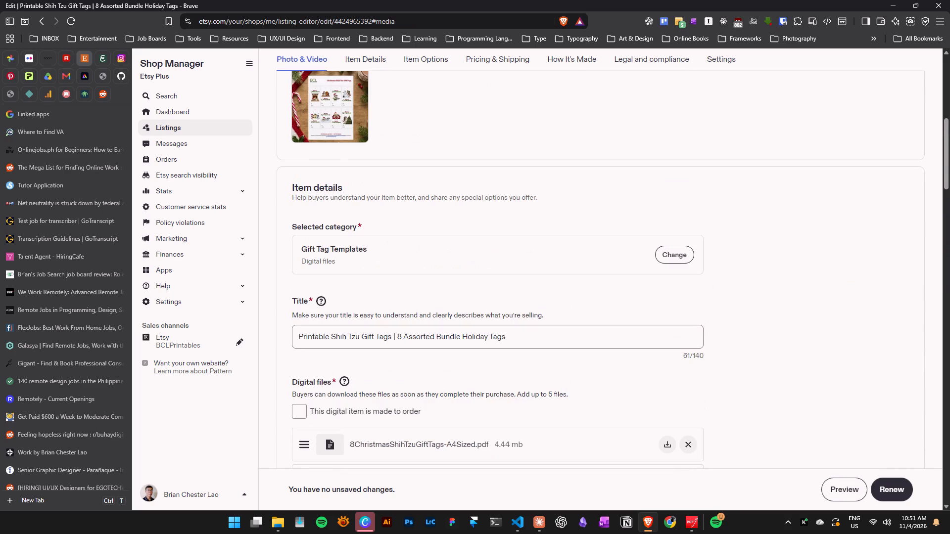
Replace the word "Printable" at the start of the Shih Tzu listing's title with "Cute".
click(303, 337)
click(299, 336)
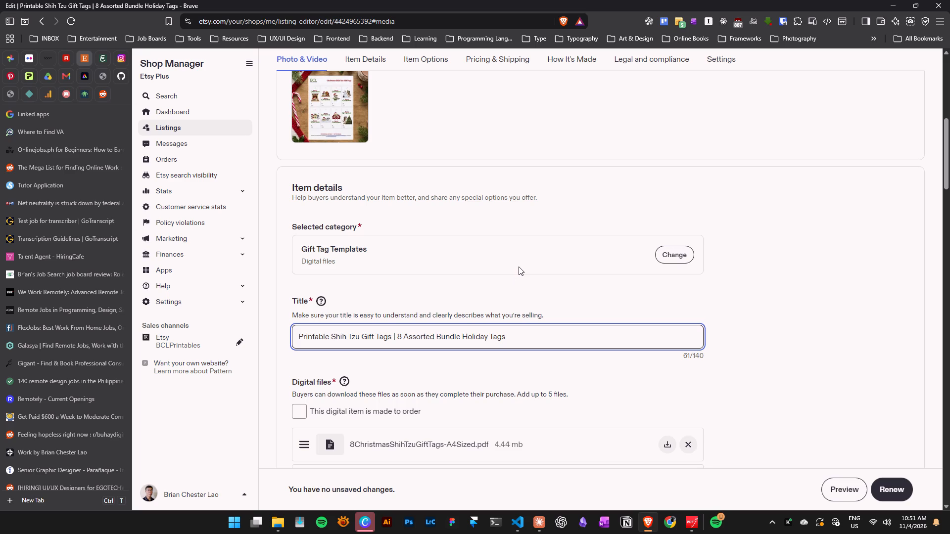
key(shift+Right)
key(shift+Right)
key(shift+Right)
key(shift+Right)
key(shift+Right)
key(shift+Right)
key(shift+Right)
key(shift+Right)
key(shift+Right)
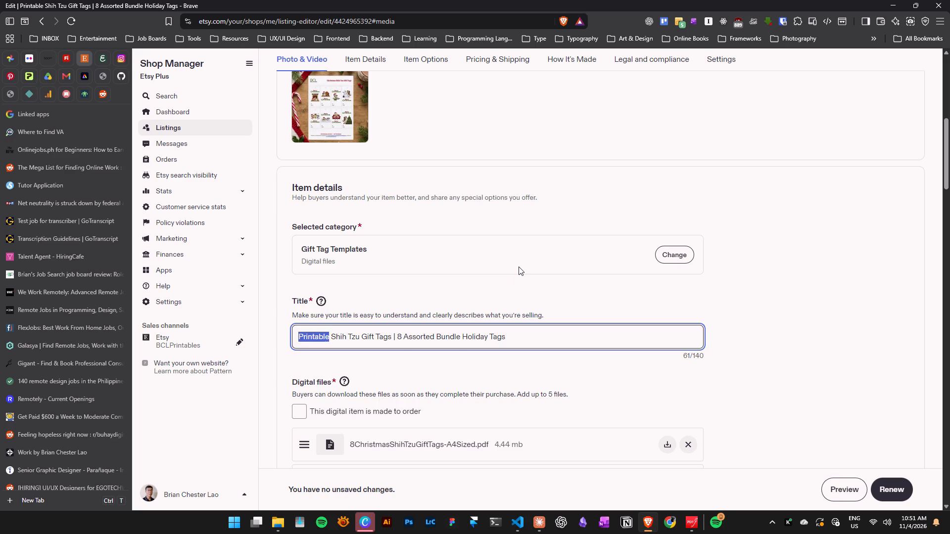
key(BackSpace)
text(Cute)
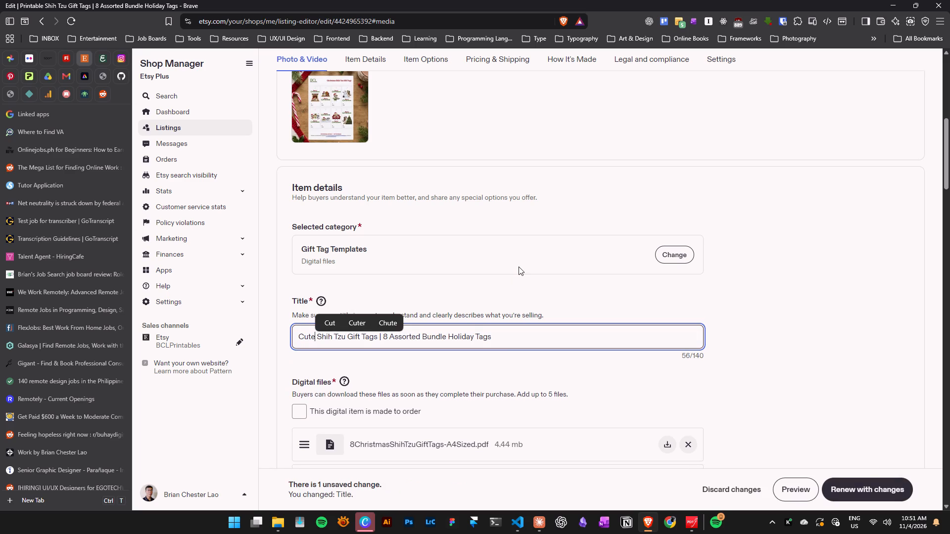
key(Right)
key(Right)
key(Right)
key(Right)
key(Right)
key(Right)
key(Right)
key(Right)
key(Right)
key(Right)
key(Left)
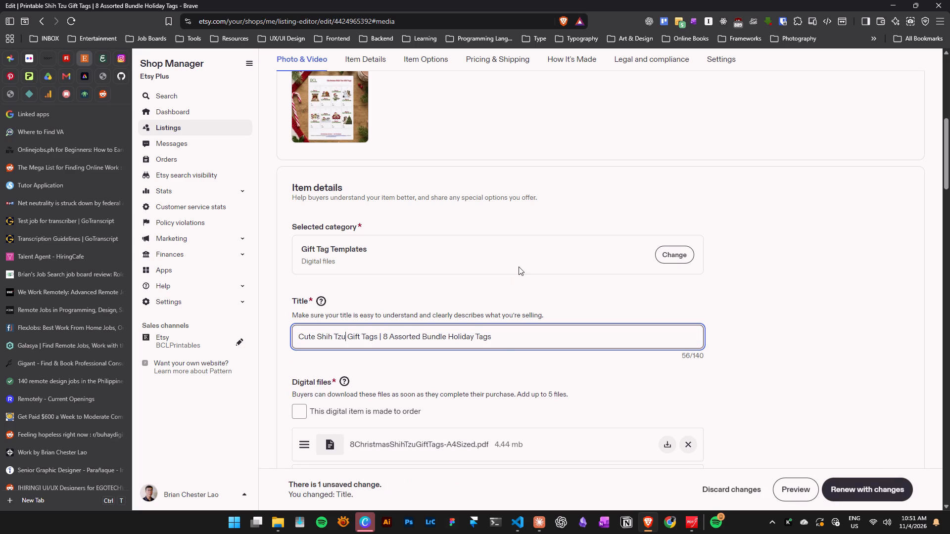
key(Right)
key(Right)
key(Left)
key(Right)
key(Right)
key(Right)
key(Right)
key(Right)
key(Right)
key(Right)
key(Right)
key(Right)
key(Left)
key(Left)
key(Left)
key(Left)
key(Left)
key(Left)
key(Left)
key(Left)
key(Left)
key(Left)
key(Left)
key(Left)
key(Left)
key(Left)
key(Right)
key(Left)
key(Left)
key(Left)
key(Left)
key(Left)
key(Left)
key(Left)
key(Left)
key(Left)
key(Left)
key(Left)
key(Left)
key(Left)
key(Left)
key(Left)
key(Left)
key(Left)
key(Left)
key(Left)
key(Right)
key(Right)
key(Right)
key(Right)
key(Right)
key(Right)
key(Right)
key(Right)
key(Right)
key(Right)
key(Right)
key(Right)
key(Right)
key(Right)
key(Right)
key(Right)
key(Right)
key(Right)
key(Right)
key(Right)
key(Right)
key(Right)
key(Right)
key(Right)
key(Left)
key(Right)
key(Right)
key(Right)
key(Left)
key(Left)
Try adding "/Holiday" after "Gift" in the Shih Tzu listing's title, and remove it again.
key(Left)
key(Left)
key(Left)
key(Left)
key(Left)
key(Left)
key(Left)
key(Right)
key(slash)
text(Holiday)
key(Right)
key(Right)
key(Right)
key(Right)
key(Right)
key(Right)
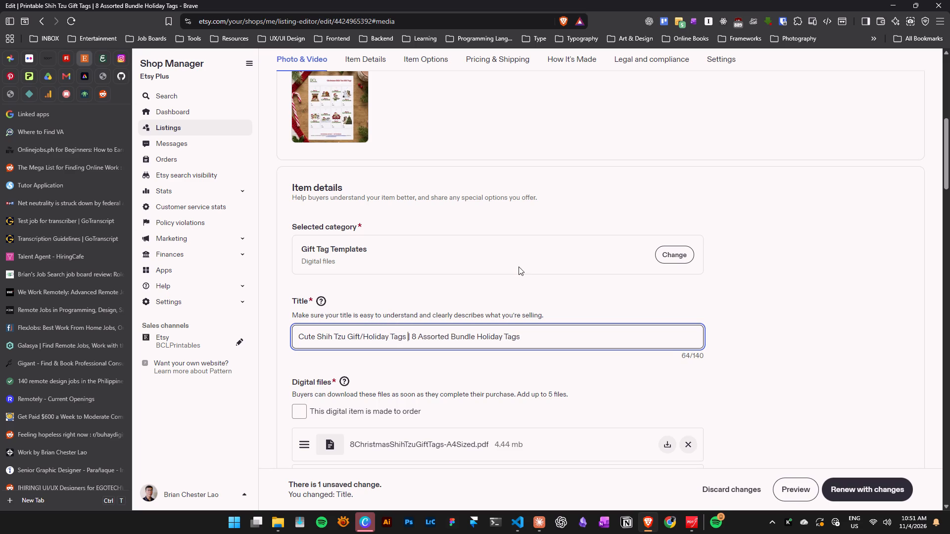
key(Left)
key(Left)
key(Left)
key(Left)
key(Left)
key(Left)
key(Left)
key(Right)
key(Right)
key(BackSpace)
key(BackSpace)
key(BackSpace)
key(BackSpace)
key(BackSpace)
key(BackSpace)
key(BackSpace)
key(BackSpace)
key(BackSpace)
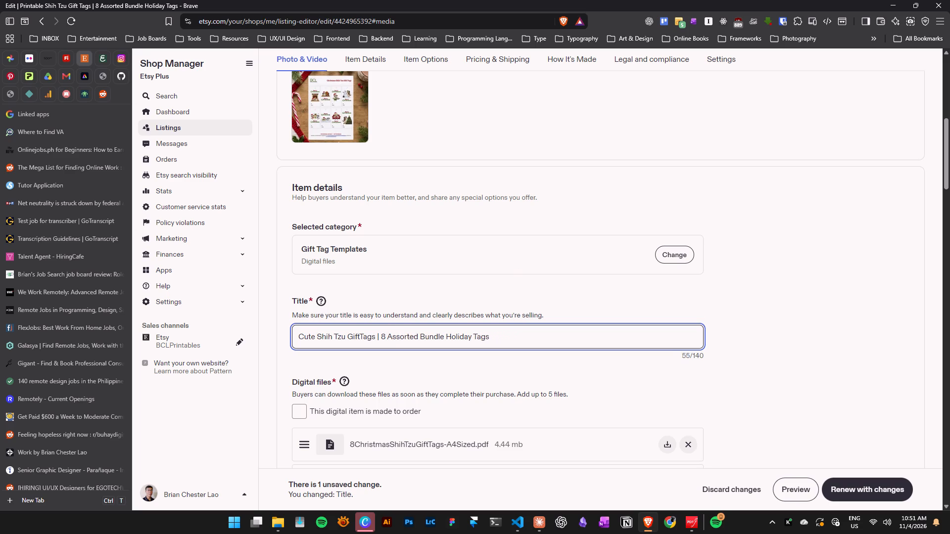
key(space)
Insert "Christmas/Holiday" between "Shih Tzu" and "Gift Tags" in the listing's title.
key(Left)
key(Left)
key(Left)
key(Left)
key(Left)
key(Left)
key(space)
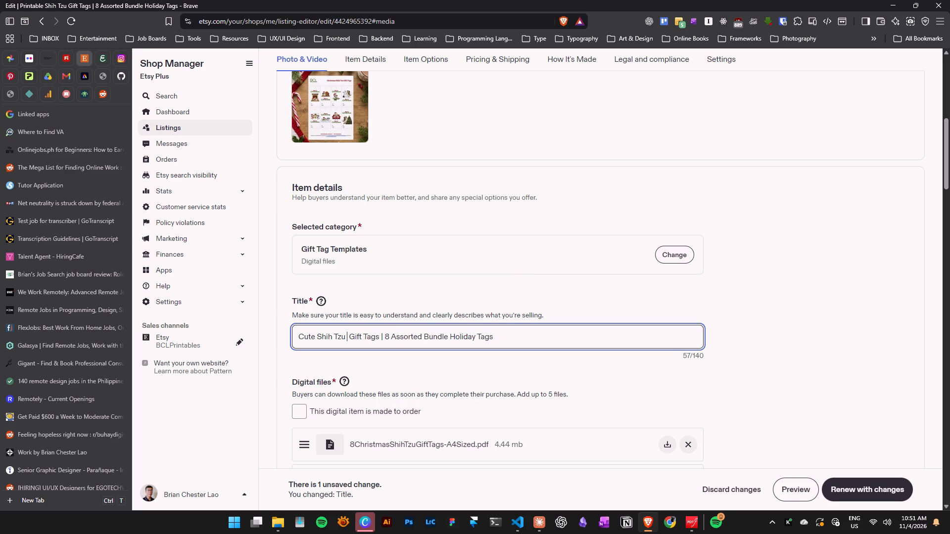
text(Christ)
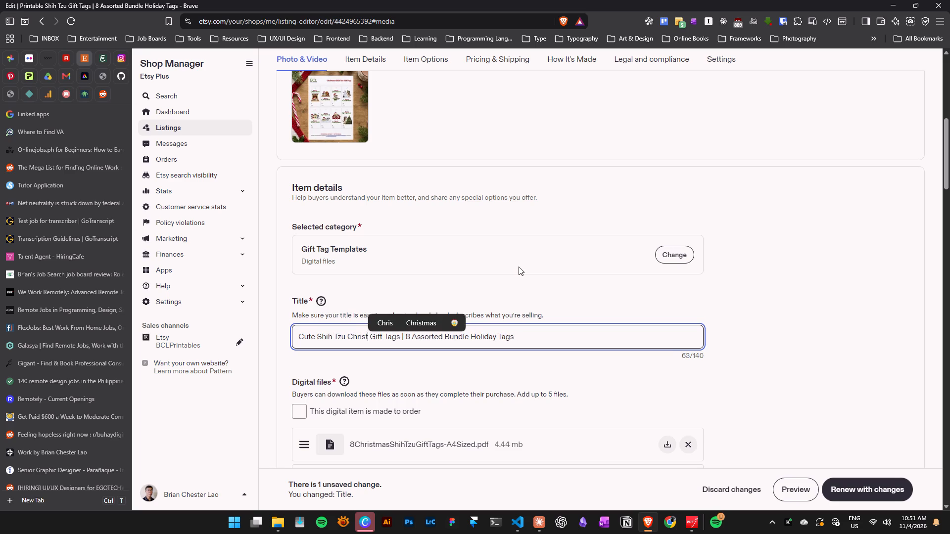
key(BackSpace)
key(t)
text(mas/Holiday)
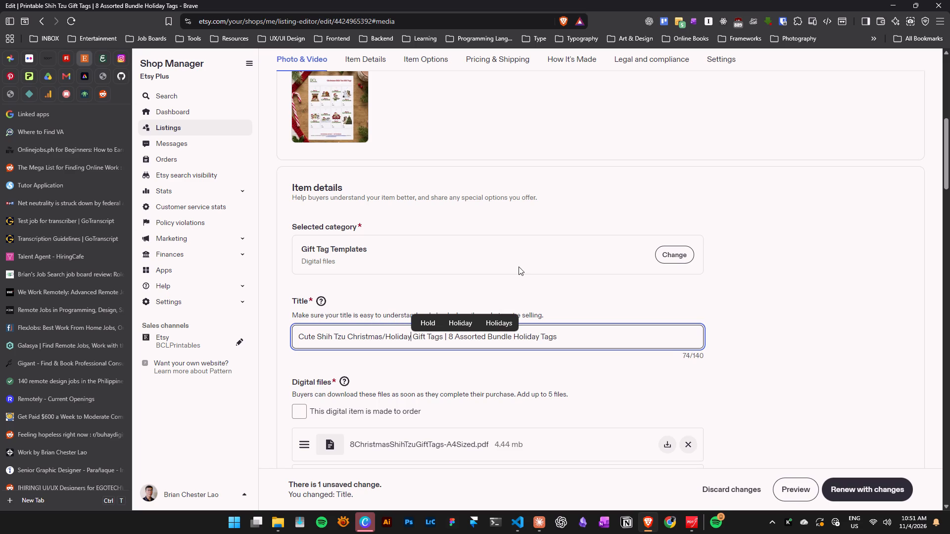
Insert "Digital Download Print Ready" between "Shih Tzu" and "Christmas/Holiday" in the listing's title.
key(Right)
key(Right)
key(Right)
key(Right)
key(Right)
key(Right)
key(Right)
key(Right)
key(Left)
key(Left)
key(Left)
key(Left)
key(Left)
key(Left)
key(Left)
key(Left)
key(Left)
key(Left)
key(Left)
key(Left)
key(Left)
key(Left)
key(Left)
key(Left)
key(Left)
key(Left)
key(Left)
key(Left)
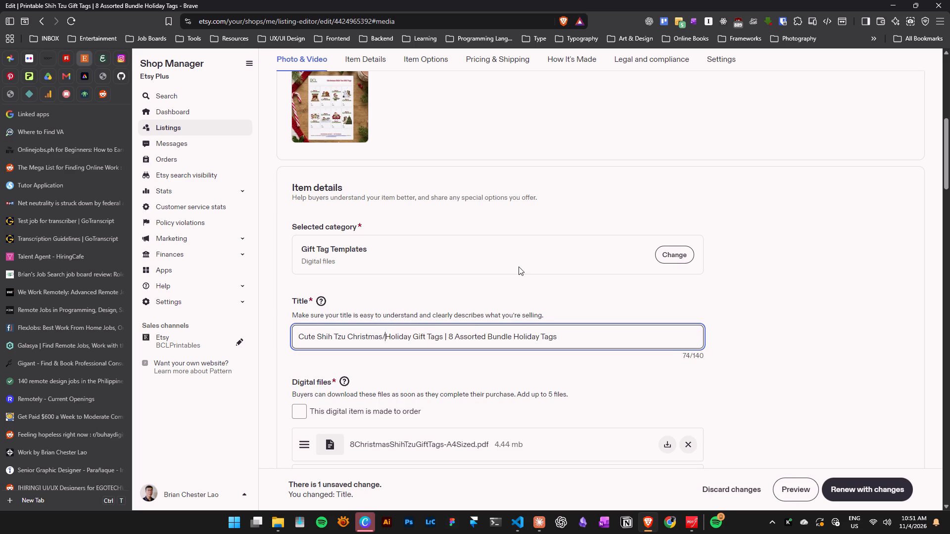
key(Right)
key(Right)
key(space)
text(Digital Download Print)
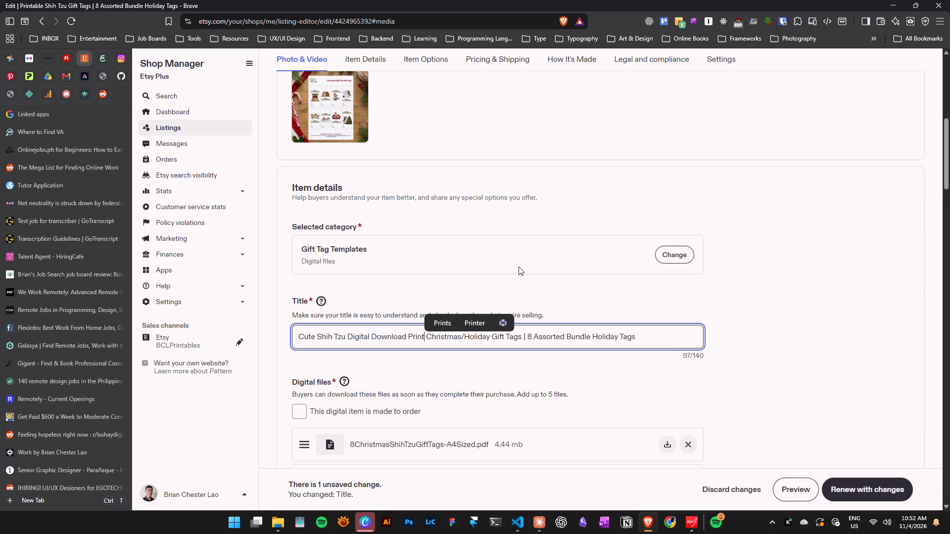
key(space)
text(Ready)
Remove "Holiday Tags" from the end of the Shih Tzu listing's title.
key(Right)
key(Right)
key(Right)
key(Right)
key(Right)
key(Right)
key(Right)
key(Right)
key(Right)
key(Right)
key(Right)
key(Right)
key(Right)
key(Right)
key(Right)
key(Right)
key(Right)
key(Right)
key(Right)
key(Right)
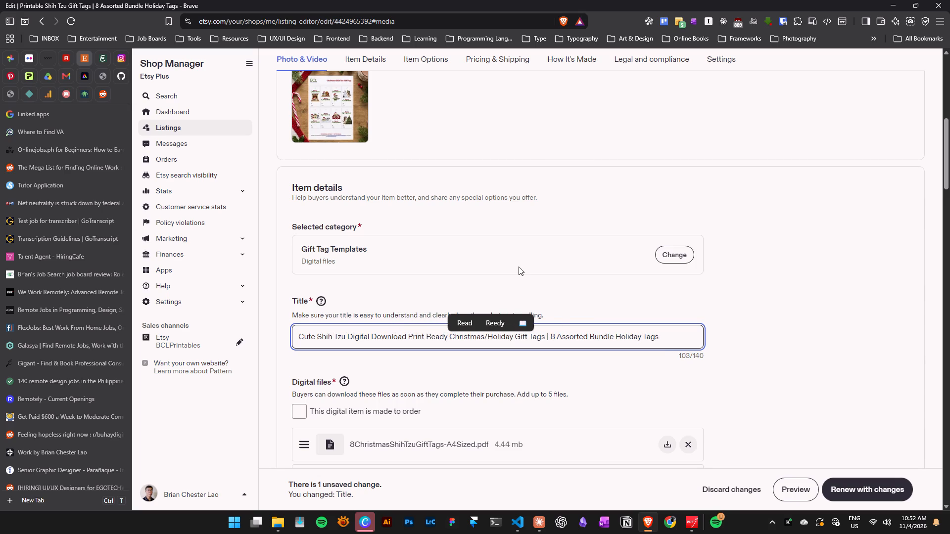
key(Right)
key(Right)
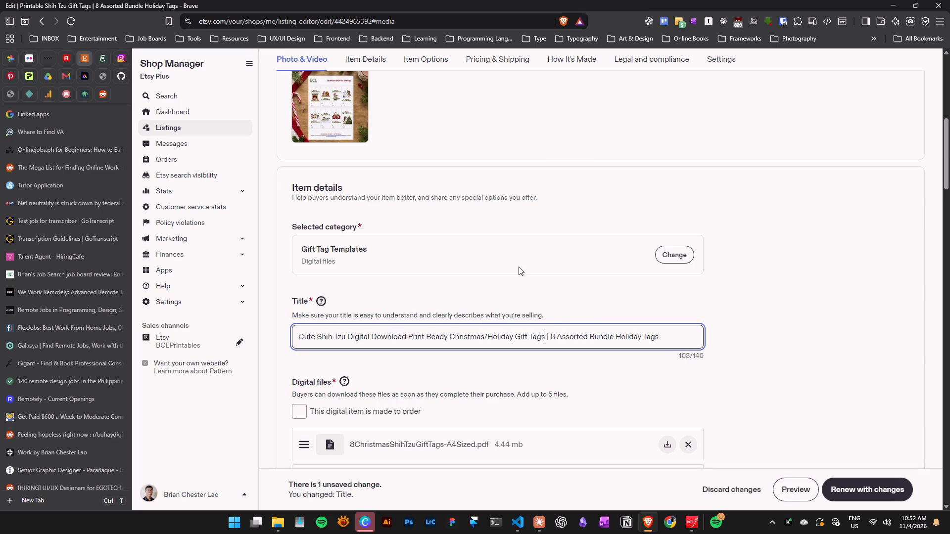
key(shift+Right)
key(shift+Right)
key(Right)
key(Right)
key(Right)
key(Right)
key(Right)
key(Right)
key(Right)
key(Right)
key(Right)
key(Right)
key(Right)
key(Right)
key(Right)
key(Right)
key(Right)
key(Right)
key(Right)
key(Right)
key(Right)
key(shift+Right)
key(shift+Right)
key(shift+Right)
key(shift+Right)
key(shift+Right)
key(shift+Right)
key(shift+Right)
key(shift+Right)
key(shift+Right)
key(shift+Right)
key(shift+Right)
key(shift+Right)
key(shift+Right)
key(shift+Right)
key(shift+Right)
key(shift+Right)
key(shift+Right)
key(shift+Right)
key(shift+Right)
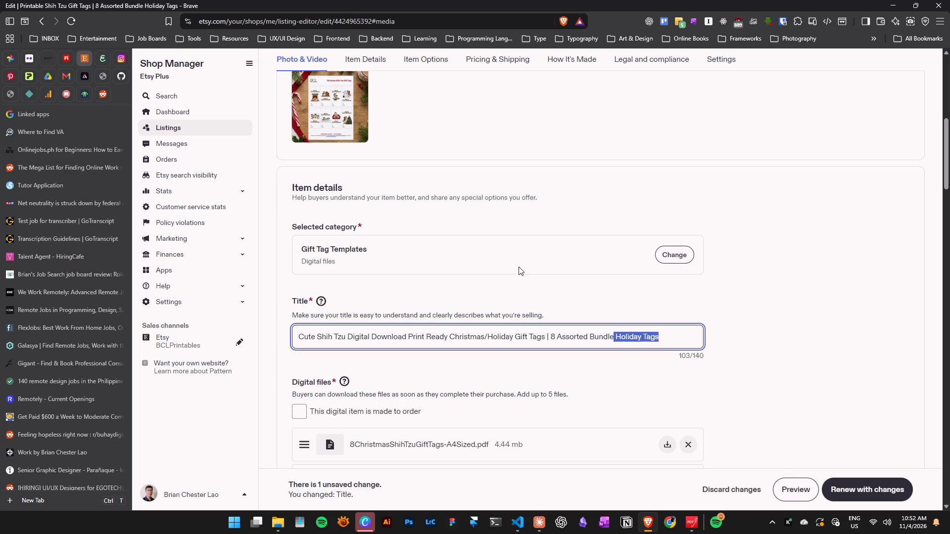
key(BackSpace)
Replace "Bundle" with "Designs" after "8 Assorted" at the end of the title.
key(Left)
key(Left)
key(Left)
key(Left)
key(Left)
key(Left)
key(Left)
key(space)
text(Designs)
key(Right)
key(Left)
key(shift+Right)
key(shift+Right)
key(shift+Right)
key(shift+Right)
key(shift+Right)
key(shift+Right)
key(shift+Right)
key(shift+Right)
key(shift+Right)
key(shift+Right)
key(shift+Right)
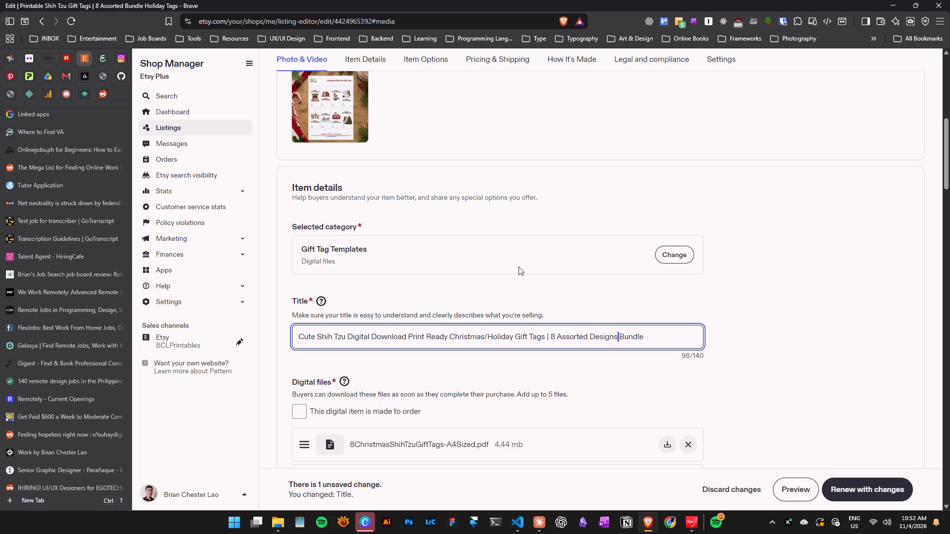
key(BackSpace)
click(297, 333)
Replace "printable" with "print ready" in the first sentence of the Shih Tzu listing's description.
scroll(433, 404, down, 3)
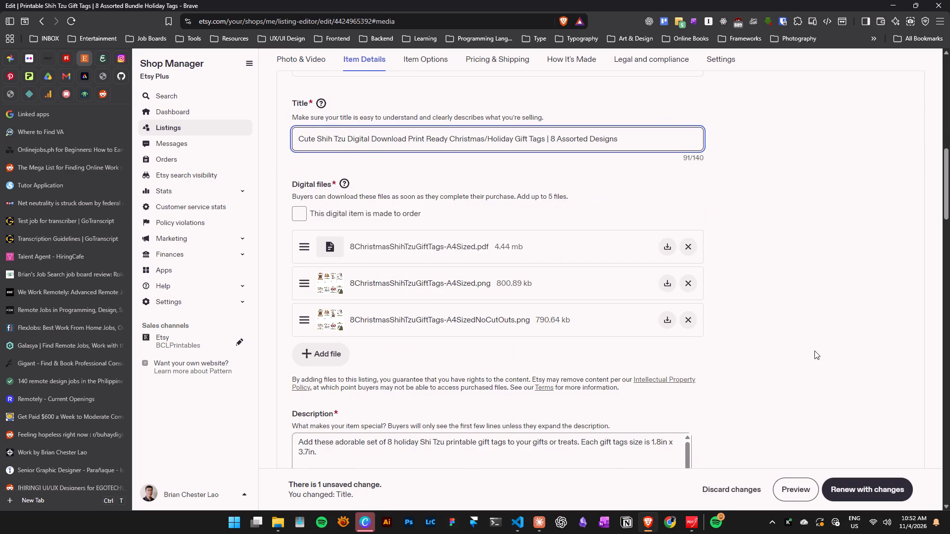
scroll(815, 351, down, 3)
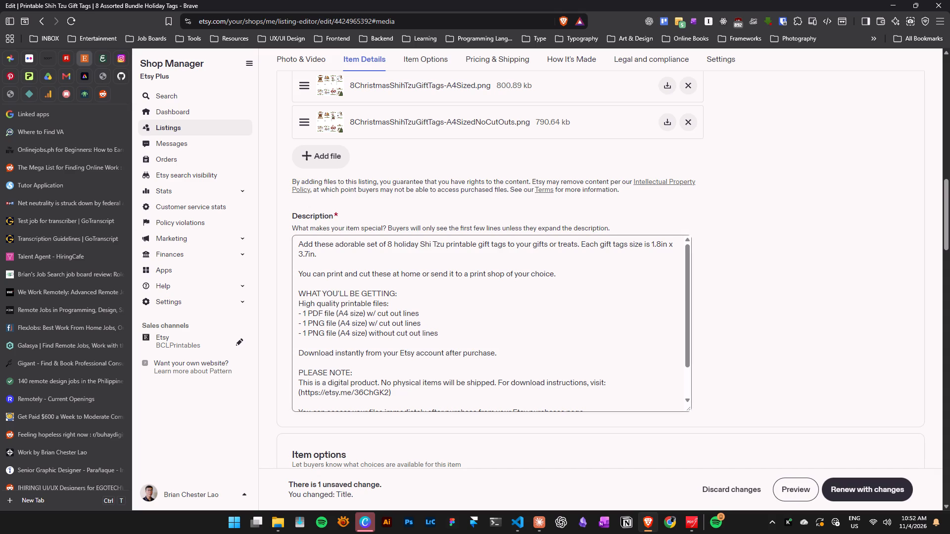
double_click(458, 244)
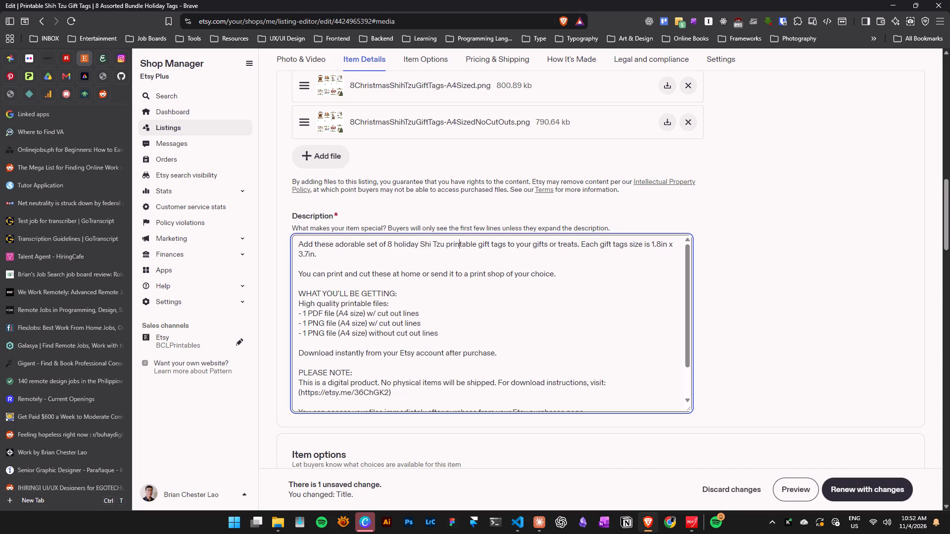
text(print ready)
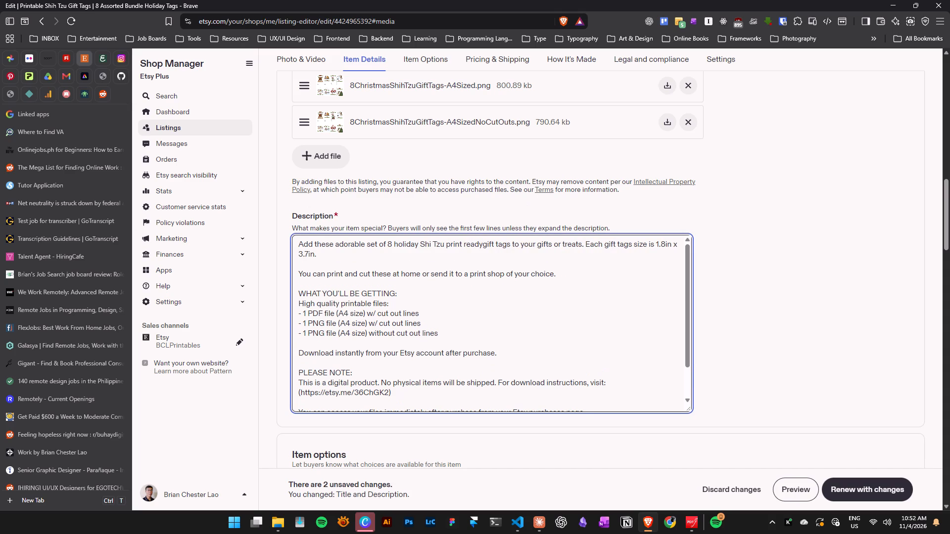
key(space)
Insert "Christmas/holiday" before "gift tags" in the description's first sentence.
key(Right)
key(Right)
key(Right)
key(Right)
key(Left)
key(Right)
key(Left)
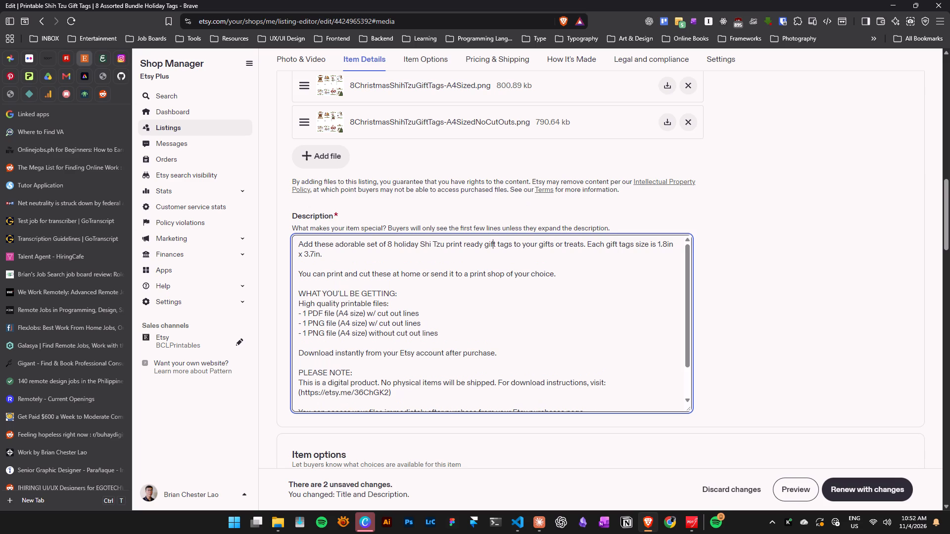
key(Left)
key(Left)
key(Left)
key(Left)
key(space)
text(Christmas/)
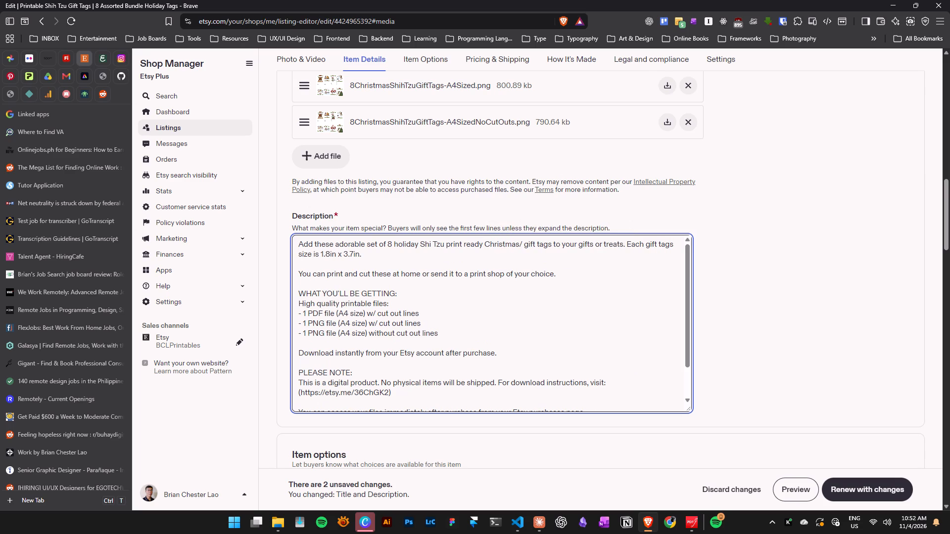
text(holiday)
Remove "gift" before "tags" in the second sentence of the Shih Tzu listing's description.
key(Right)
key(Right)
key(Right)
key(Right)
key(Right)
key(Right)
key(Right)
key(Right)
key(Right)
key(Right)
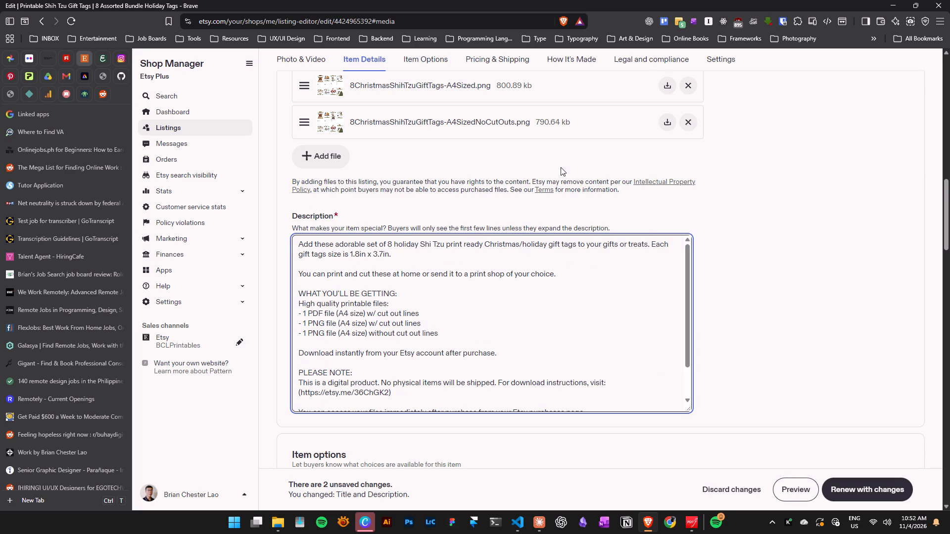
key(Right)
key(Right)
key(Left)
key(Left)
key(Right)
key(Right)
key(Right)
key(Right)
key(Right)
key(Right)
key(Right)
key(Right)
key(Right)
key(Right)
key(Right)
key(Right)
key(Right)
key(Right)
key(Right)
key(Right)
key(Right)
key(Right)
key(Right)
key(Right)
key(Right)
key(Right)
key(Right)
key(Right)
key(Right)
key(Right)
key(Right)
key(Right)
key(Right)
key(Right)
key(shift+Right)
key(shift+Right)
key(shift+Right)
key(shift+Right)
key(shift+Right)
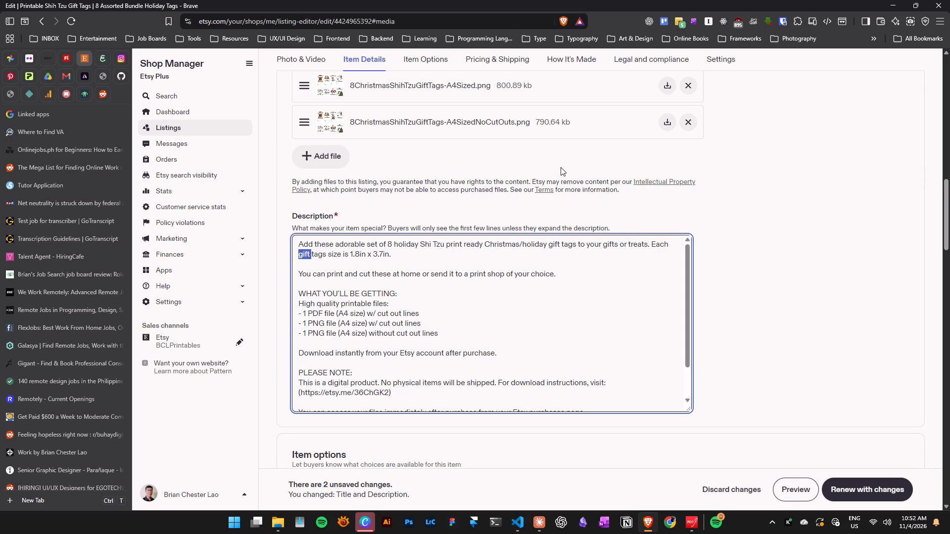
key(BackSpace)
Change "tags" to "tag is" in the description's second sentence, before "size".
key(Right)
key(Right)
key(Right)
key(Right)
key(Right)
key(Left)
key(BackSpace)
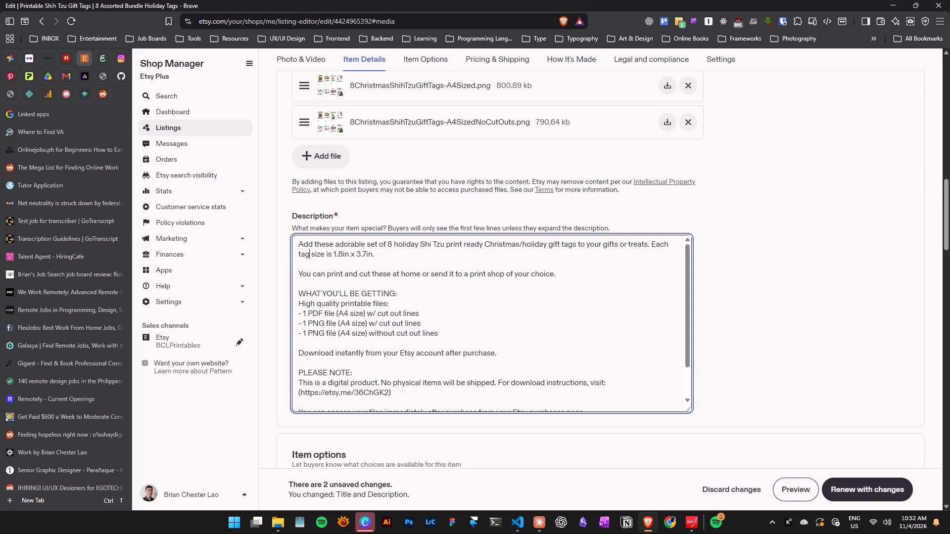
key(space)
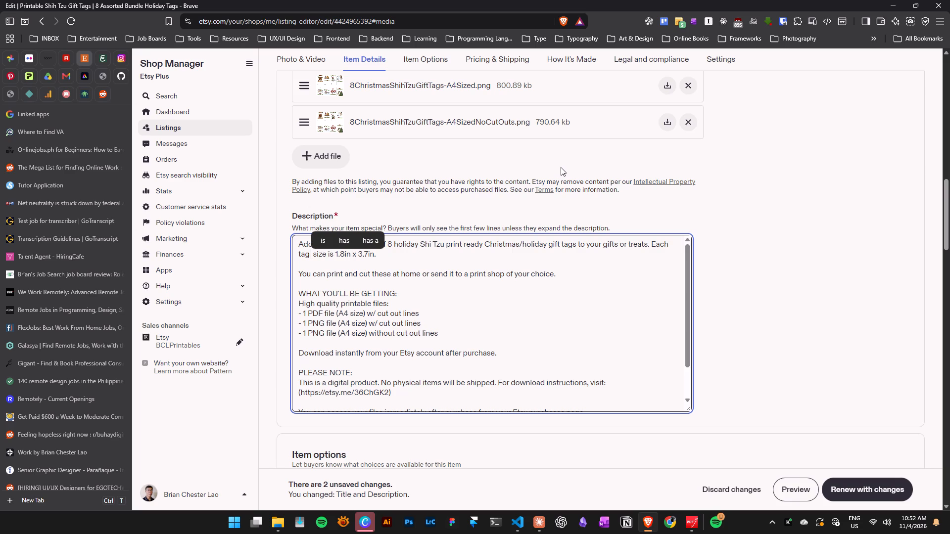
text(is)
key(Right)
key(Right)
key(Right)
key(Right)
key(Right)
key(Right)
key(Right)
key(Right)
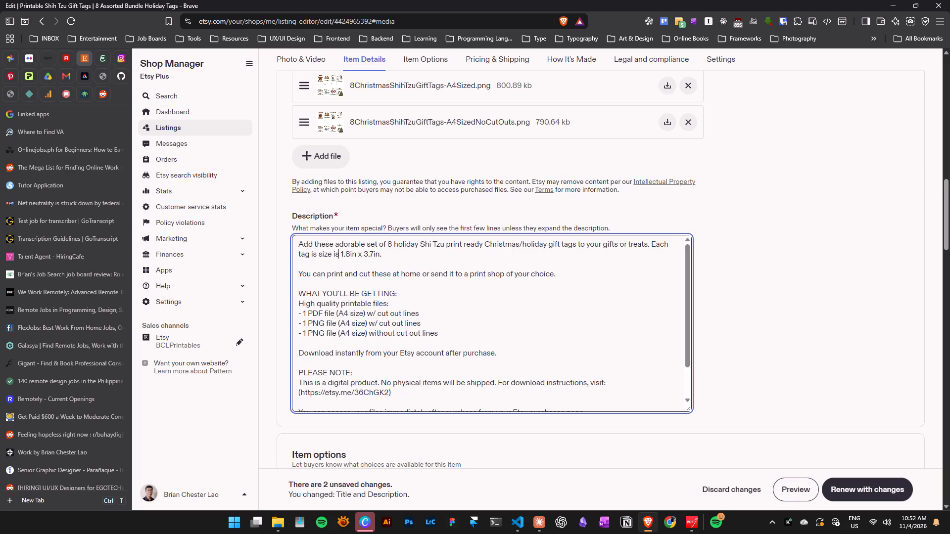
Remove all of the listing's material tags except illustrator, canva and photoshop.
scroll(788, 311, down, 3)
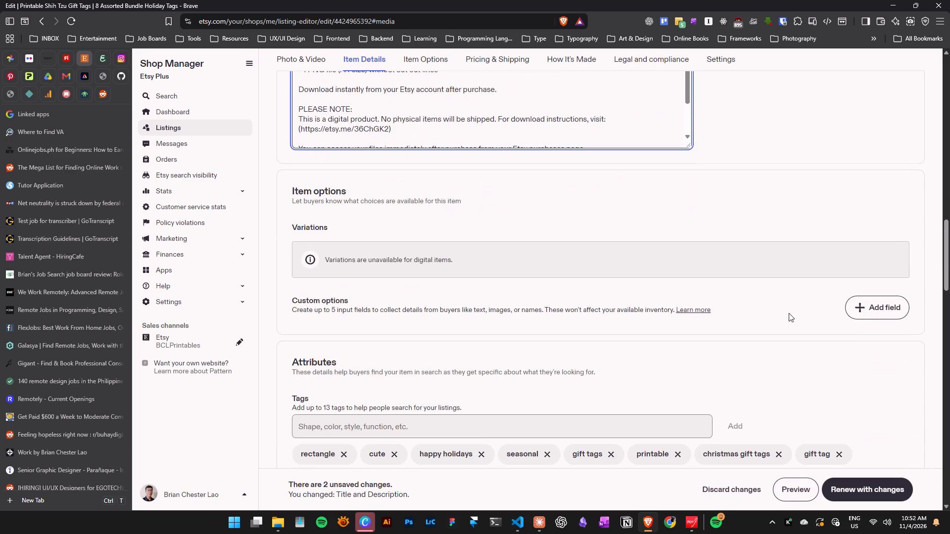
scroll(789, 313, down, 1)
scroll(780, 310, up, 6)
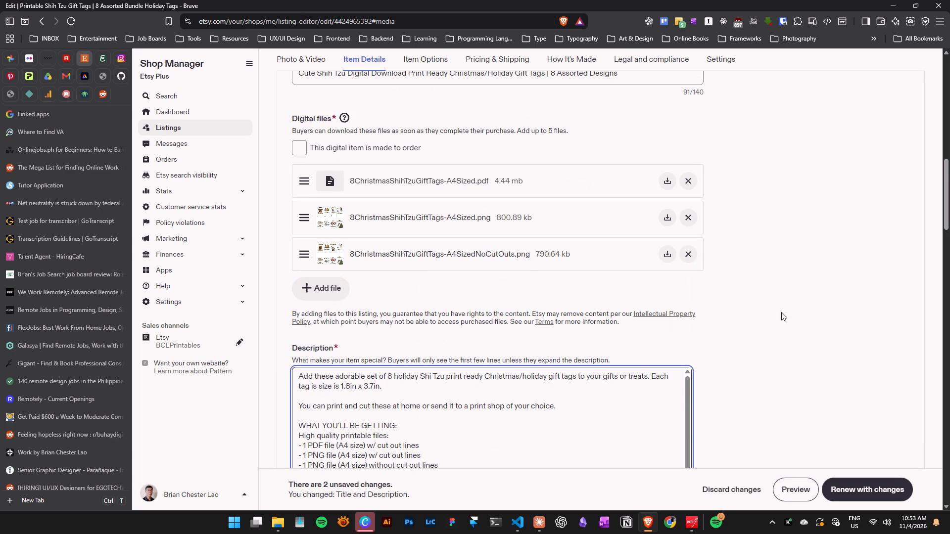
scroll(825, 348, down, 1)
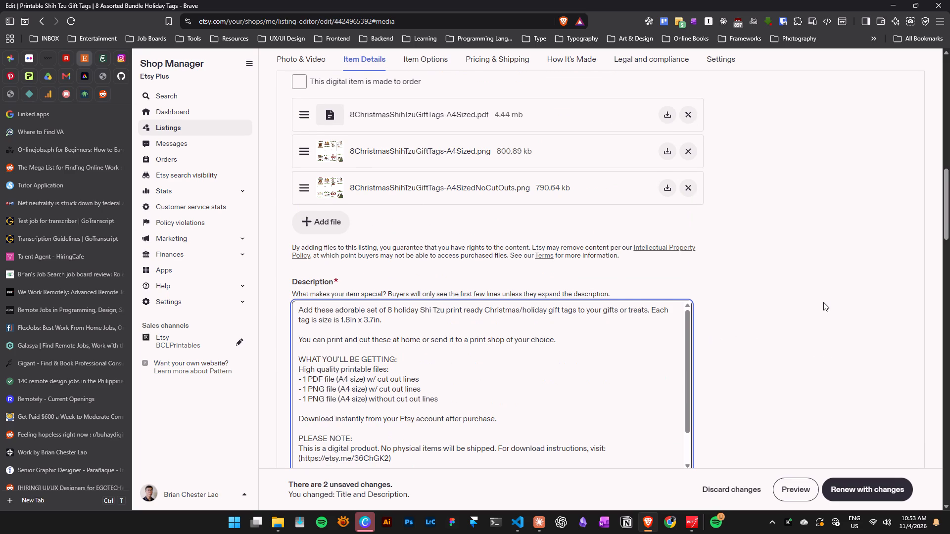
scroll(826, 305, down, 7)
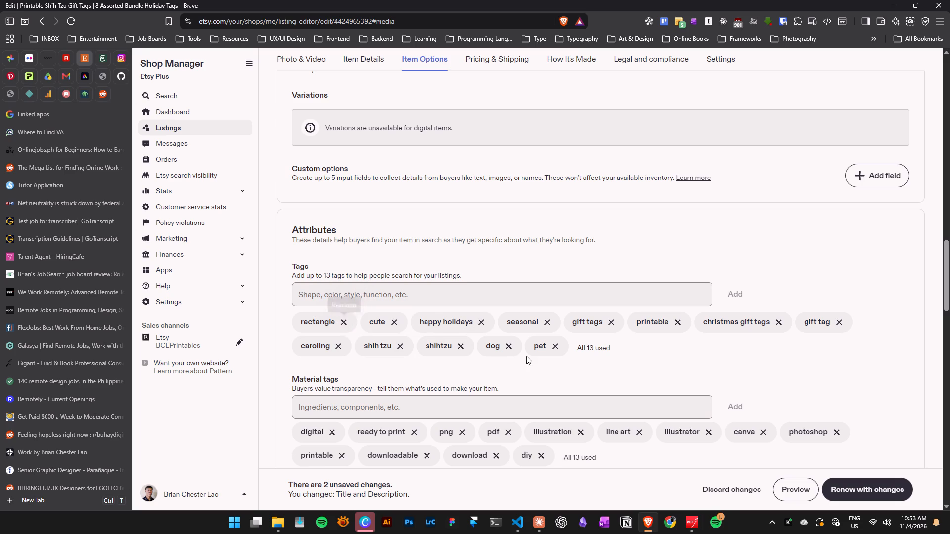
scroll(622, 372, down, 2)
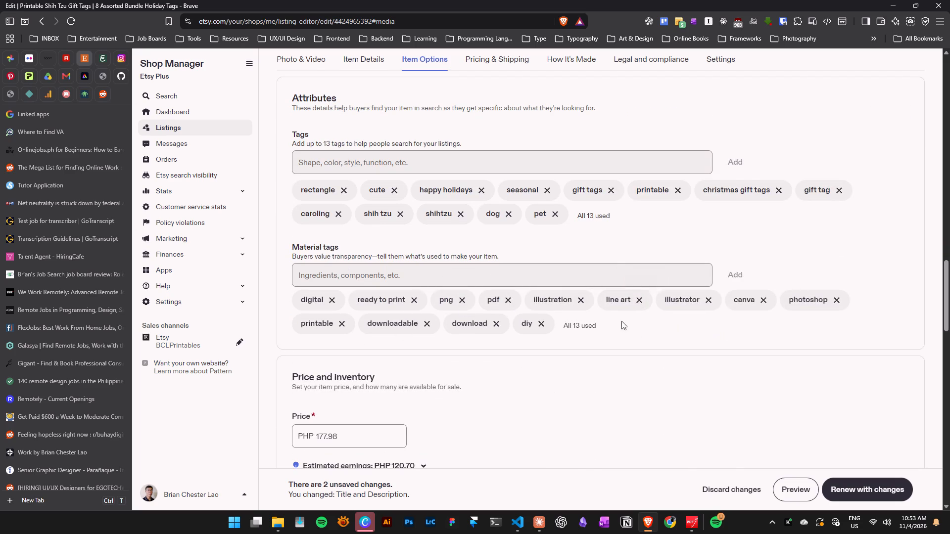
click(710, 299)
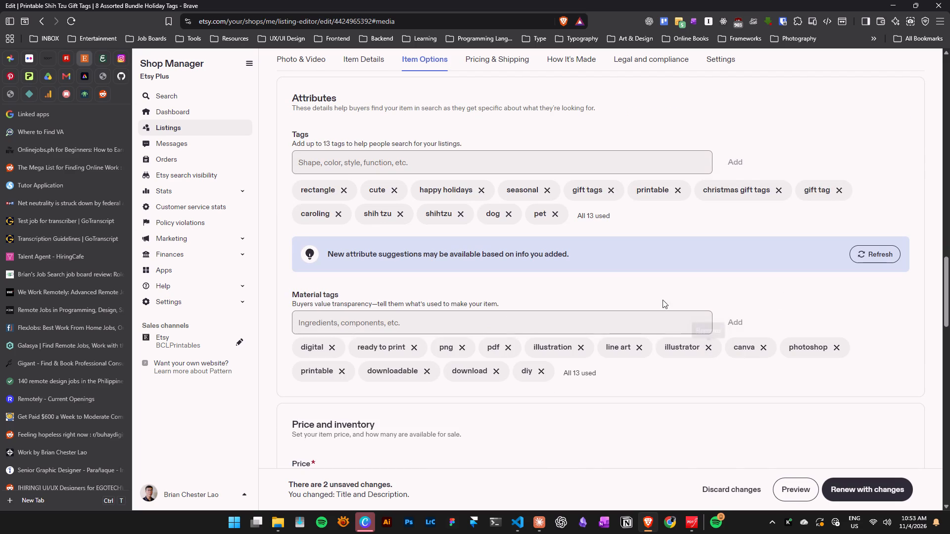
click(640, 347)
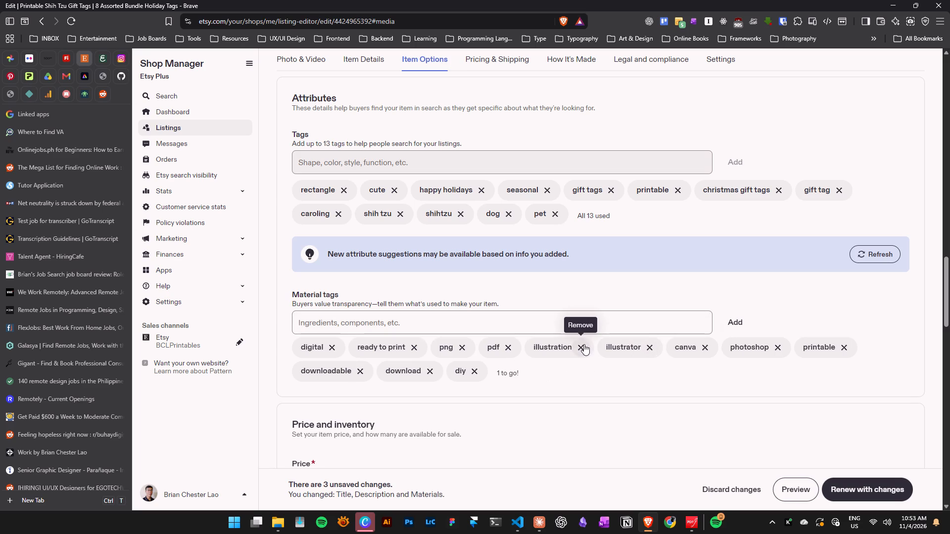
click(584, 344)
click(507, 348)
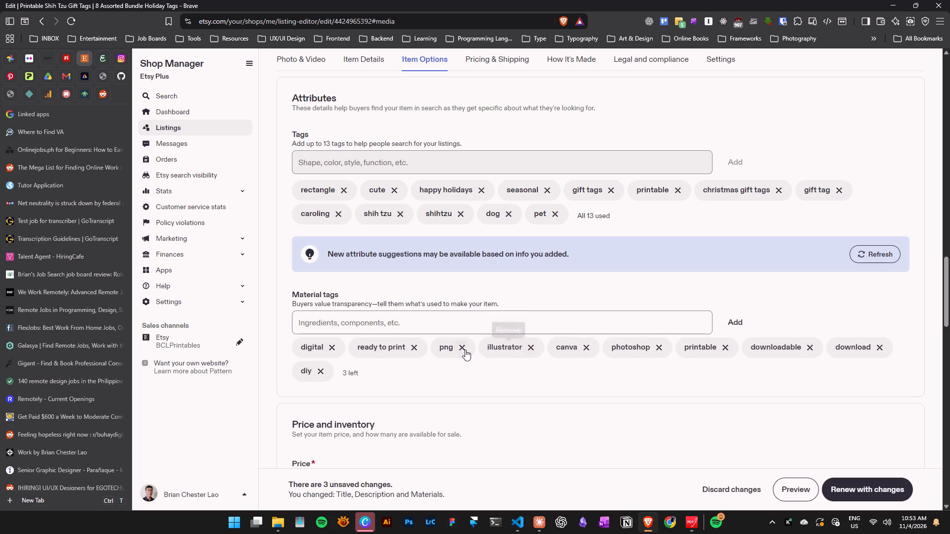
click(463, 349)
click(413, 346)
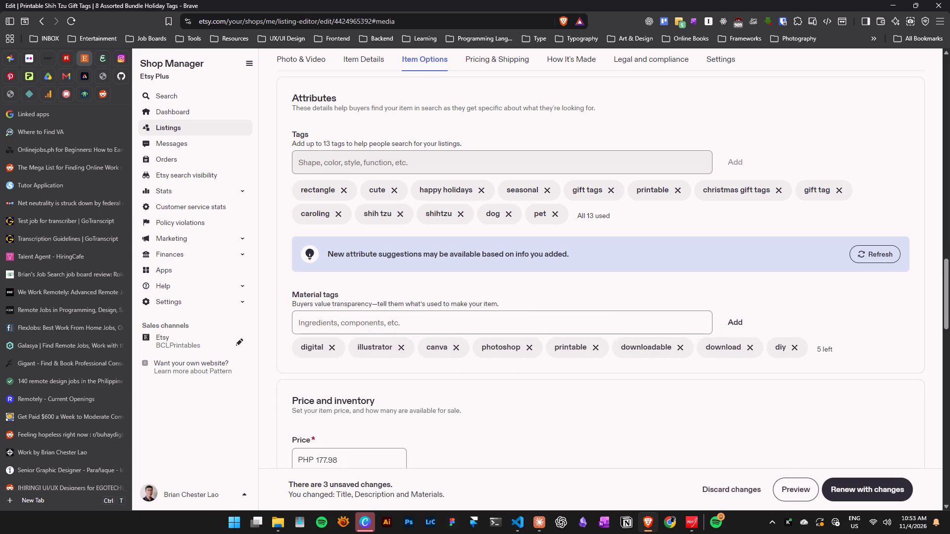
click(332, 351)
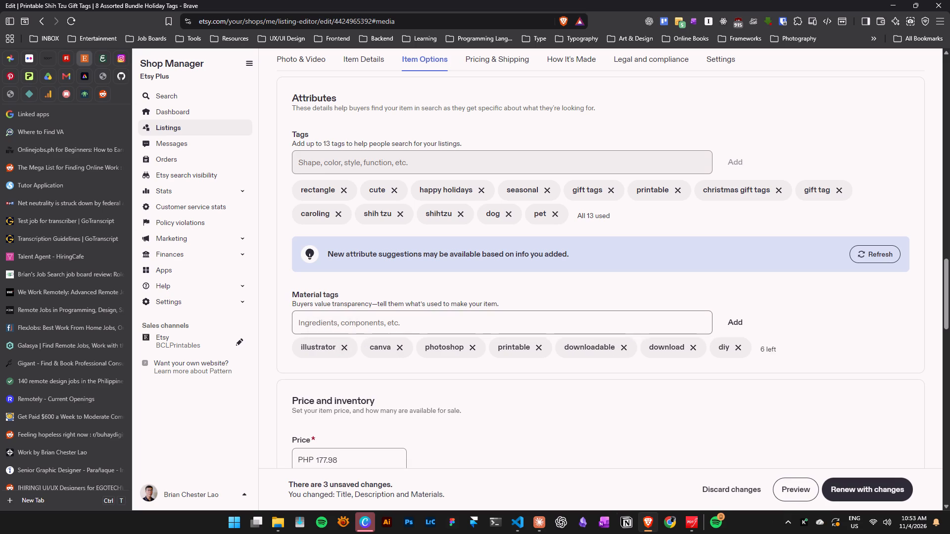
click(693, 345)
click(663, 348)
click(624, 348)
click(538, 347)
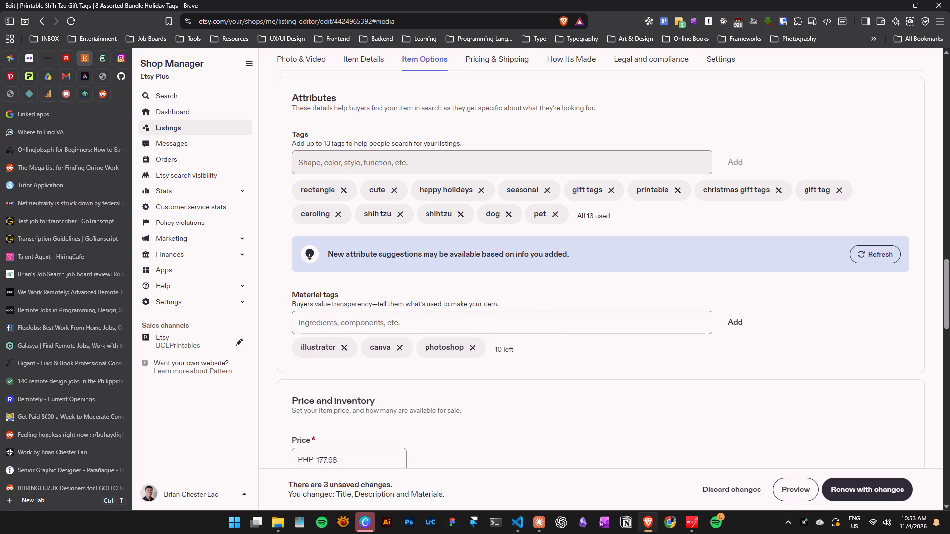
Add "pdf" as a material tag.
click(422, 323)
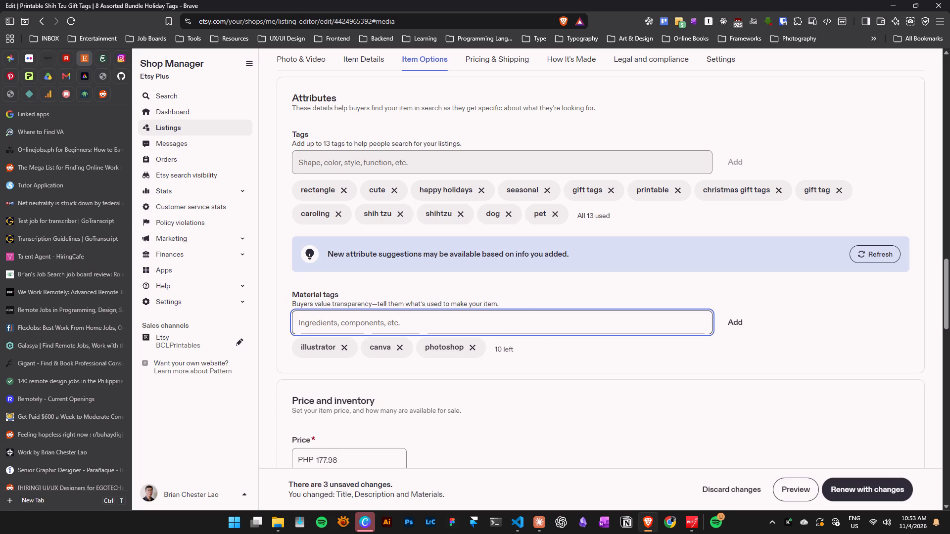
text(pdf)
key(Return)
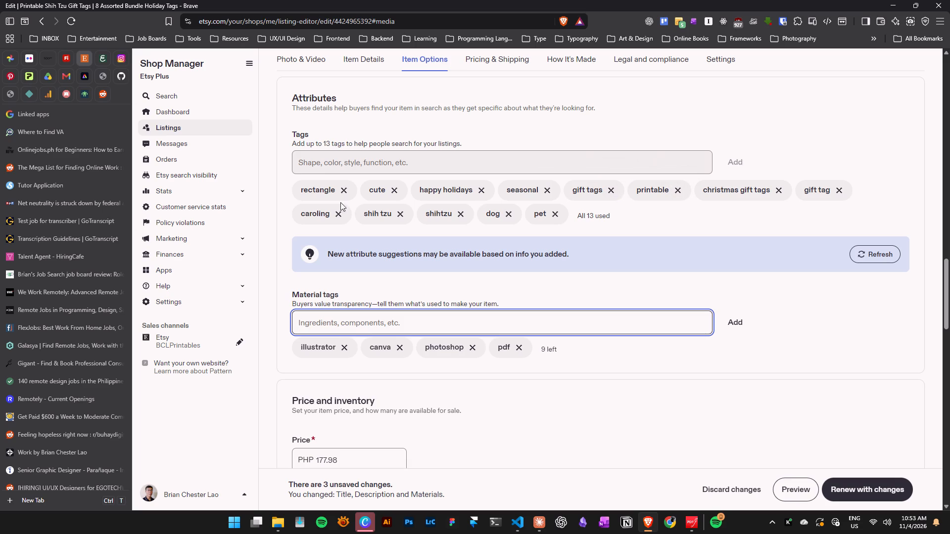
Set the listing's price to PHP 200.
scroll(533, 387, down, 3)
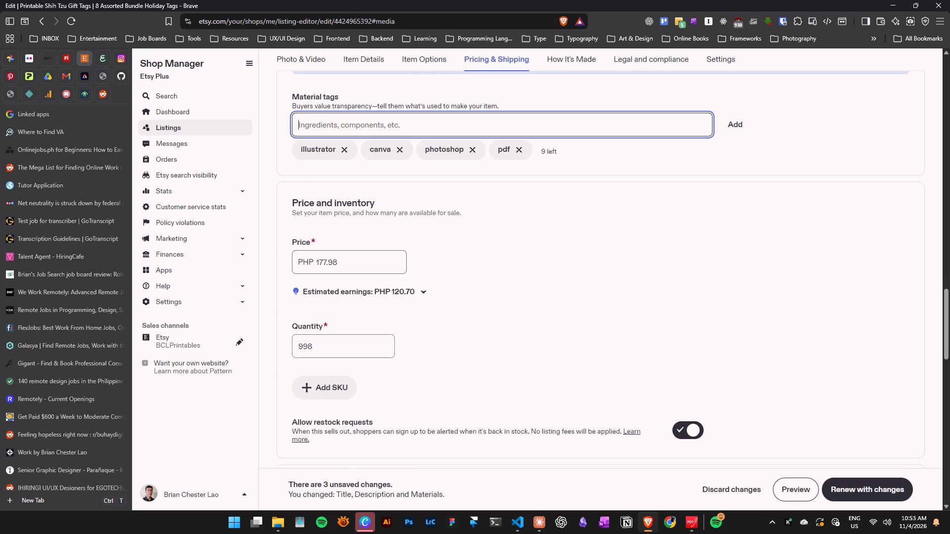
drag(345, 259, 294, 257)
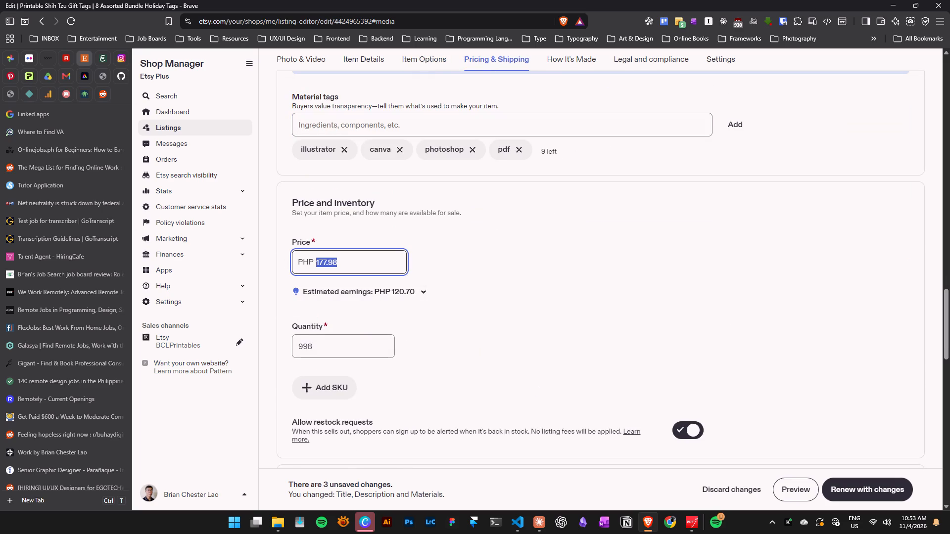
text(200)
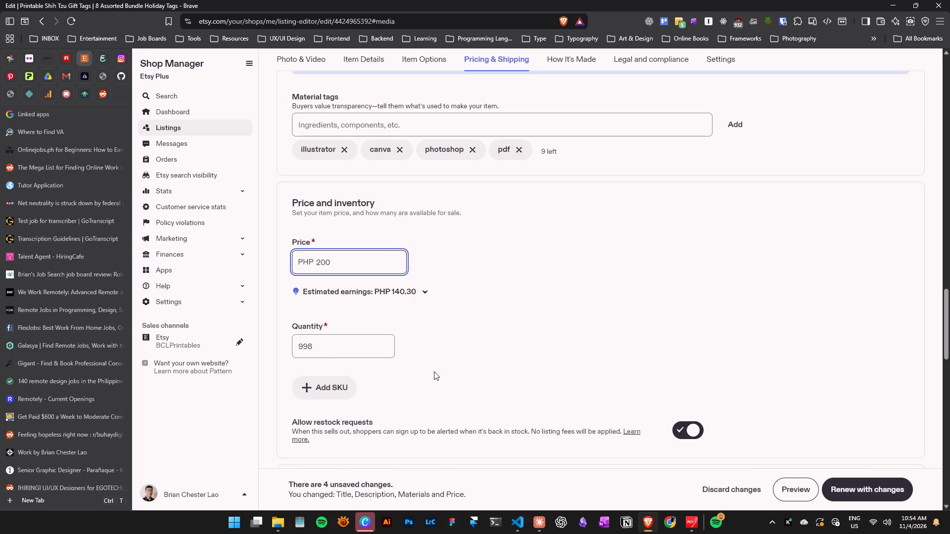
Set the listing's quantity to 999.
drag(328, 347, 255, 340)
key(9)
text(99)
Declare the listing's digital content as "Created by me".
scroll(611, 307, up, 9)
scroll(857, 278, up, 4)
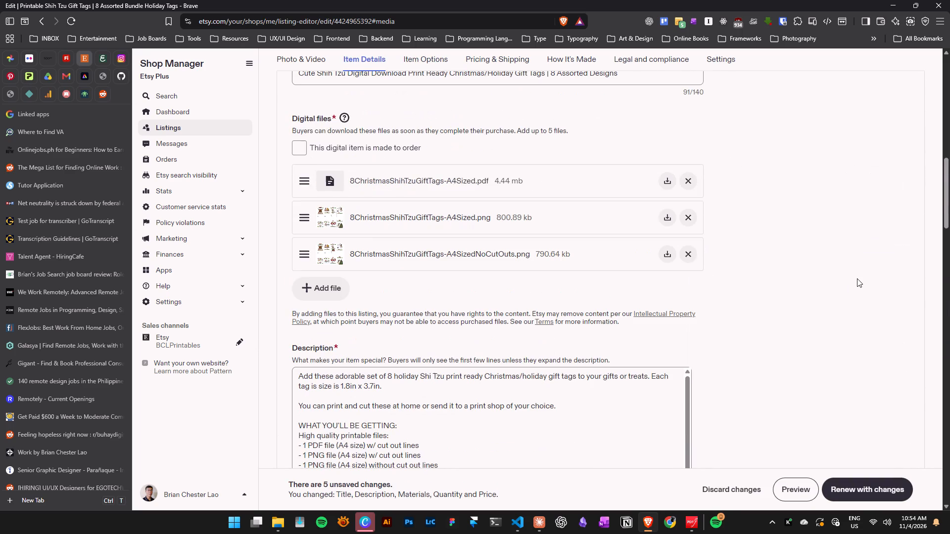
scroll(857, 278, up, 2)
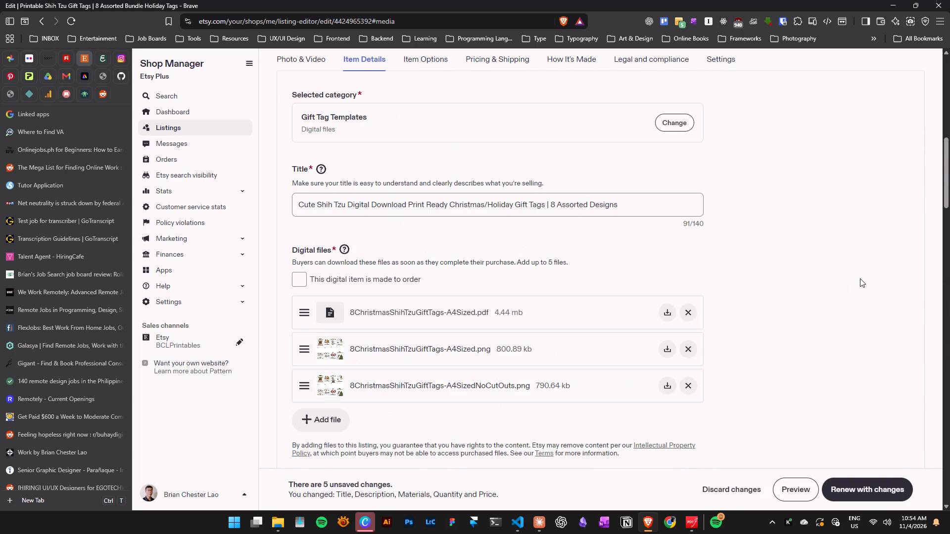
scroll(860, 278, down, 20)
scroll(860, 278, down, 4)
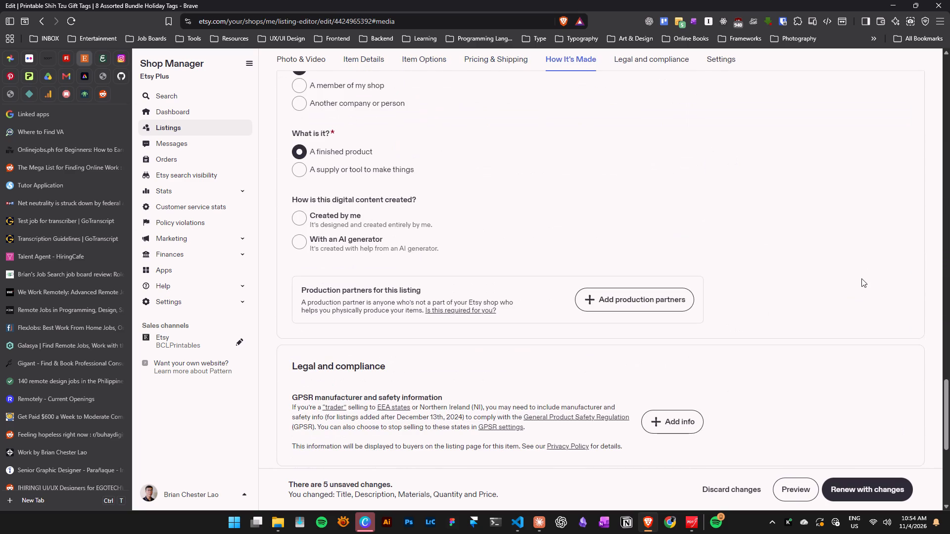
click(303, 216)
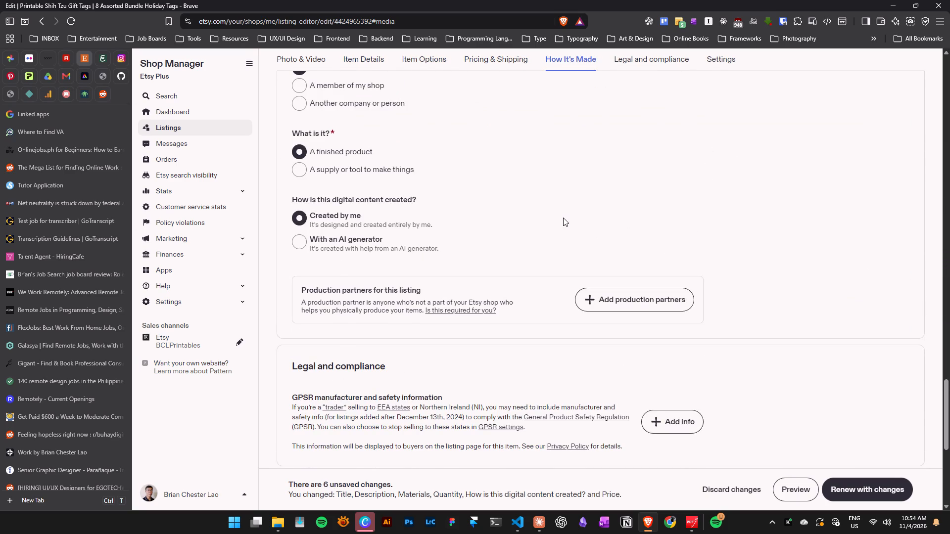
Turn on featuring for this listing so it shows at the top of the shop home.
scroll(563, 218, up, 1)
scroll(571, 220, down, 4)
scroll(758, 230, down, 2)
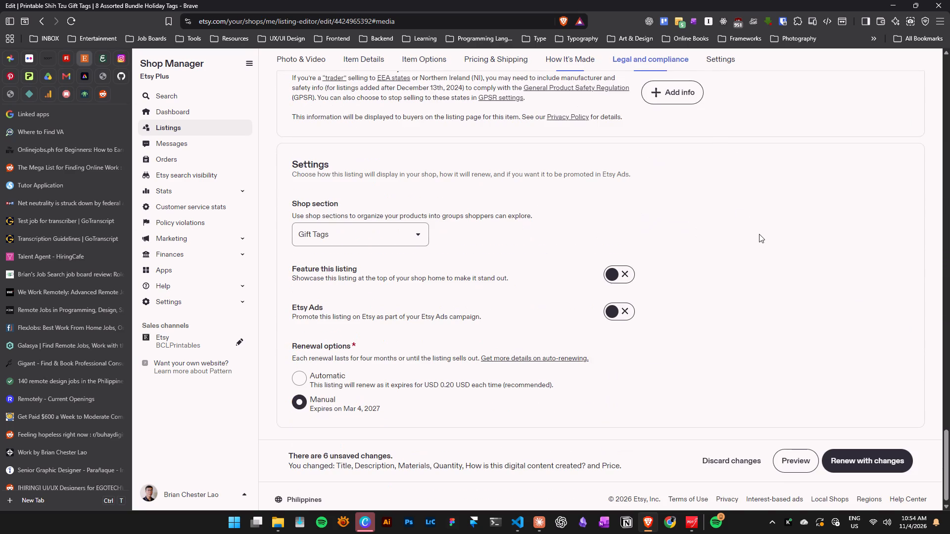
click(612, 274)
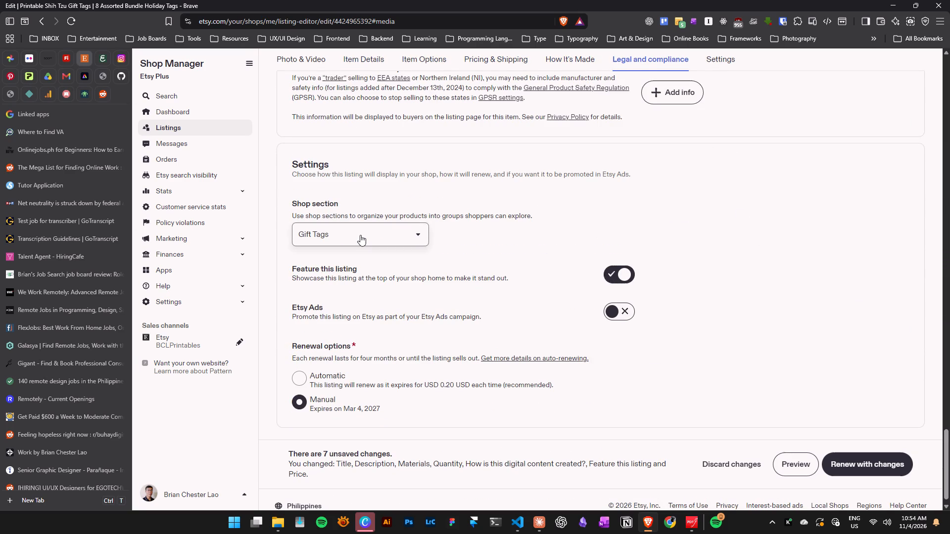
Set the listing's shop section to Gift Tags.
click(360, 235)
click(345, 277)
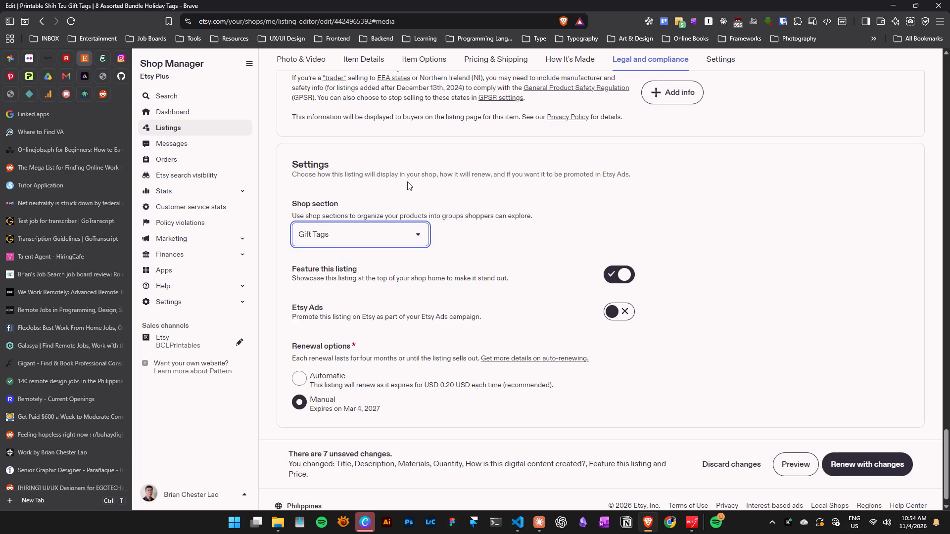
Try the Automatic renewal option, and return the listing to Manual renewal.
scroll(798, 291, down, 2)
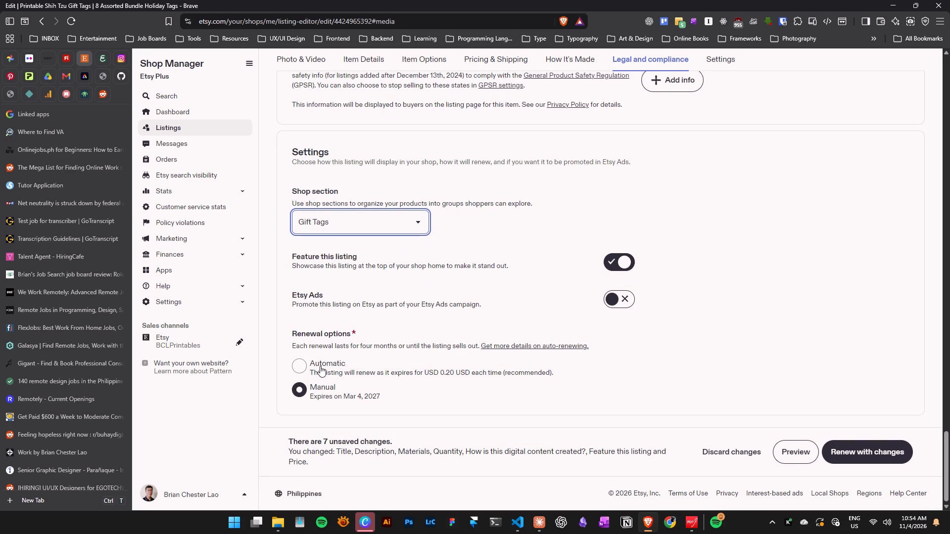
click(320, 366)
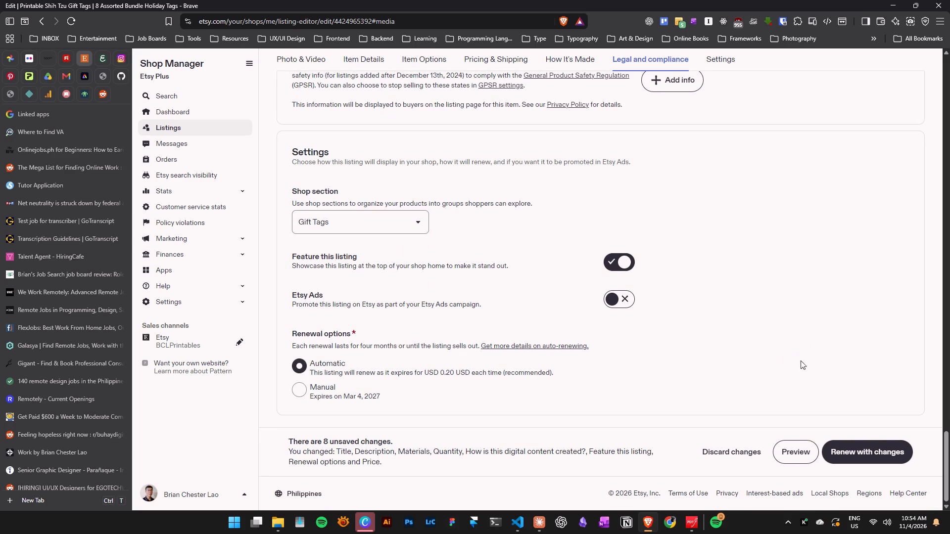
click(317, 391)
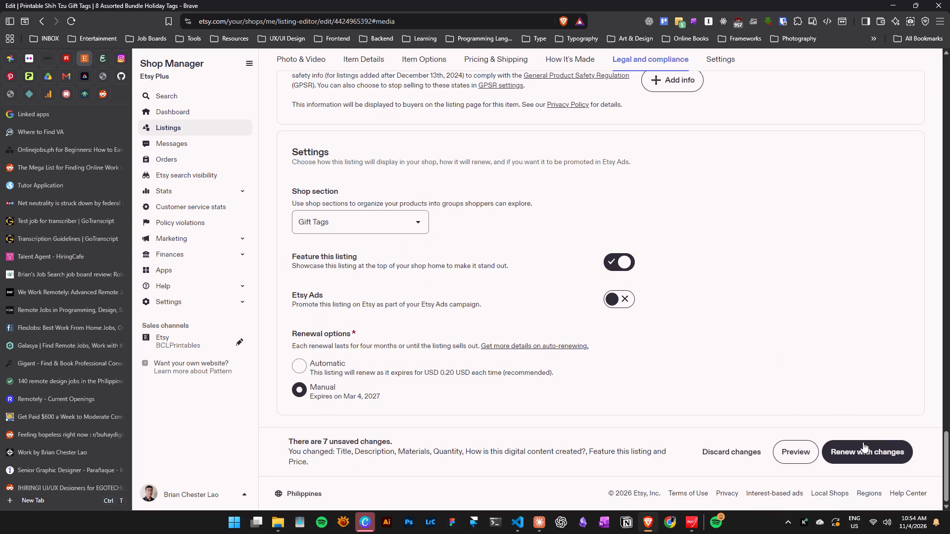
Renew the expired Shih Tzu gift tags listing with its unsaved changes, keeping manual renewal.
click(872, 449)
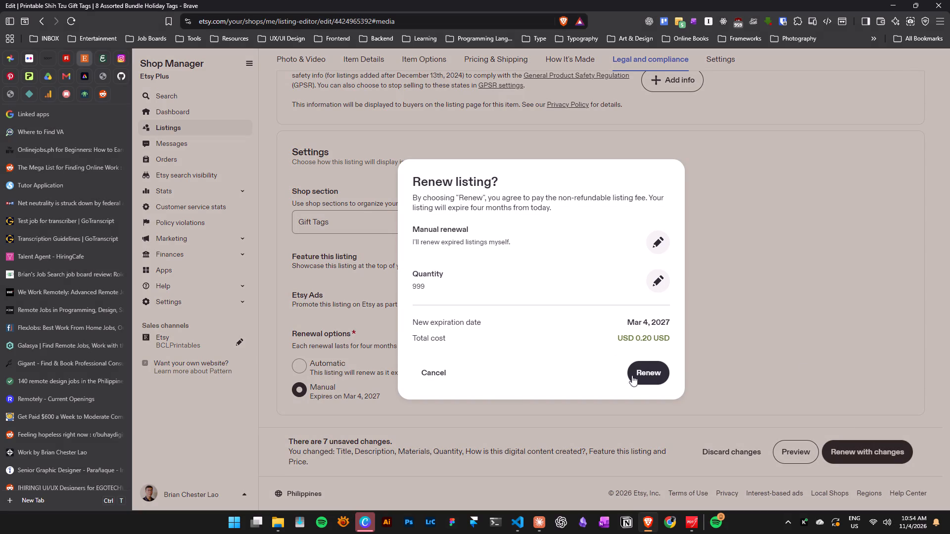
click(645, 380)
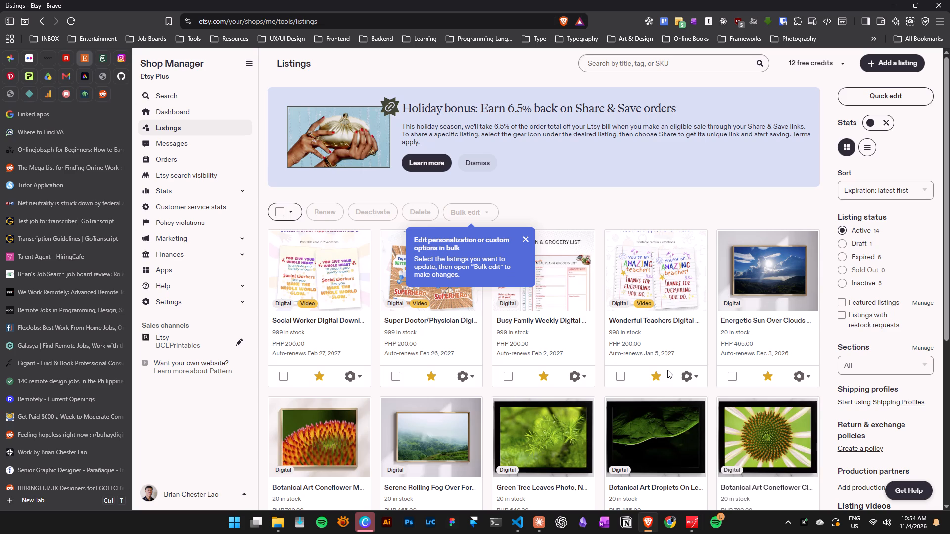
Remove the featured star from the Dandelion Seed photo listing among the active listings.
scroll(576, 301, down, 5)
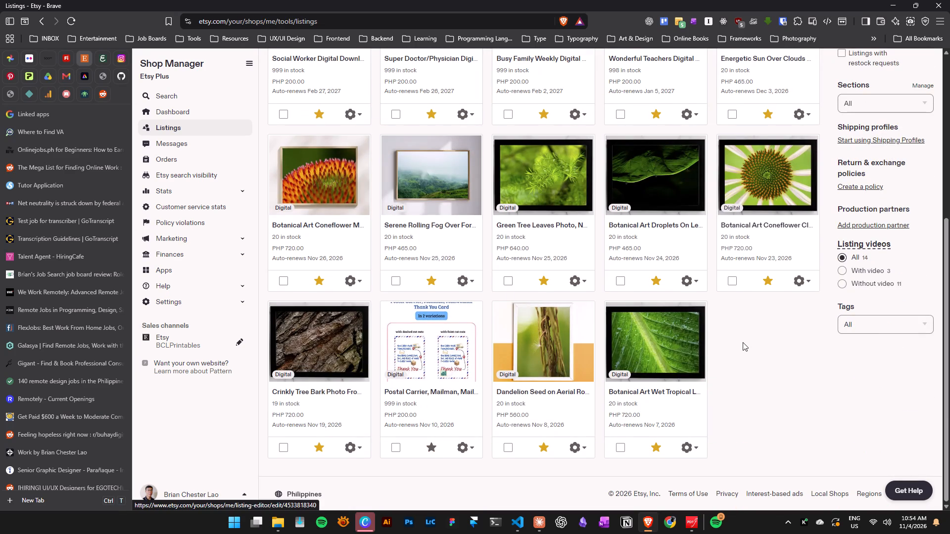
click(542, 442)
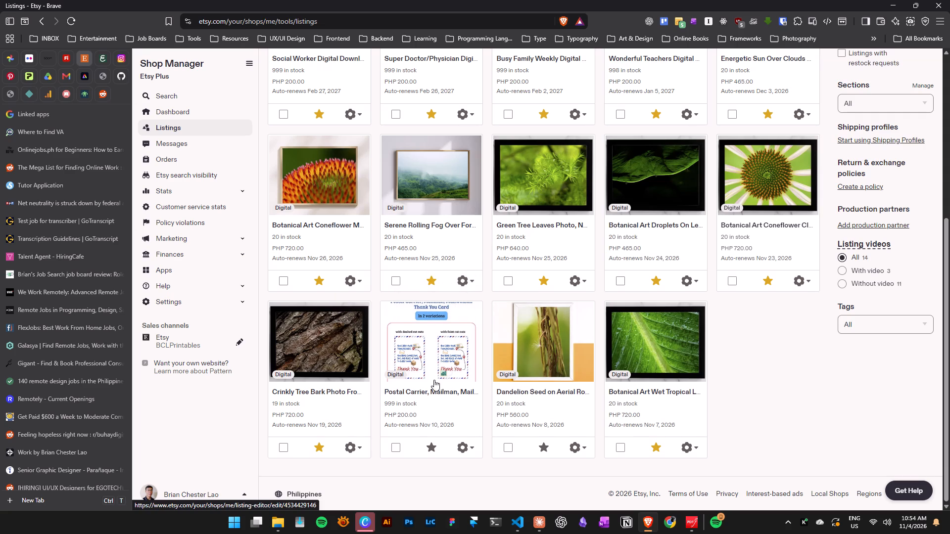
Look over the active listings and reload the listings page.
scroll(464, 390, up, 2)
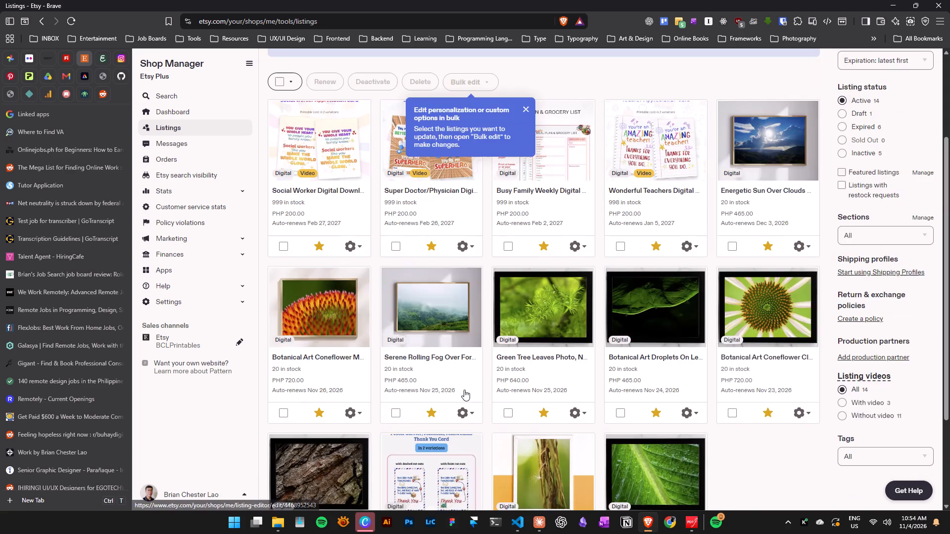
scroll(464, 390, up, 2)
scroll(549, 385, down, 3)
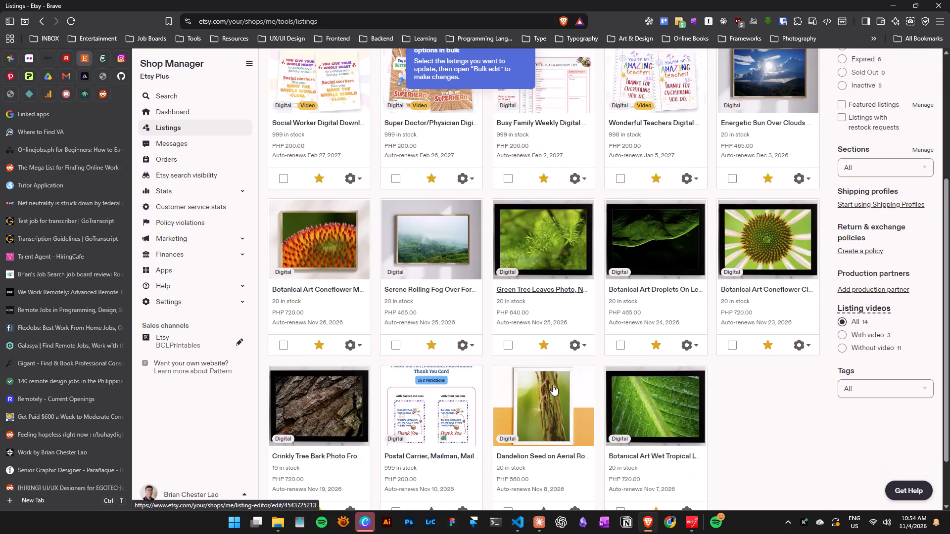
click(66, 23)
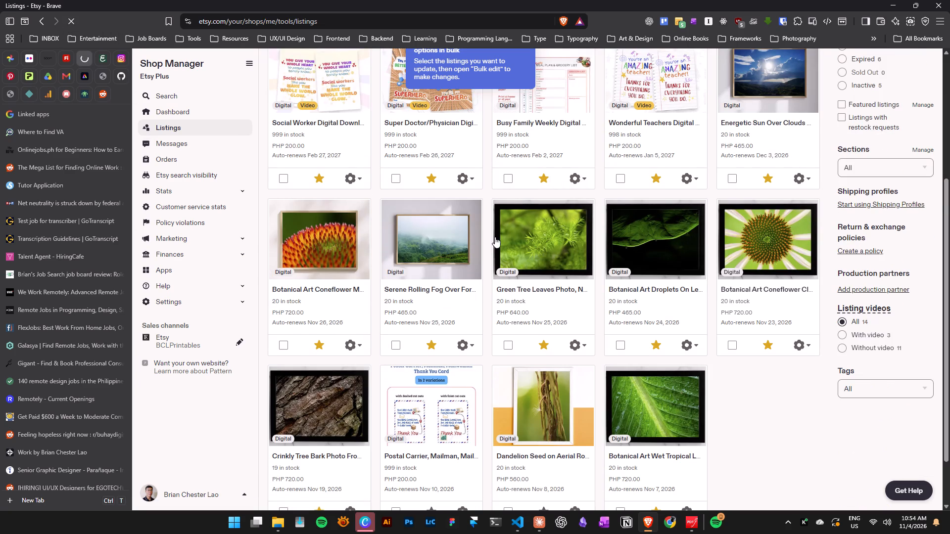
Deactivate the Postal Carrier, Mailman, Mailwoman Thank You Card listing.
scroll(550, 299, down, 3)
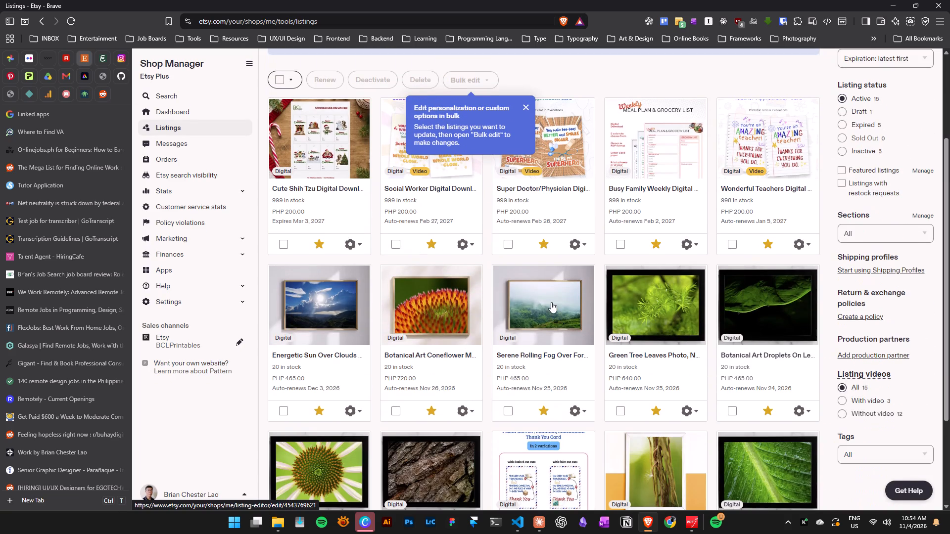
scroll(552, 310, down, 3)
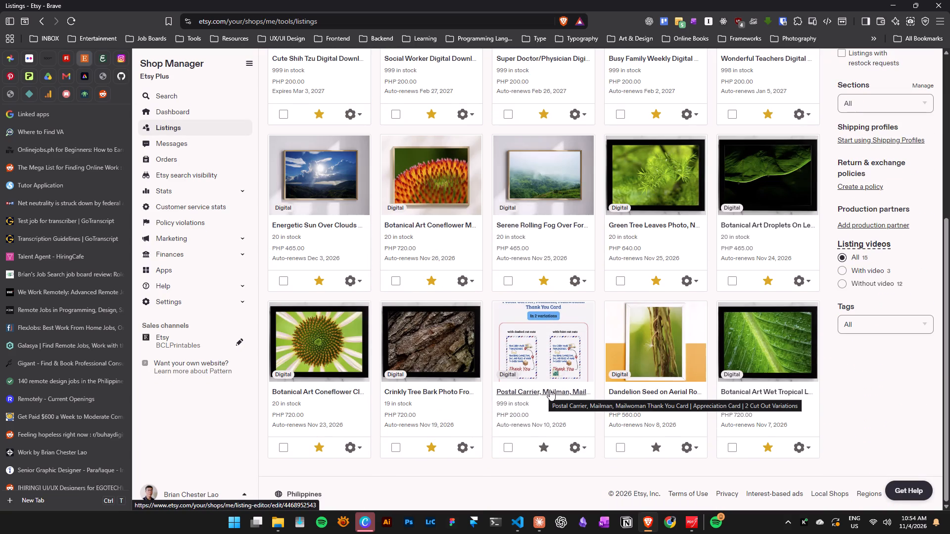
click(578, 445)
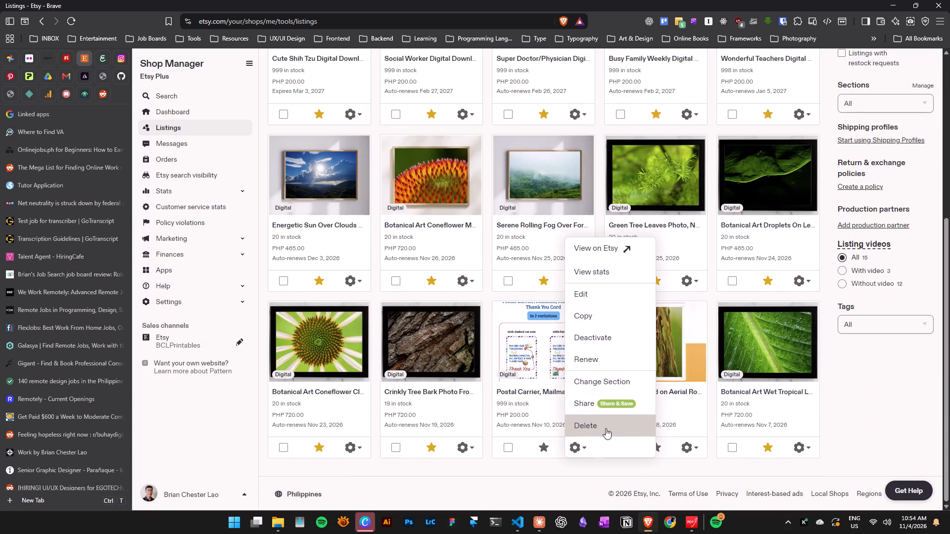
click(600, 338)
click(614, 343)
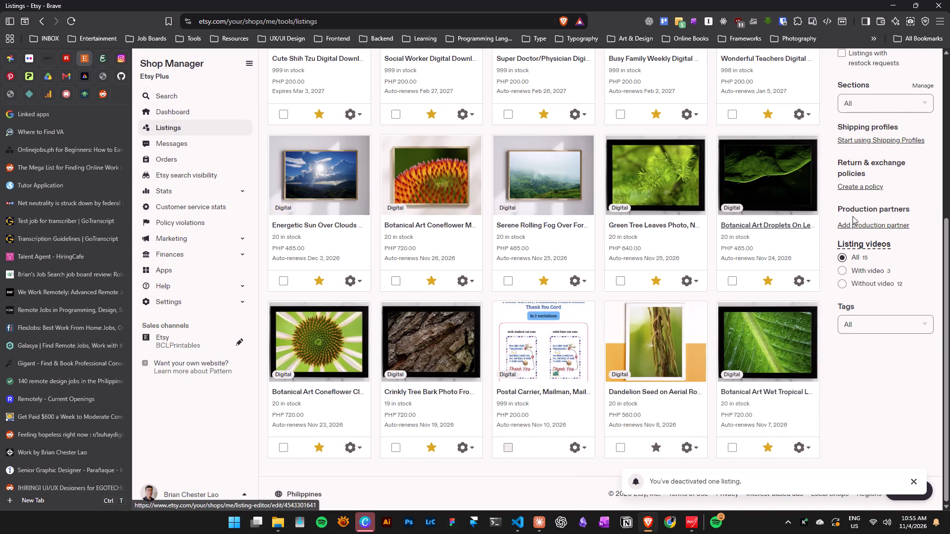
Filter the listings to Expired and open the Printable Christmas Gift Tags listing for editing.
scroll(853, 216, up, 4)
click(867, 259)
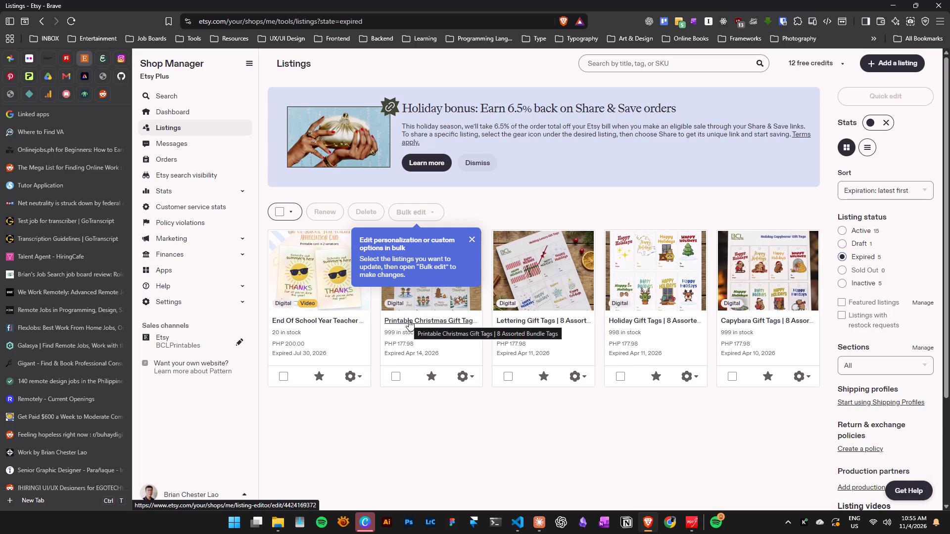
click(409, 320)
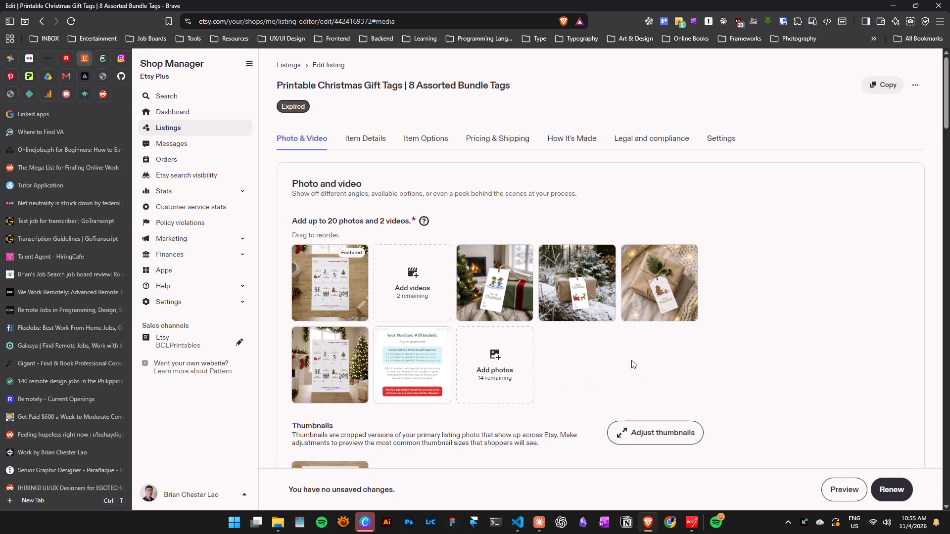
Replace the word "Printable" at the start of the listing title with "Assorted".
scroll(599, 366, down, 1)
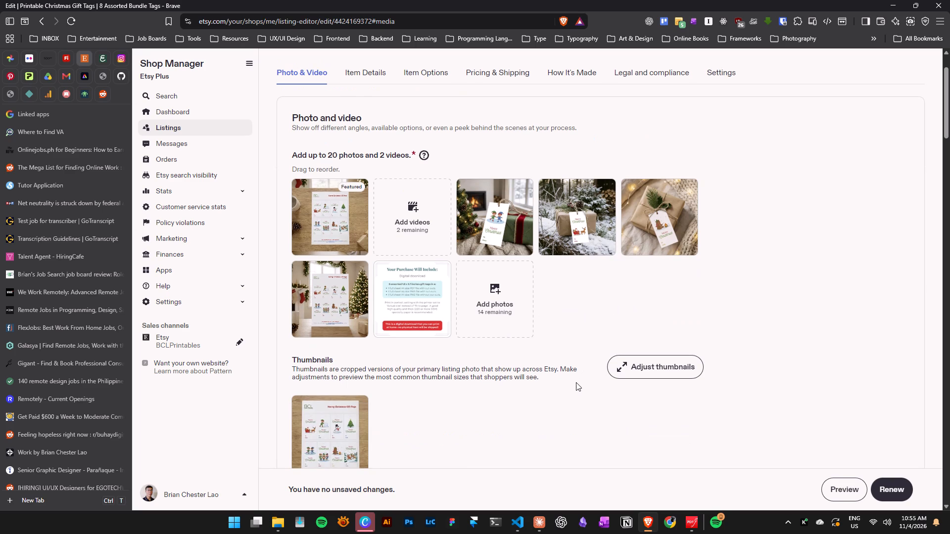
scroll(582, 387, down, 4)
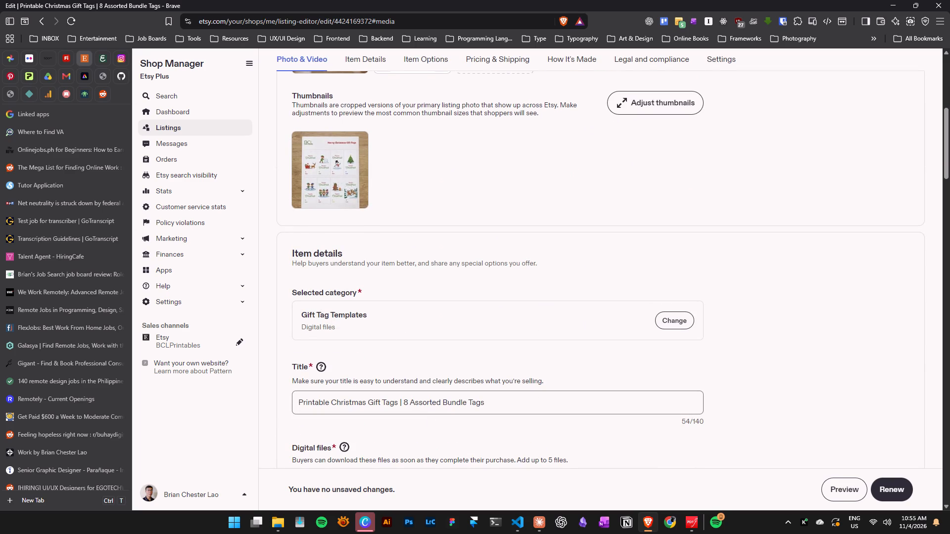
drag(300, 403, 328, 401)
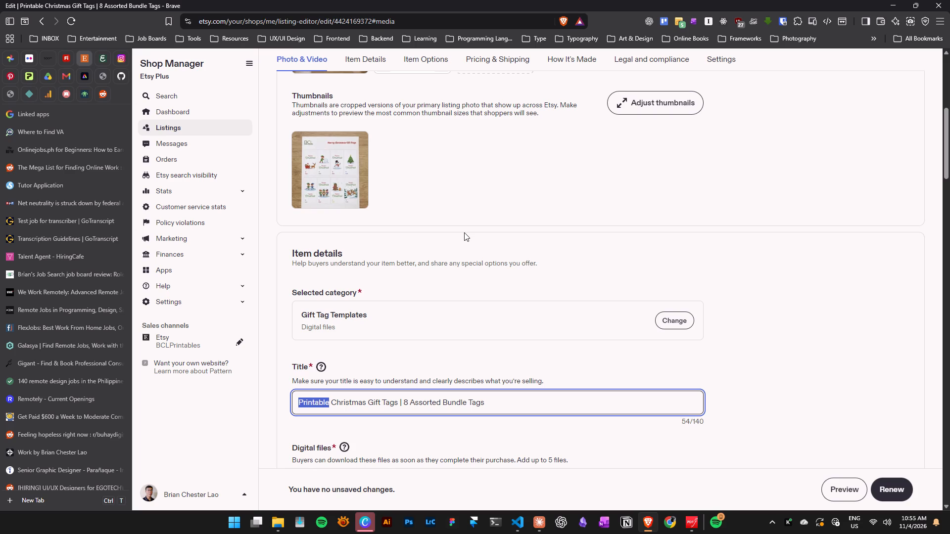
key(BackSpace)
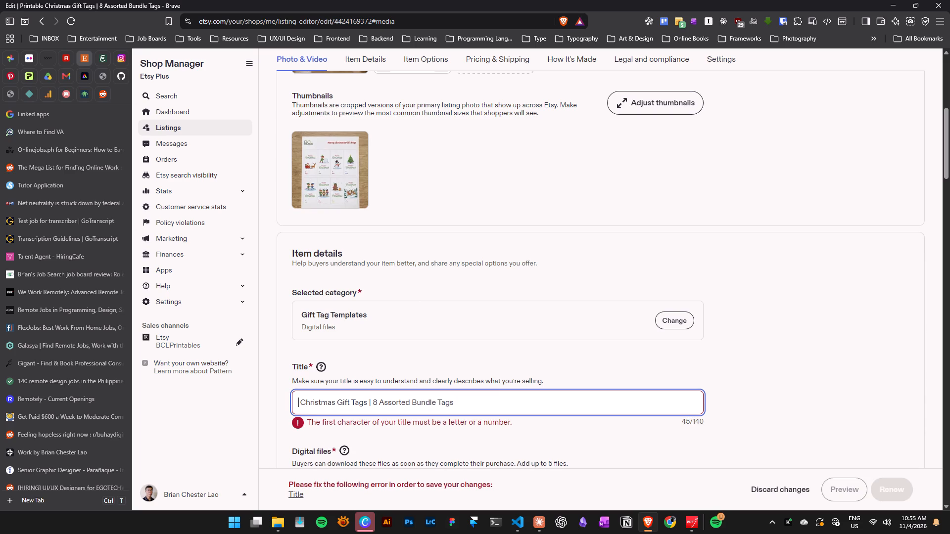
text(Assorted)
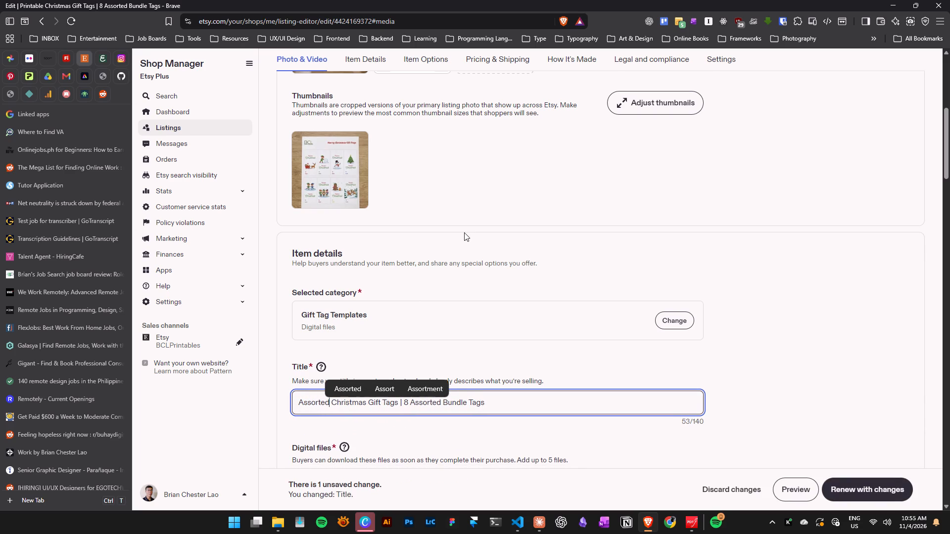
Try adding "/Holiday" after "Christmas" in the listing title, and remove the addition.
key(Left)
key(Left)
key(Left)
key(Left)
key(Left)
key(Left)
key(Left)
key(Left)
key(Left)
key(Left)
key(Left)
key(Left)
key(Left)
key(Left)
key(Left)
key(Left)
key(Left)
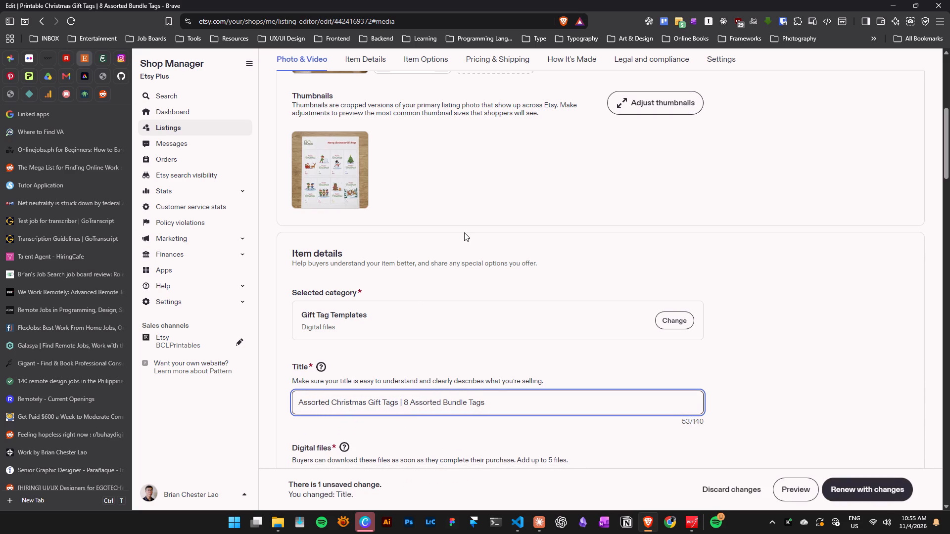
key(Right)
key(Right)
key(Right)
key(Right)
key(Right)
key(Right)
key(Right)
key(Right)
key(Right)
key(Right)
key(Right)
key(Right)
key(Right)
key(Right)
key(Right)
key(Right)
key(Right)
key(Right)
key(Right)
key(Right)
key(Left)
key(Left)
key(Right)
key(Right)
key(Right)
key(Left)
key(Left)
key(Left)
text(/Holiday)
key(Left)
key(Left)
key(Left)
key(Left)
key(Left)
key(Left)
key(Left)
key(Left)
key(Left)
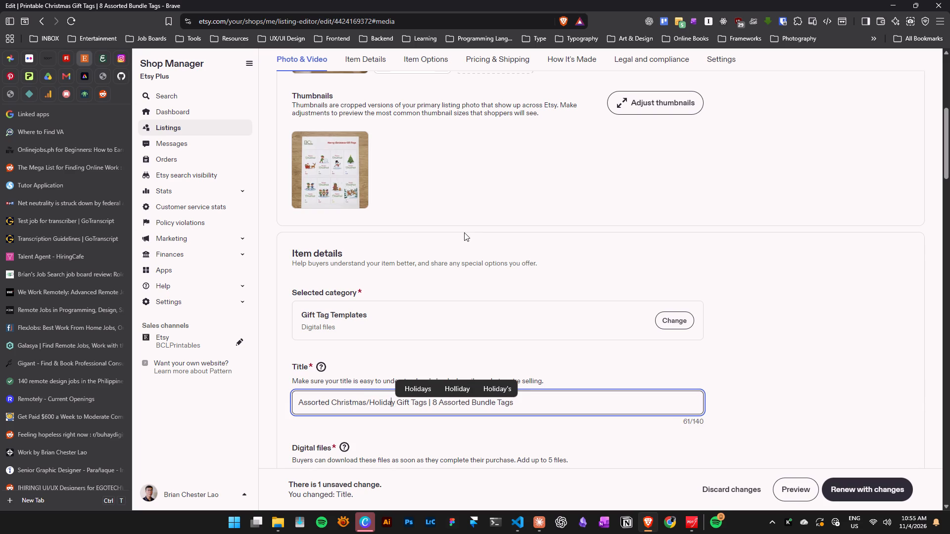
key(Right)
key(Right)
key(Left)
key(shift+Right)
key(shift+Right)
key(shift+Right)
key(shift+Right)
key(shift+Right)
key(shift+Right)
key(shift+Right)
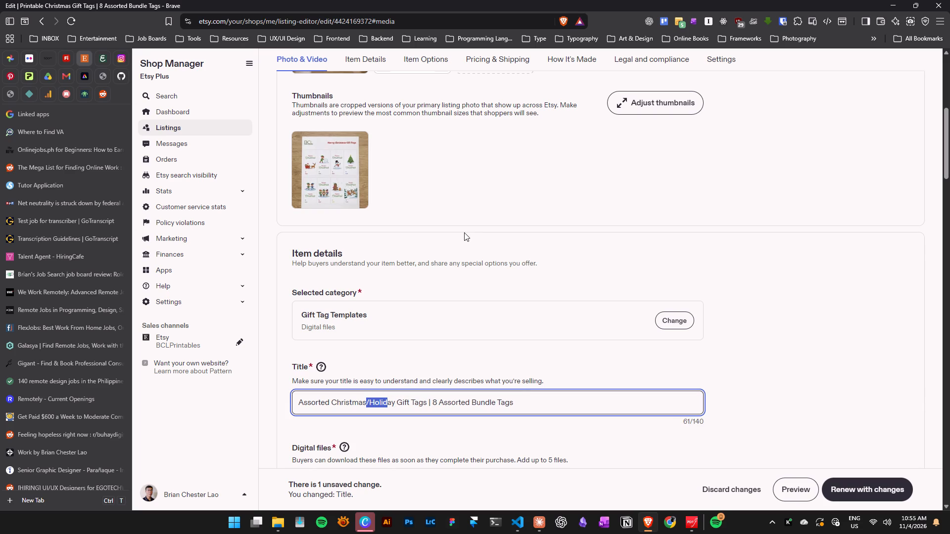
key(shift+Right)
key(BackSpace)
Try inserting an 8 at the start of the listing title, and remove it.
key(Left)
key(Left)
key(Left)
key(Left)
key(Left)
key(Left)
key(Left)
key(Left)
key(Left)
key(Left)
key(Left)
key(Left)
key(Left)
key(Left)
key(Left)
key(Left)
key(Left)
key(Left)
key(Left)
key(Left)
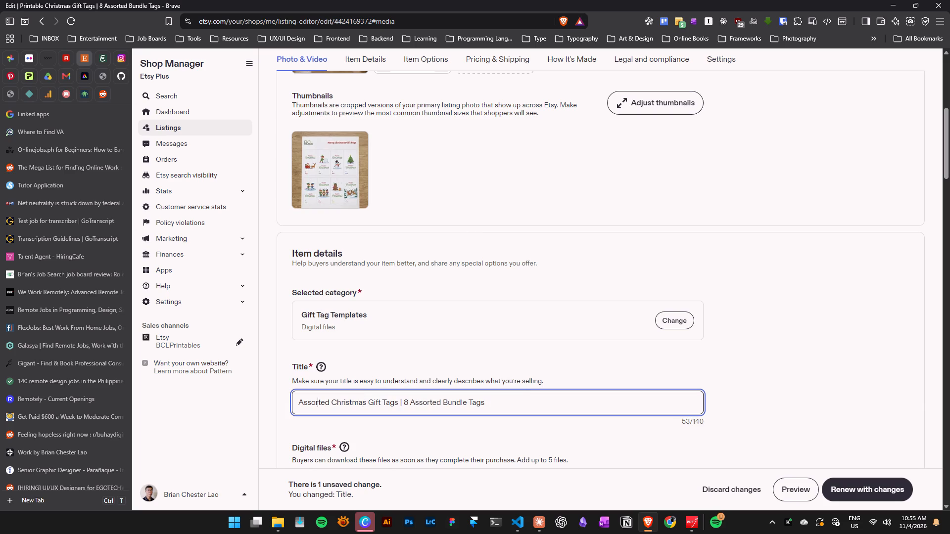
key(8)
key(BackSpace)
Replace the second "Assorted" in the listing title with "Designs", directly after the 8.
key(Right)
key(Right)
key(Right)
key(Right)
key(Right)
key(Right)
key(Right)
key(Right)
key(Right)
key(Right)
key(Right)
key(Right)
key(Right)
key(Right)
key(Right)
key(Right)
key(Right)
key(Right)
key(Right)
key(Right)
key(Left)
key(shift+Right)
key(shift+Right)
key(shift+Right)
key(shift+Right)
key(shift+Right)
key(shift+Right)
key(shift+Right)
key(shift+Right)
key(shift+Right)
key(shift+Right)
key(shift+Right)
key(shift+Left)
key(shift+Left)
key(shift+Left)
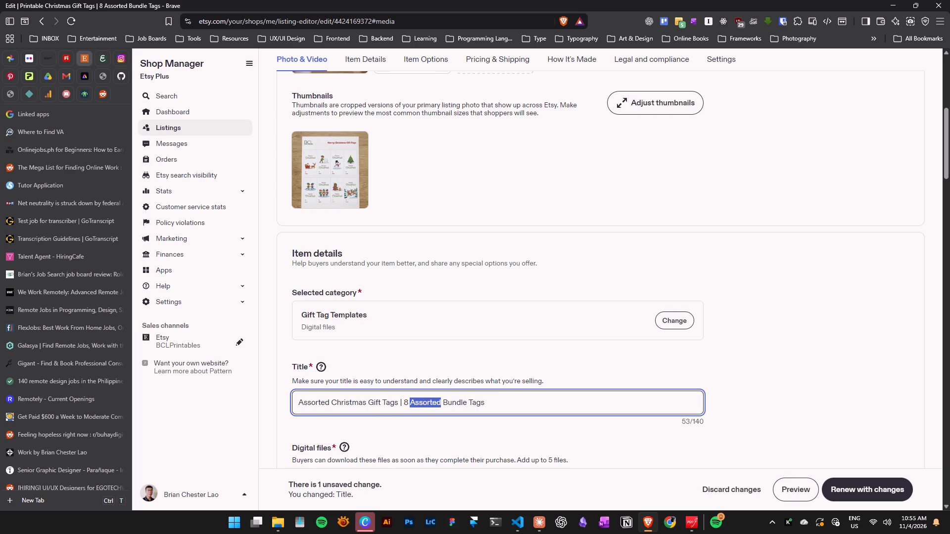
text(designs)
key(Left)
key(Left)
key(Left)
key(Left)
key(Left)
key(Left)
key(BackSpace)
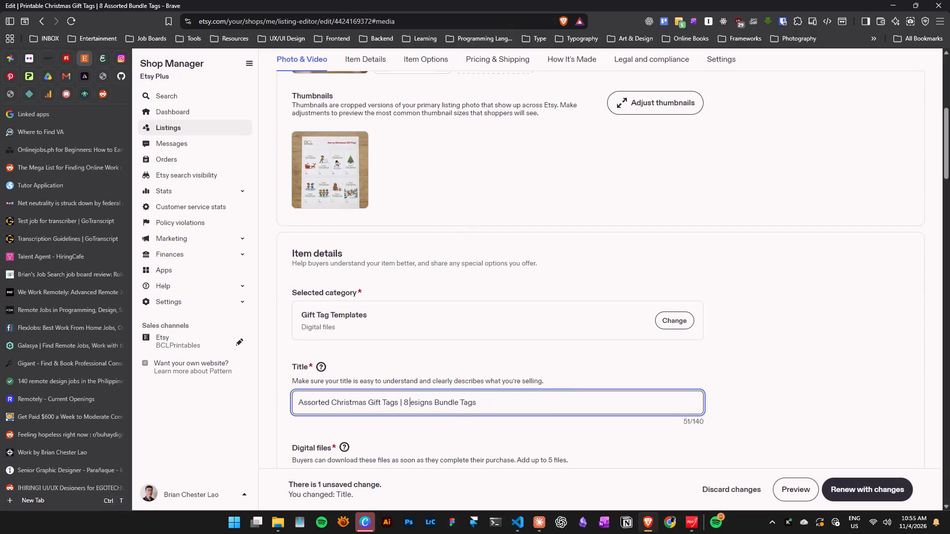
key(shift+d)
Delete "Bundle Tags" from the end of the listing title so it ends with "8 Designs".
key(Right)
key(Right)
key(Right)
key(Right)
key(Right)
key(Right)
key(Right)
key(Left)
key(shift+Right)
key(shift+Right)
key(shift+Right)
key(shift+Right)
key(shift+Right)
key(shift+Right)
key(shift+Right)
key(shift+Right)
key(shift+Right)
key(shift+Right)
key(shift+Right)
key(shift+Right)
key(shift+Right)
key(shift+Right)
key(shift+Right)
key(shift+Right)
key(shift+Right)
key(shift+Right)
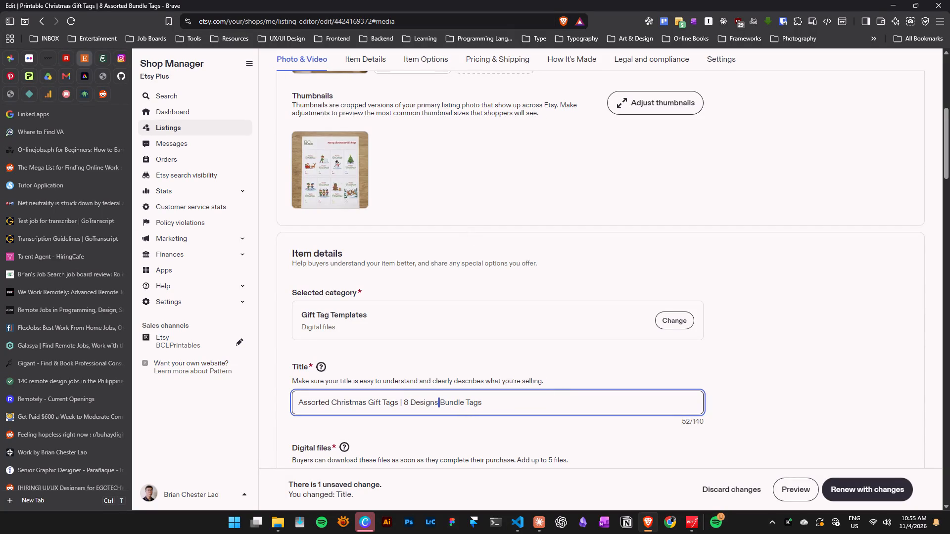
key(BackSpace)
Insert "Digital Download Print Ready" between "Christmas" and "Gift Tags" in the listing title.
key(Left)
key(Left)
key(Left)
key(Left)
key(Left)
key(Left)
key(Left)
key(Left)
key(Left)
key(Left)
key(Left)
key(Left)
key(Left)
key(Left)
key(Left)
key(Left)
key(Left)
key(Left)
key(Left)
key(Left)
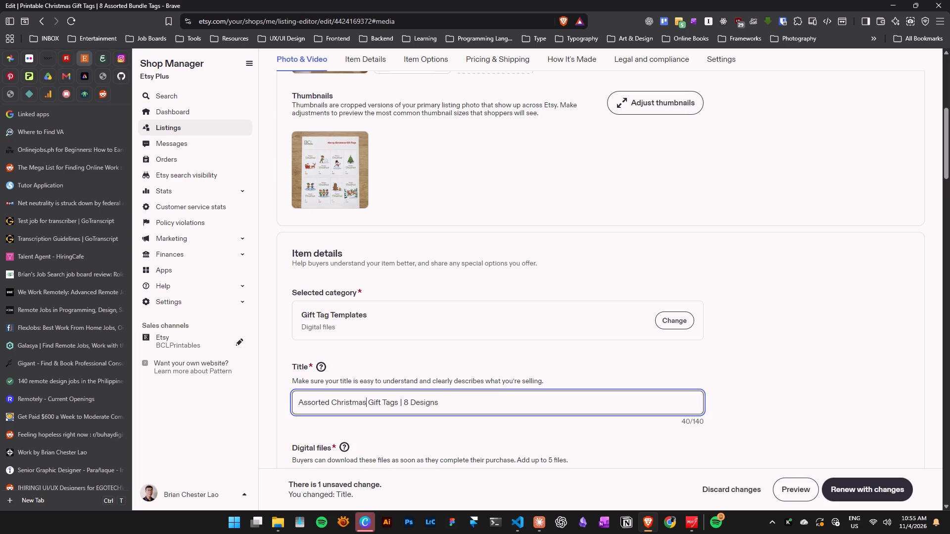
key(Right)
key(Left)
key(space)
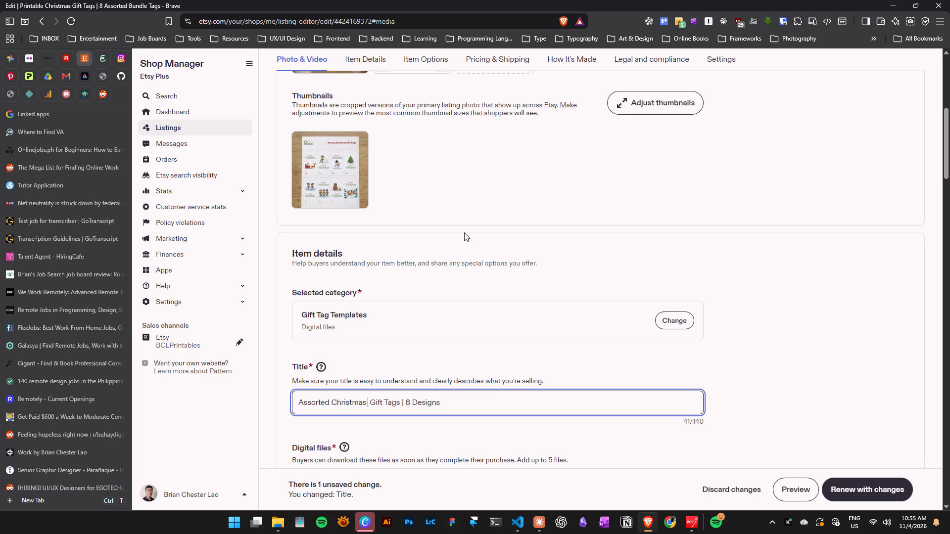
text(Digital Download)
key(space)
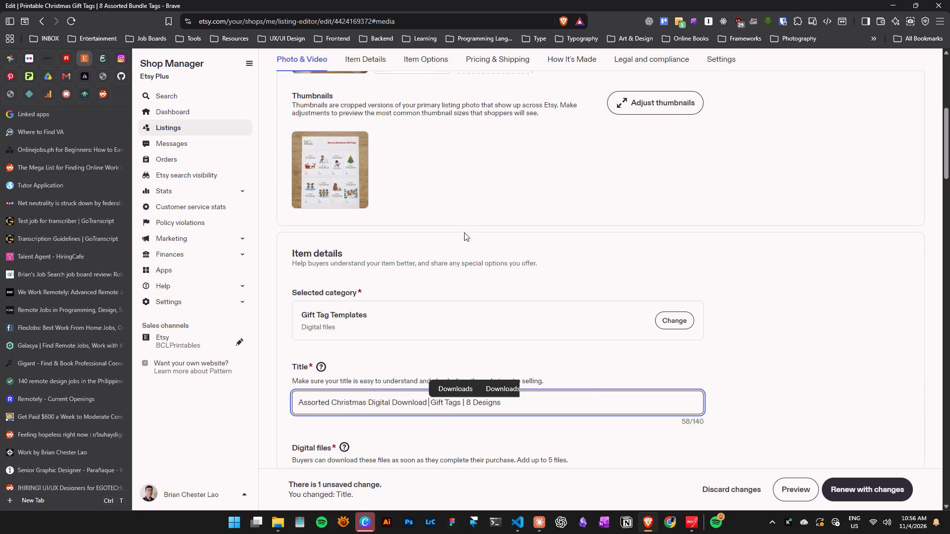
text(Print Ready)
Replace the vertical bar before "8 Designs" in the listing title with "In".
key(Right)
key(Right)
key(Right)
key(Right)
key(Right)
key(Right)
key(Right)
key(Right)
key(Right)
key(Right)
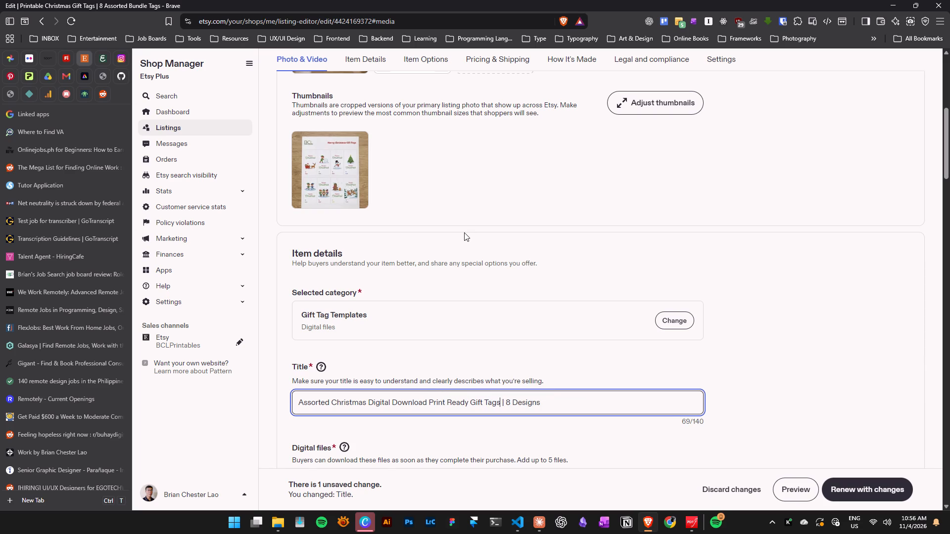
key(Right)
key(Right)
key(BackSpace)
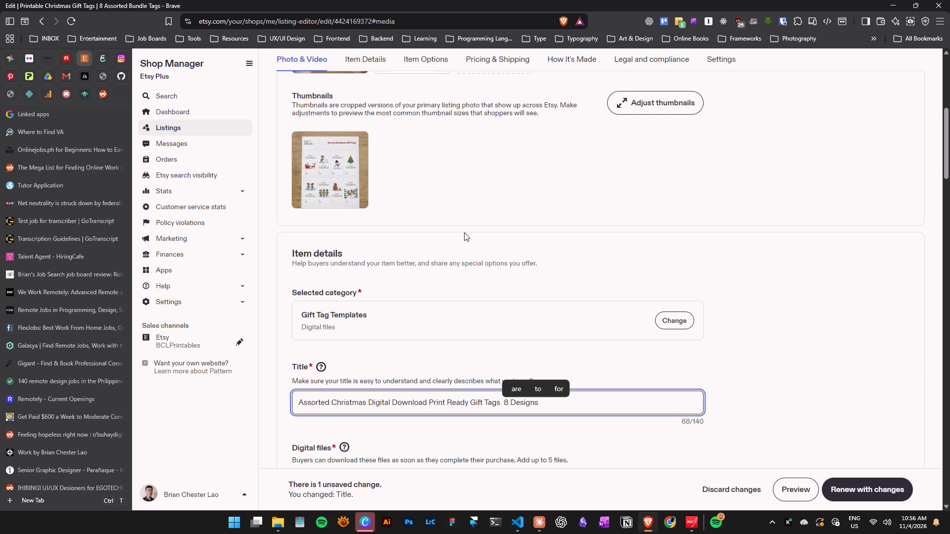
text(In)
Insert "Cozy" between "Assorted" and "Christmas" in the listing title.
key(Left)
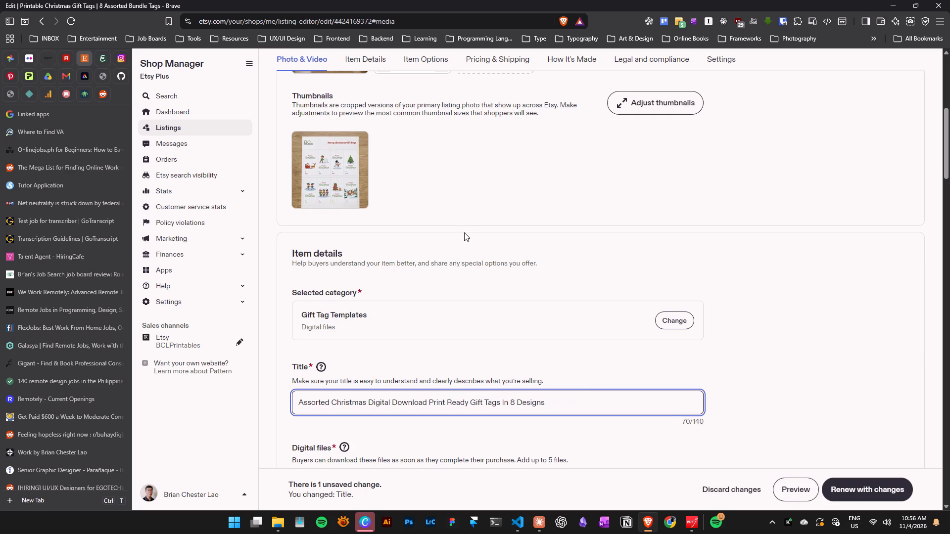
key(Left)
key(Left)
key(Left)
key(Left)
key(Left)
key(Left)
key(Left)
key(Left)
key(Left)
key(Left)
key(Left)
key(Left)
key(Left)
key(Left)
key(Left)
key(Left)
key(Left)
key(Left)
key(Left)
key(Left)
key(Right)
key(Right)
key(Right)
key(Right)
key(Right)
key(Right)
key(Right)
key(Right)
key(Right)
key(Right)
key(Right)
key(Right)
key(Right)
key(Right)
key(Left)
key(Left)
key(Left)
key(Left)
key(Left)
key(Left)
key(space)
text(Cozy)
Review the digital files and description of the Christmas gift tags listing.
scroll(473, 455, down, 2)
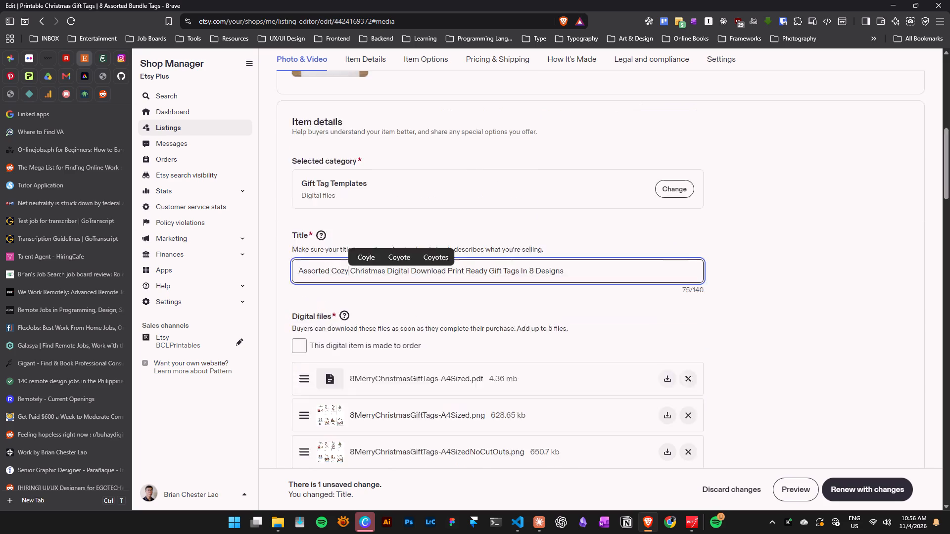
scroll(532, 351, down, 4)
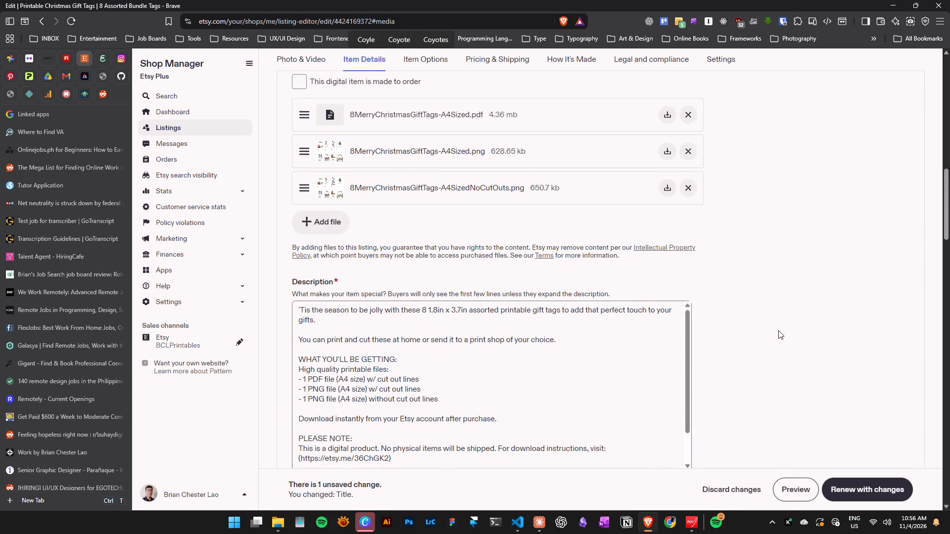
scroll(779, 330, down, 2)
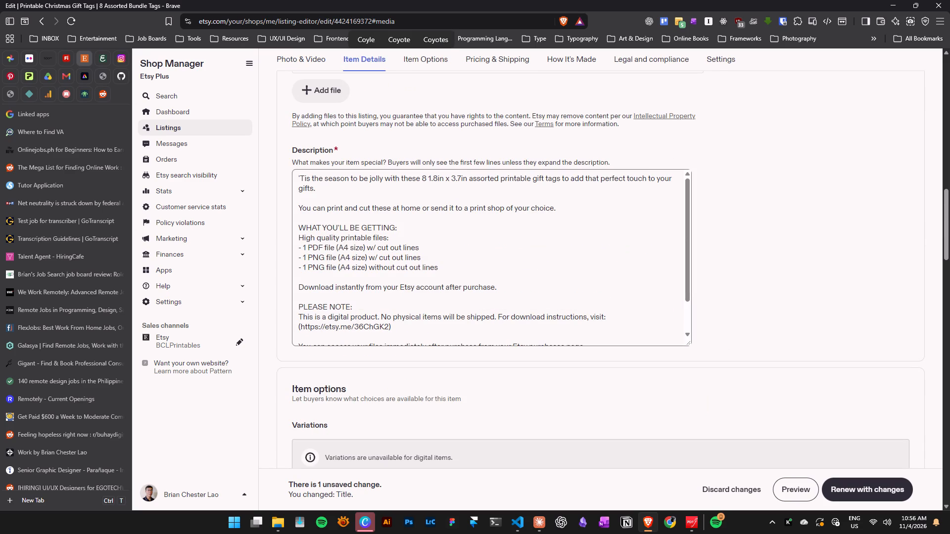
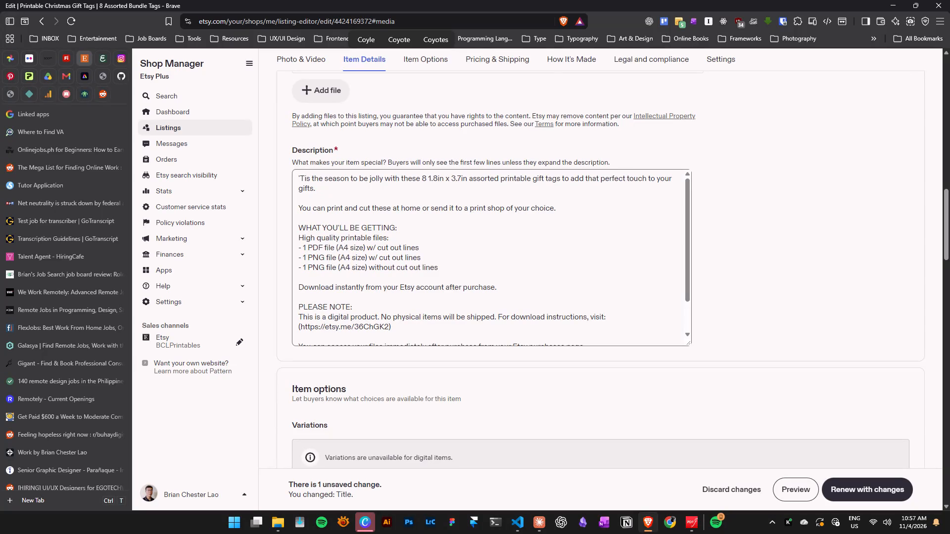
Delete the size "1.8in x 3.7in" after "these 8" in the description's opening sentence, leaving a single space.
click(356, 175)
key(Right)
key(Right)
key(Right)
key(Right)
key(Right)
key(Right)
key(Right)
key(Right)
key(Right)
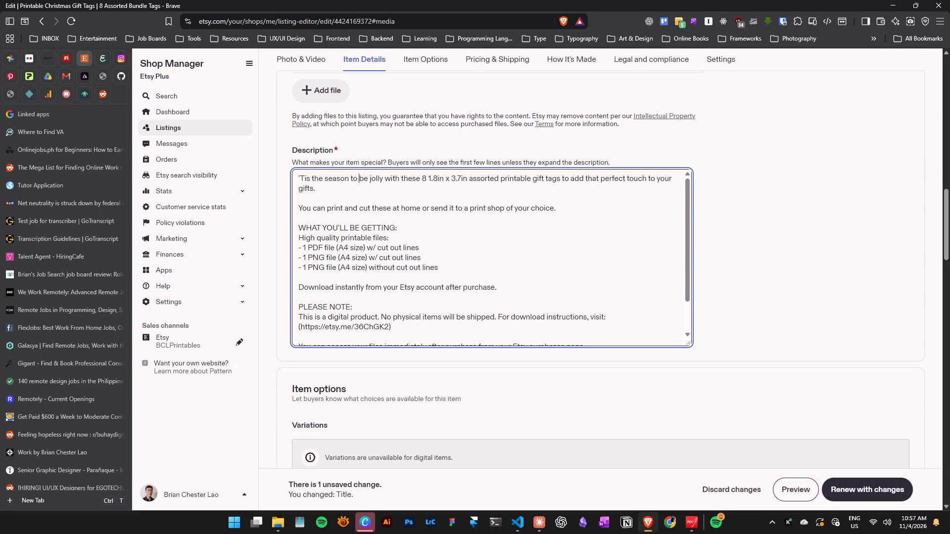
key(Left)
key(Right)
key(Right)
key(Right)
key(Right)
key(Right)
key(Right)
key(Right)
key(Right)
key(Right)
key(Right)
key(Right)
key(Right)
key(Right)
key(Right)
key(Right)
key(Right)
key(Right)
key(Right)
key(Right)
key(Left)
key(Left)
key(Left)
key(Left)
key(Left)
key(Right)
key(shift+Right)
key(shift+Right)
key(shift+Right)
key(shift+Right)
key(shift+Right)
key(shift+Right)
key(shift+Right)
key(shift+Right)
key(shift+Right)
key(shift+Right)
key(shift+Right)
key(shift+Right)
key(shift+Right)
key(shift+Right)
key(shift+Right)
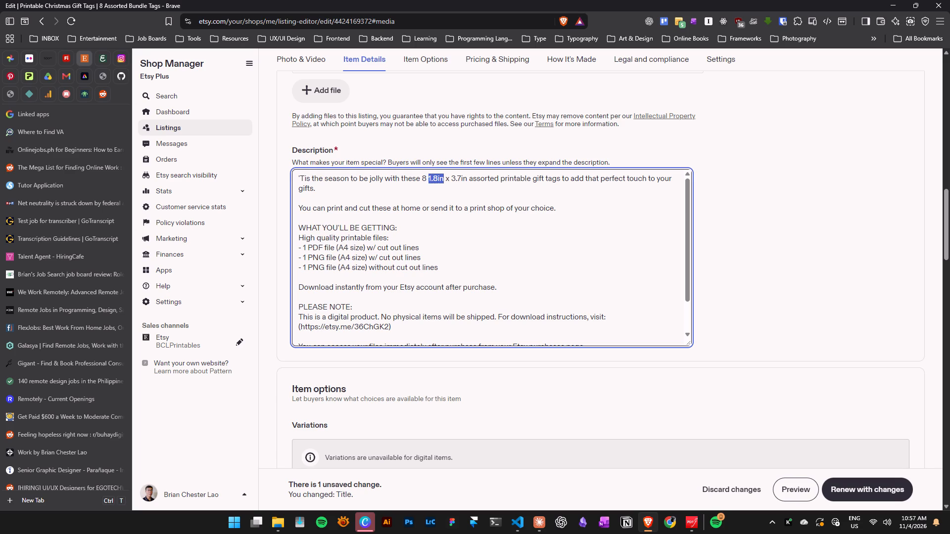
key(shift+Left)
key(shift+Left)
key(BackSpace)
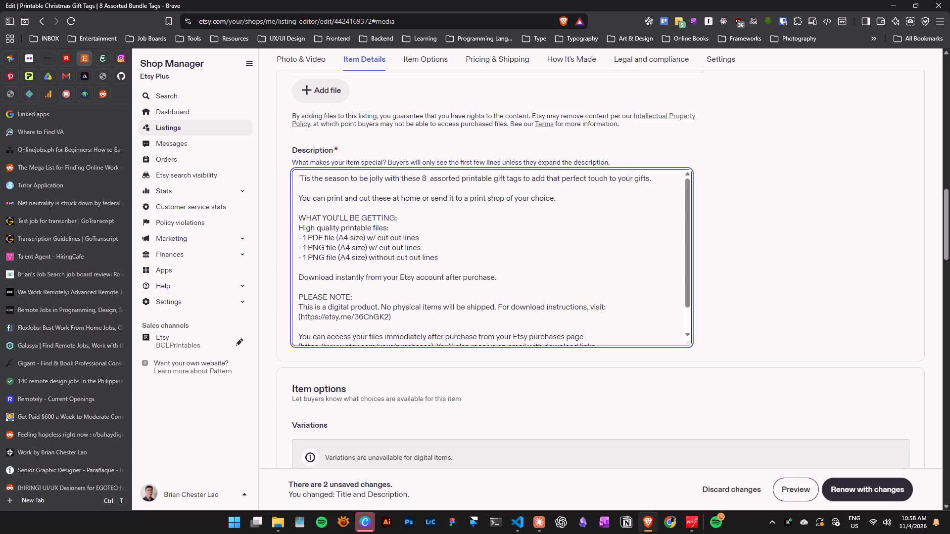
text(co)
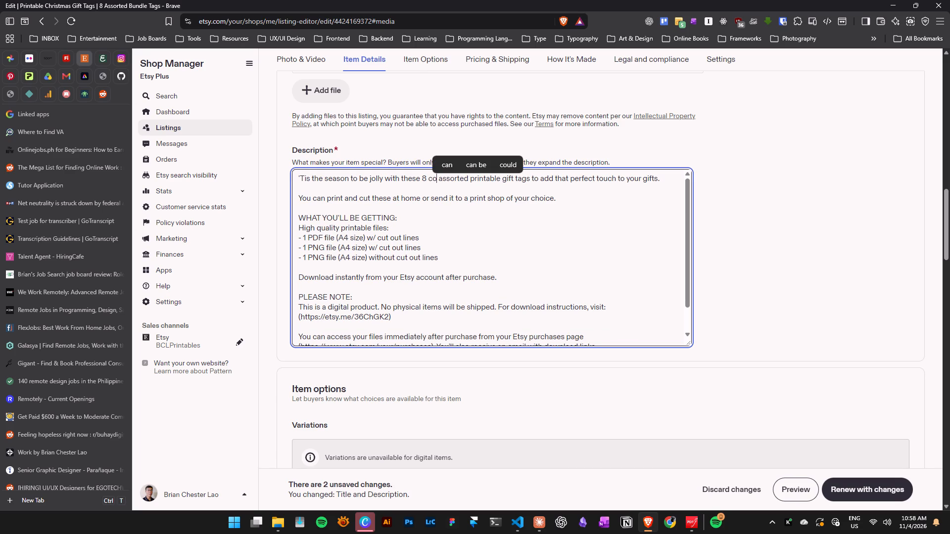
key(BackSpace)
key(BackSpace)
key(BackSpace)
Replace "printable" with "print ready" in the description's opening sentence.
key(Right)
key(Right)
key(Right)
key(Right)
key(Right)
key(Right)
key(Right)
key(Right)
key(Right)
key(Right)
key(Right)
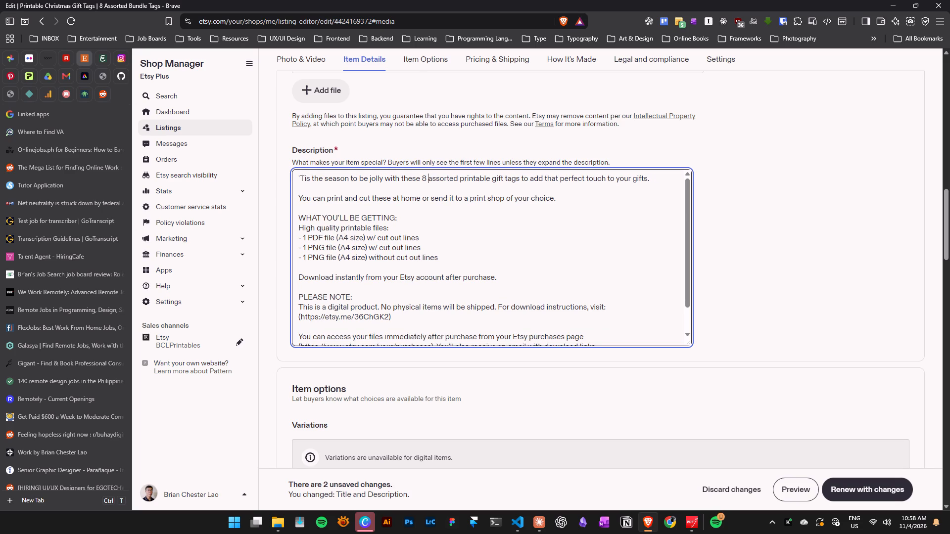
key(Left)
key(shift+Right)
key(shift+Right)
key(shift+Right)
key(shift+Right)
key(shift+Right)
key(shift+Right)
key(shift+Right)
key(shift+Right)
key(shift+Right)
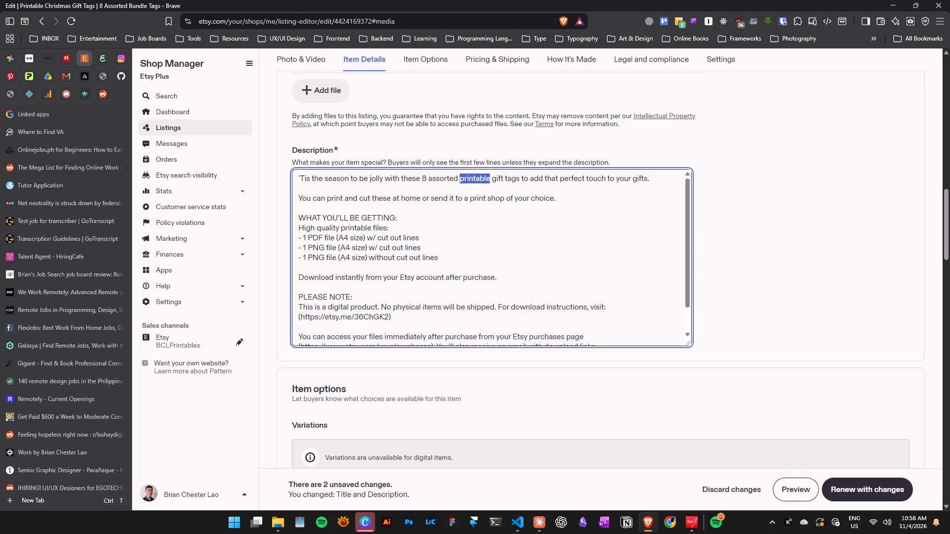
text(print ready)
Insert "Christmas" between "print ready" and "gift tags" in the description's opening sentence.
key(Right)
key(Right)
key(Right)
key(Right)
key(Right)
key(Right)
key(Right)
key(Right)
key(Right)
key(Right)
key(Right)
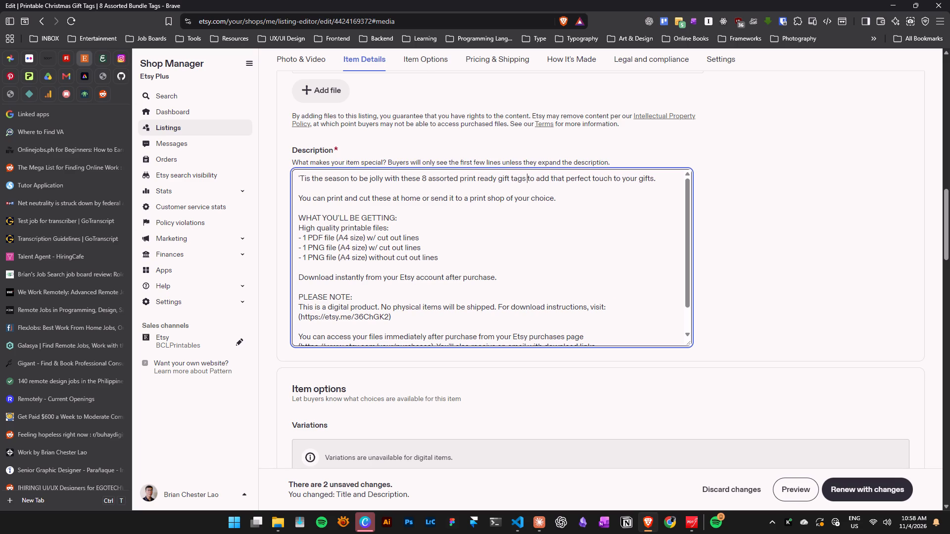
key(Left)
key(Left)
key(Left)
key(Left)
key(Left)
key(Left)
key(Left)
key(Left)
key(Left)
key(Left)
key(Left)
key(space)
text(Christmas)
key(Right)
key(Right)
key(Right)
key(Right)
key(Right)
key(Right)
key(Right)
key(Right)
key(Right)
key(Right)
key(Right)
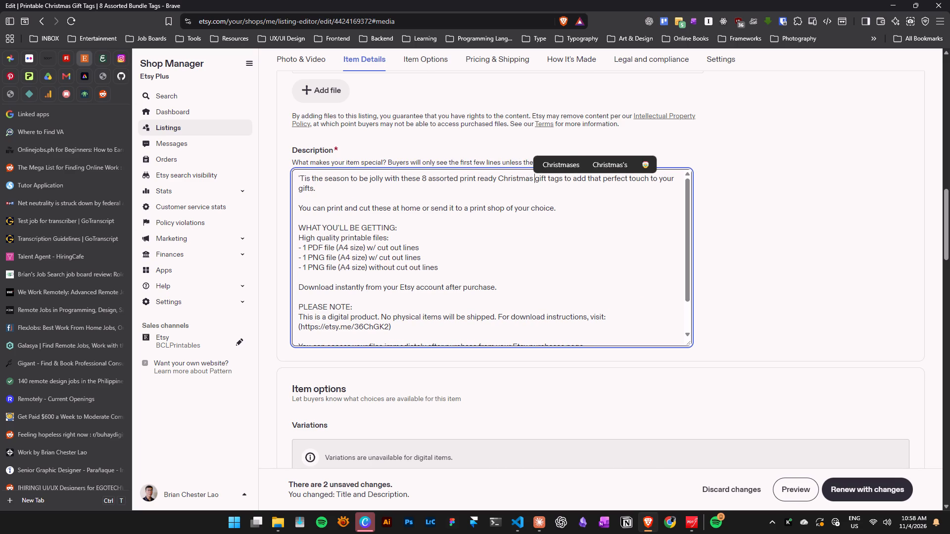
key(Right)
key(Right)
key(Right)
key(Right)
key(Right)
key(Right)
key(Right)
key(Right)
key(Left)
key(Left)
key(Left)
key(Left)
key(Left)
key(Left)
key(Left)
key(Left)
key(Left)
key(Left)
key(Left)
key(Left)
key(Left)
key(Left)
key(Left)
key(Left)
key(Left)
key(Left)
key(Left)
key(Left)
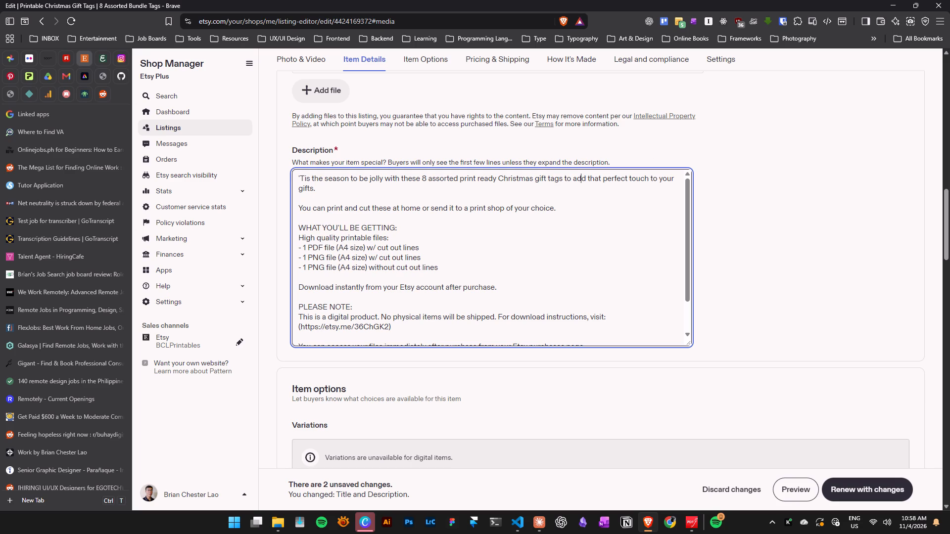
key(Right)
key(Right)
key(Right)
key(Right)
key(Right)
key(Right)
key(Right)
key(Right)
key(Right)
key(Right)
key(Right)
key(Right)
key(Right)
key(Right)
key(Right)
Insert "and treats" after "gifts" at the end of the description's opening sentence.
key(Right)
key(Right)
key(Right)
key(Right)
key(Right)
key(Right)
key(Right)
key(Right)
key(Right)
key(Right)
key(Right)
key(Right)
key(Right)
key(Right)
key(Right)
key(Right)
key(Right)
key(Right)
key(Right)
key(Right)
key(Right)
key(Right)
key(Right)
key(Right)
key(Right)
key(Right)
key(Right)
key(Right)
key(Right)
key(Right)
key(Right)
key(Right)
key(Right)
key(space)
text(and treats)
key(Left)
key(Left)
key(Left)
key(Left)
key(Left)
key(Left)
key(Left)
key(Left)
key(Left)
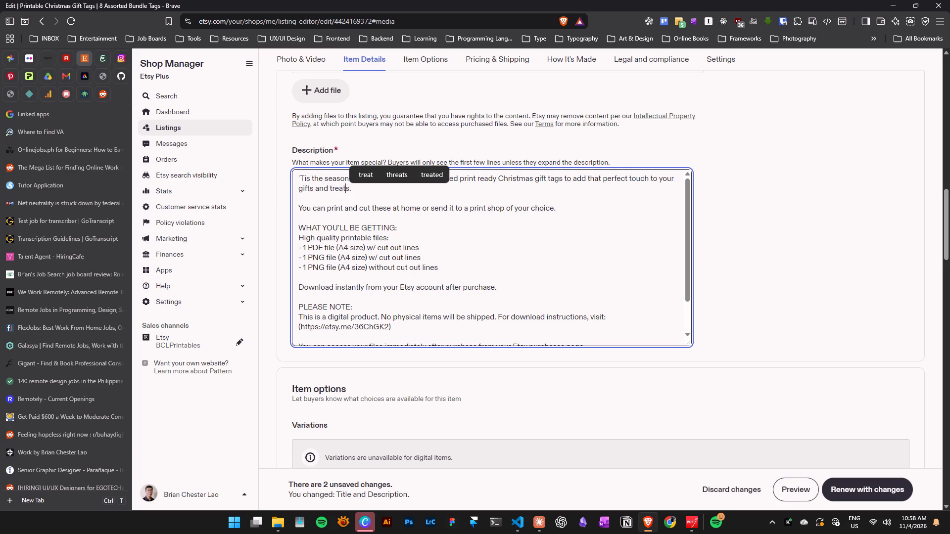
key(Right)
Read through the description's sentence about printing and cutting at home or using a print shop.
key(Down)
key(Down)
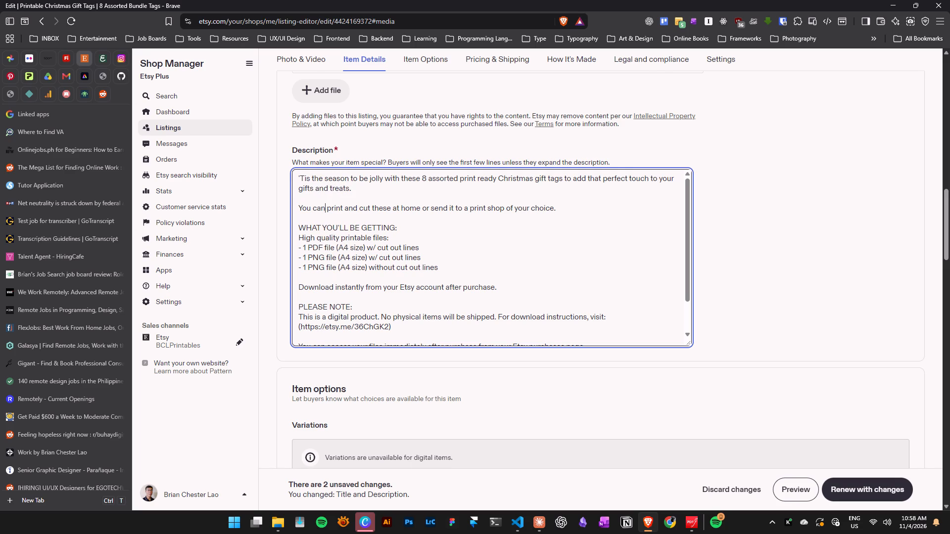
key(Right)
key(Right)
key(Right)
key(Right)
key(Right)
key(Right)
key(Right)
key(Right)
key(Right)
key(Right)
key(Right)
key(Right)
key(Right)
key(Right)
key(Right)
key(Right)
key(Right)
key(Right)
key(Right)
key(Right)
Replace the "printable" tag with "print ready" in the listing's search tags.
scroll(530, 291, down, 3)
scroll(697, 371, down, 3)
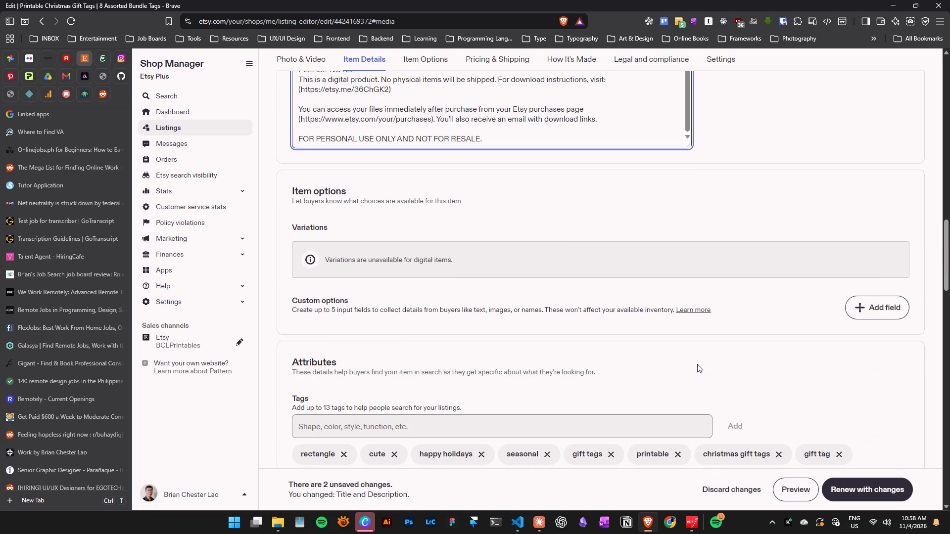
scroll(655, 357, down, 2)
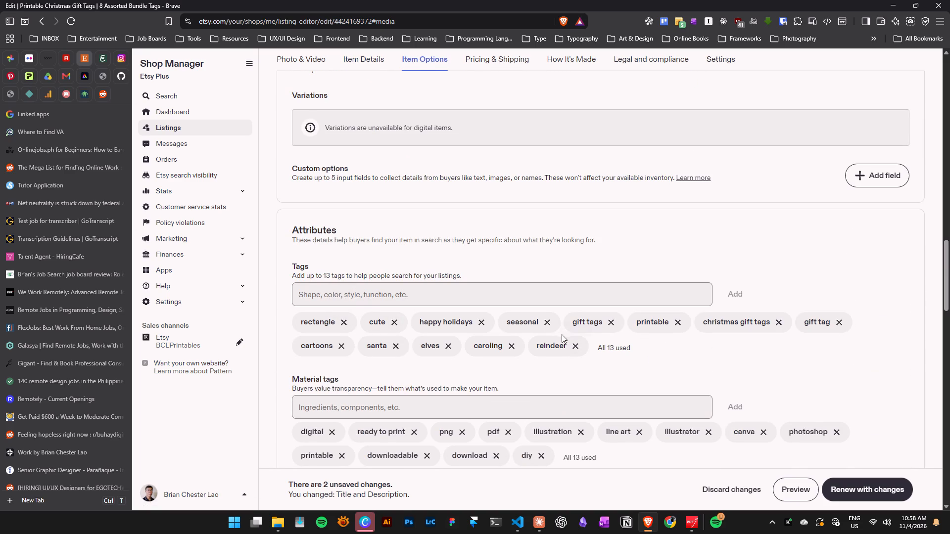
click(677, 323)
click(493, 291)
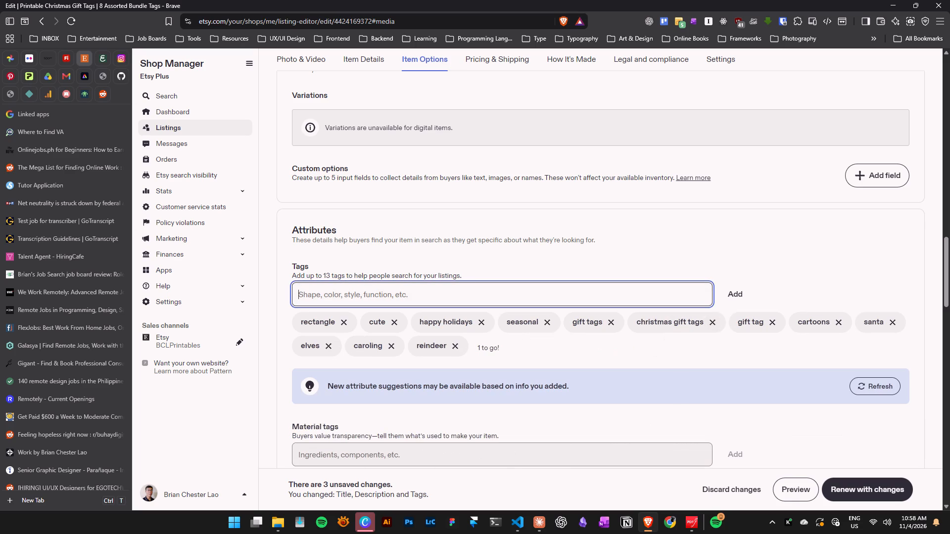
text(print ready)
key(Return)
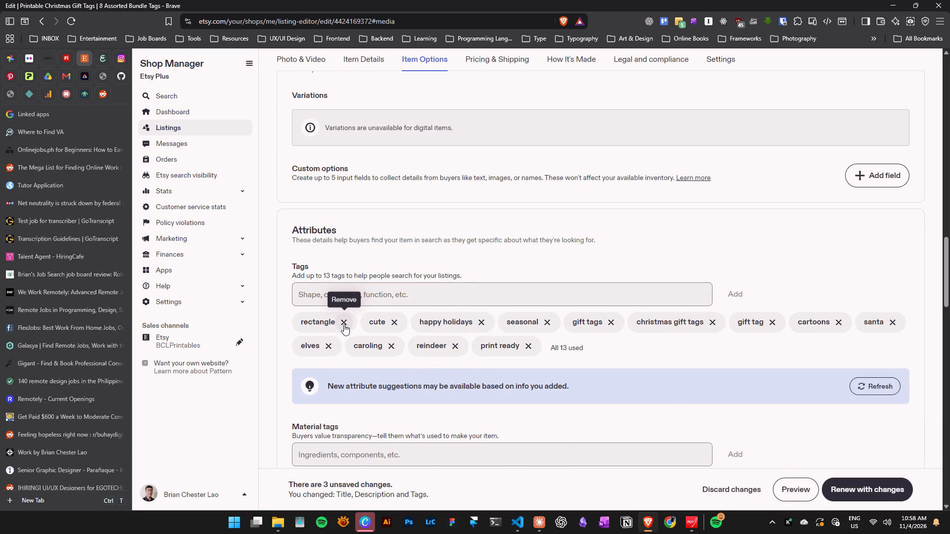
Remove the material tags "ready to print", "digital", "download", "downloadable", "printable", "diy", "line art" and "illustration".
scroll(384, 377, down, 3)
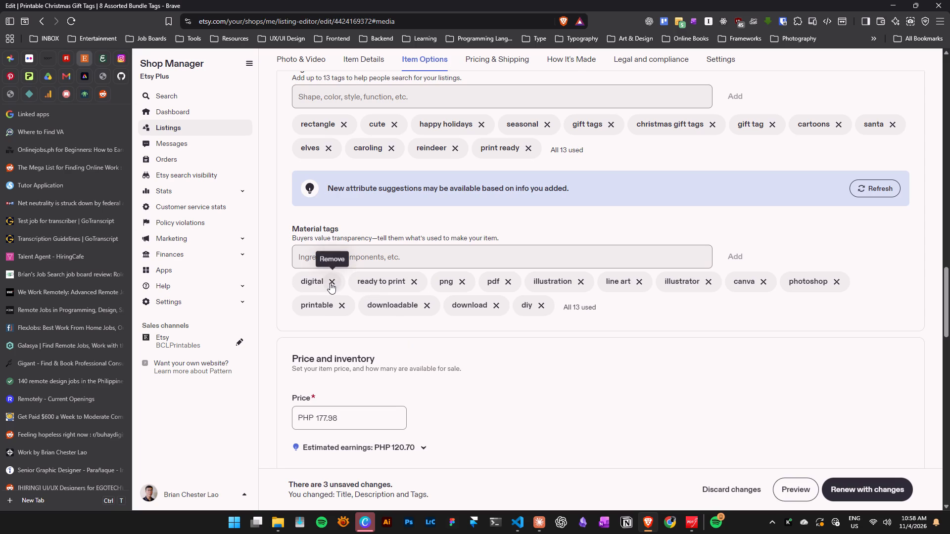
click(412, 281)
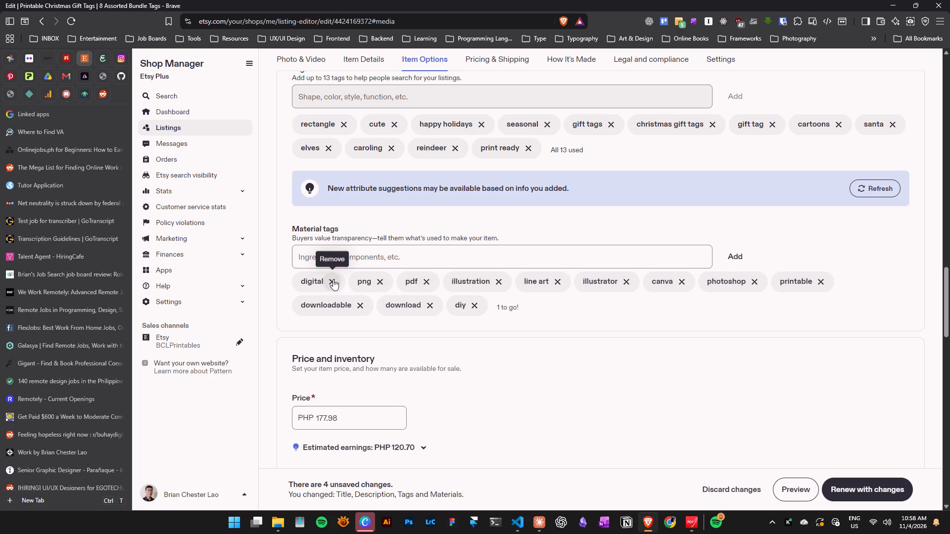
click(333, 279)
click(343, 305)
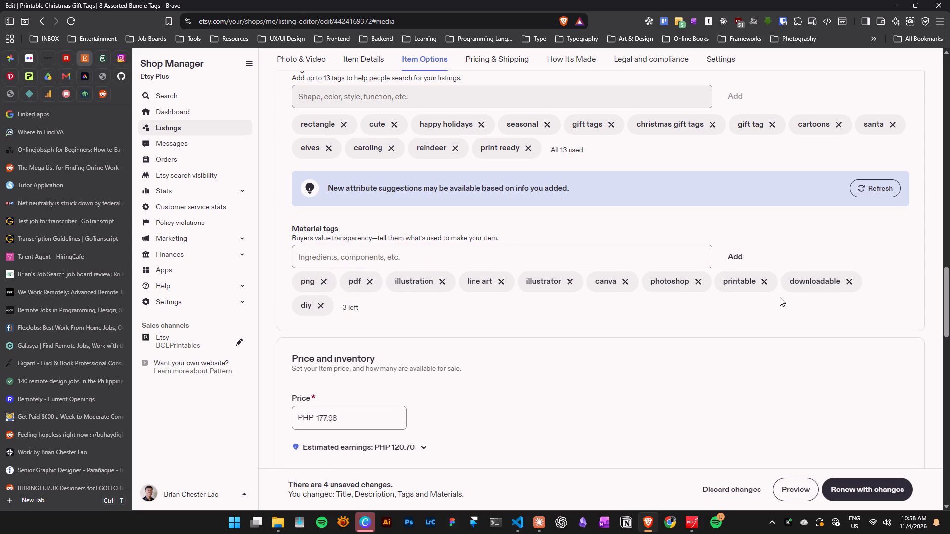
click(849, 280)
click(762, 283)
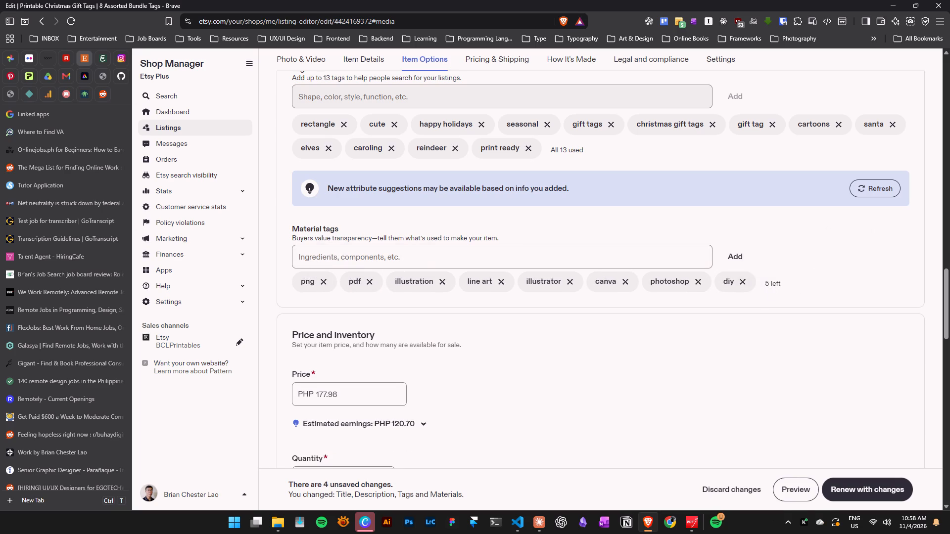
click(744, 284)
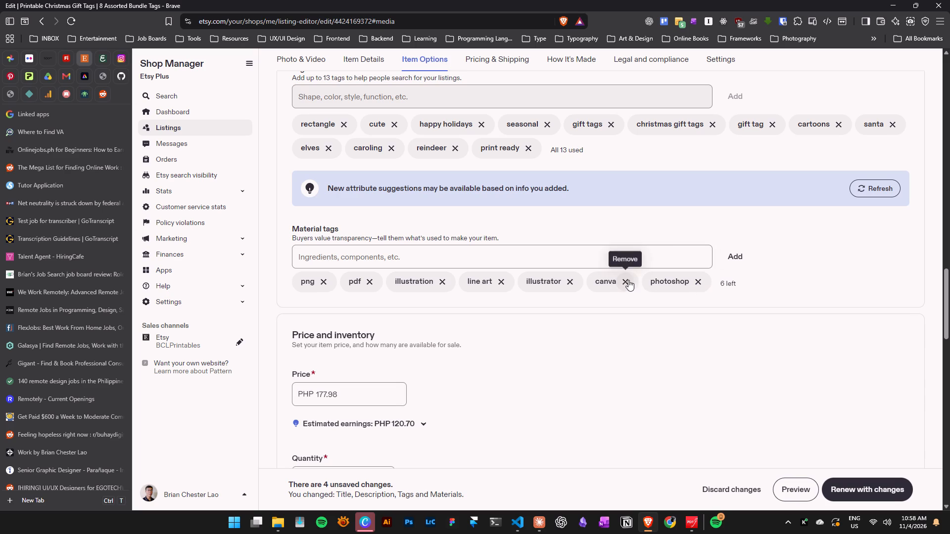
click(502, 280)
click(443, 278)
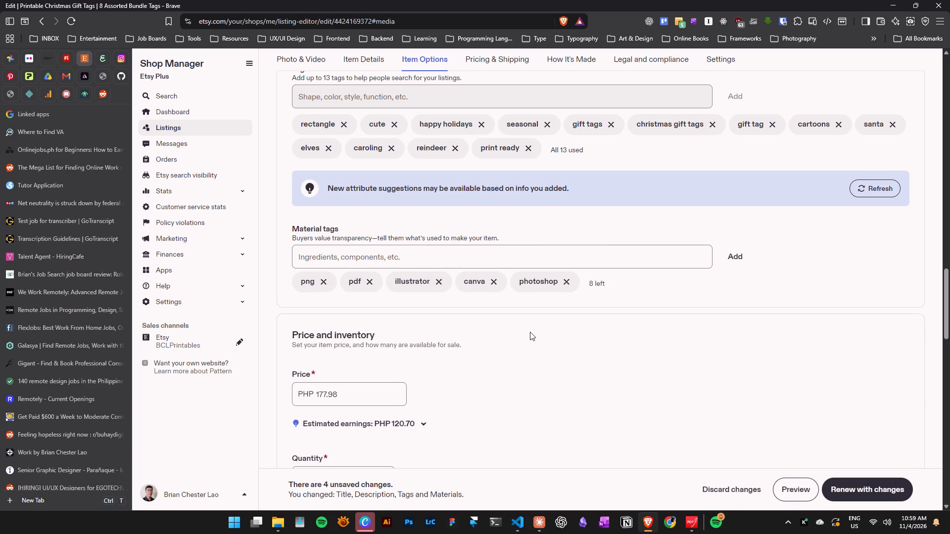
Set the Christmas gift tags listing's price to PHP 200.
scroll(546, 370, down, 3)
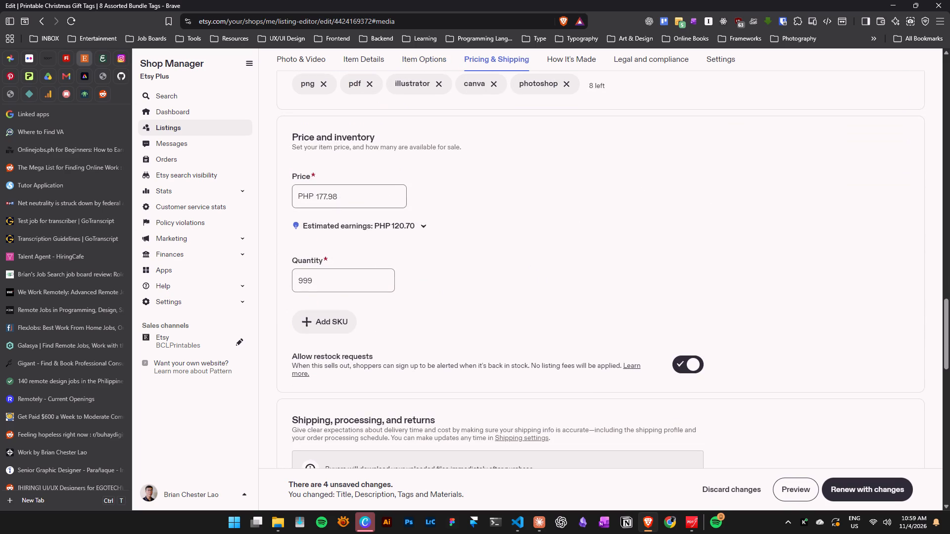
drag(338, 197, 279, 192)
text(200)
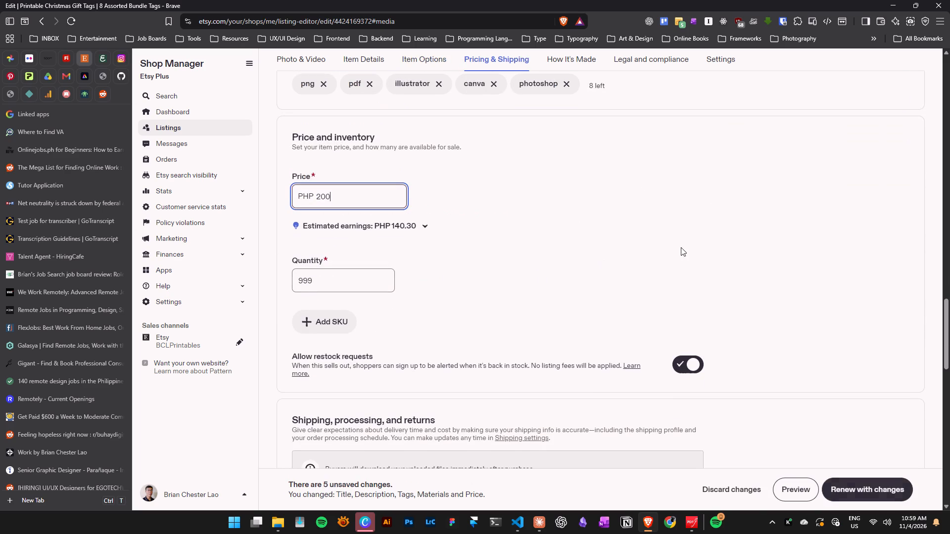
click(661, 249)
Declare the digital content as "Created by me".
scroll(510, 308, down, 3)
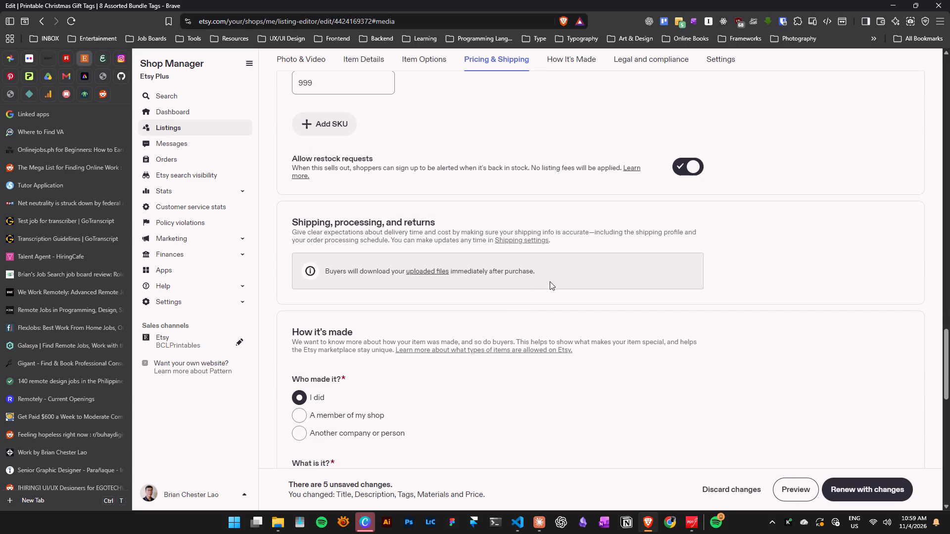
scroll(594, 277, down, 3)
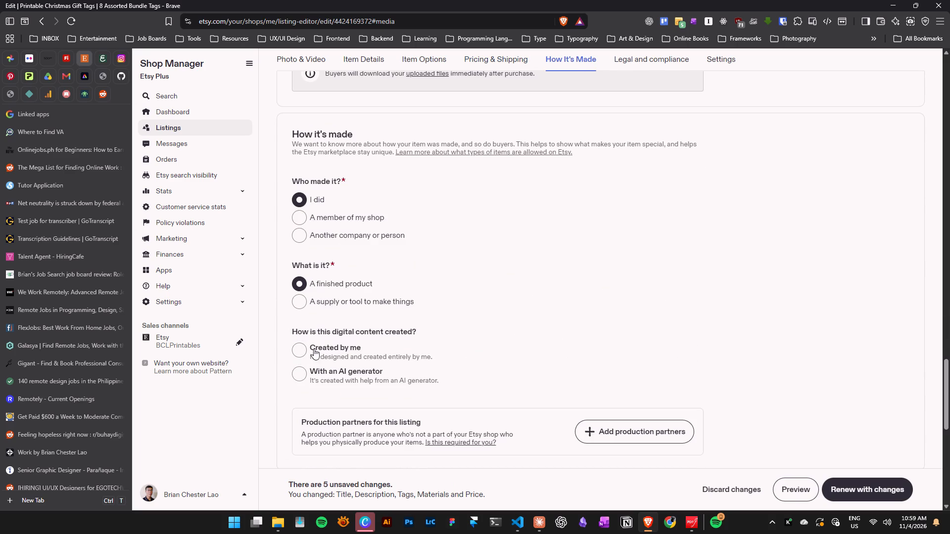
click(300, 351)
Turn on featuring for the Christmas gift tags listing.
scroll(621, 333, down, 3)
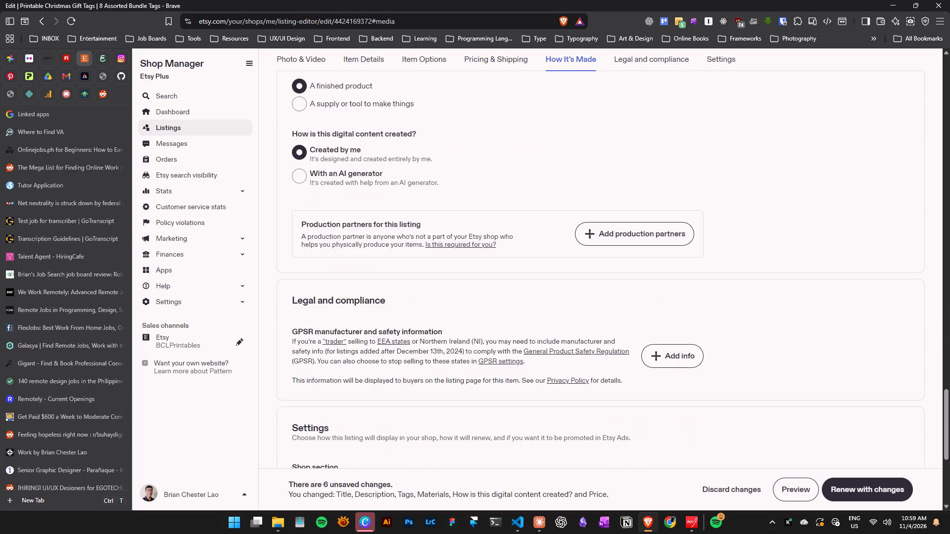
scroll(530, 326, down, 3)
click(613, 339)
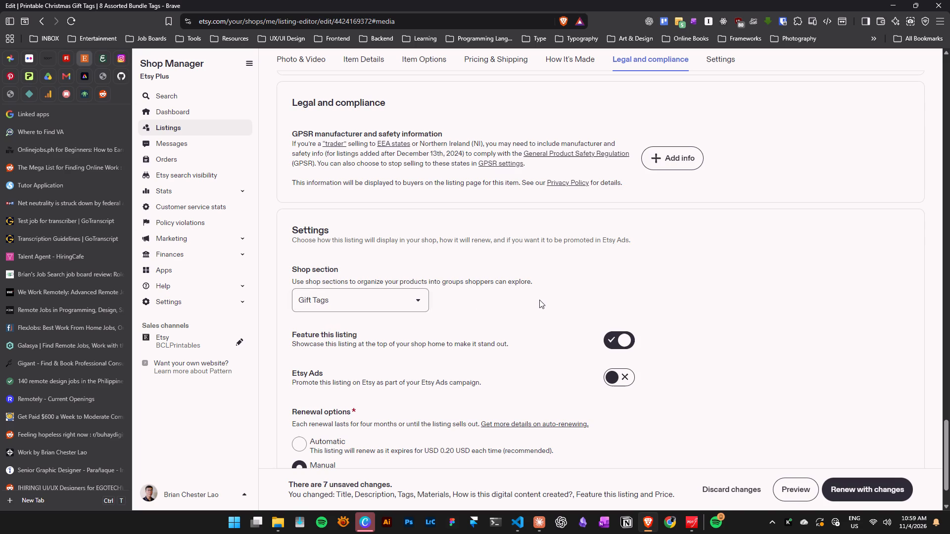
Renew the Christmas gift tags listing with all its changes, keeping manual renewal and the Gift Tags section.
scroll(539, 300, down, 4)
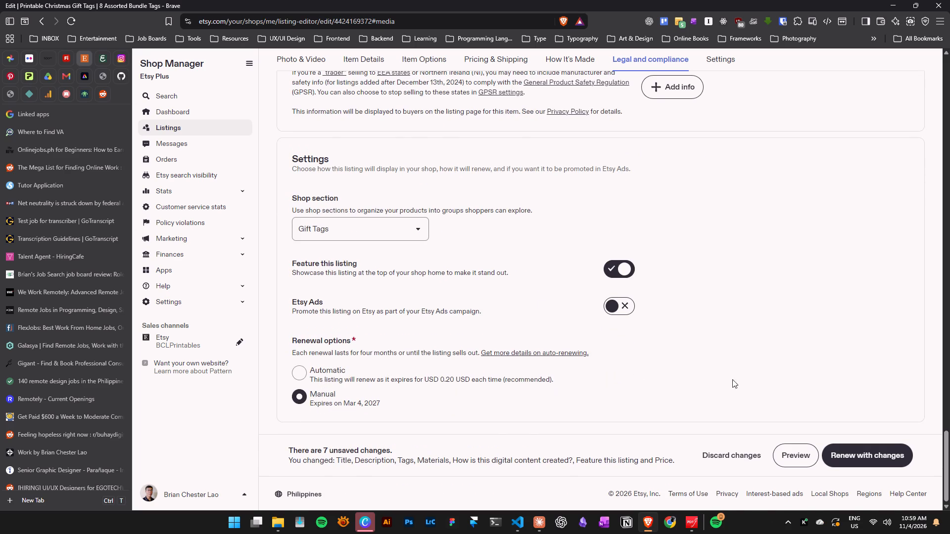
scroll(787, 343, up, 2)
scroll(787, 343, down, 4)
click(838, 450)
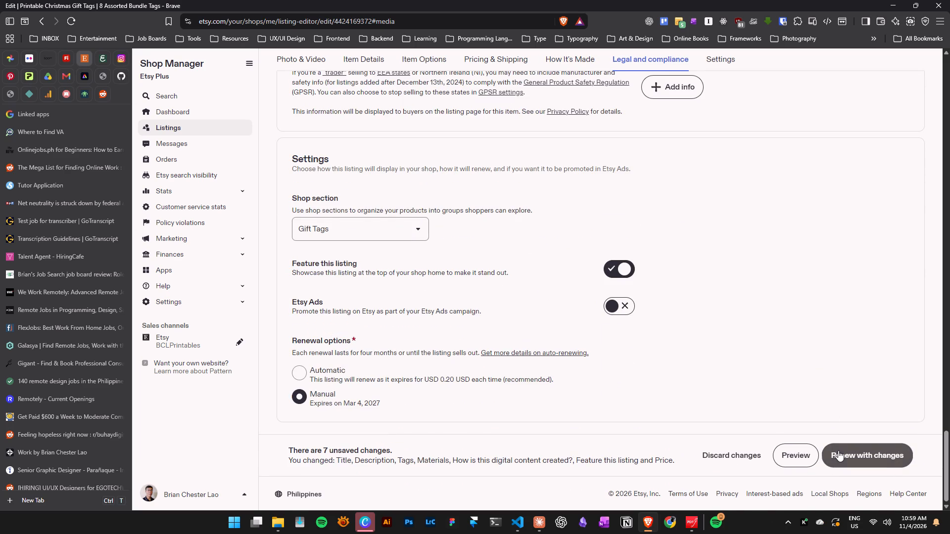
click(651, 376)
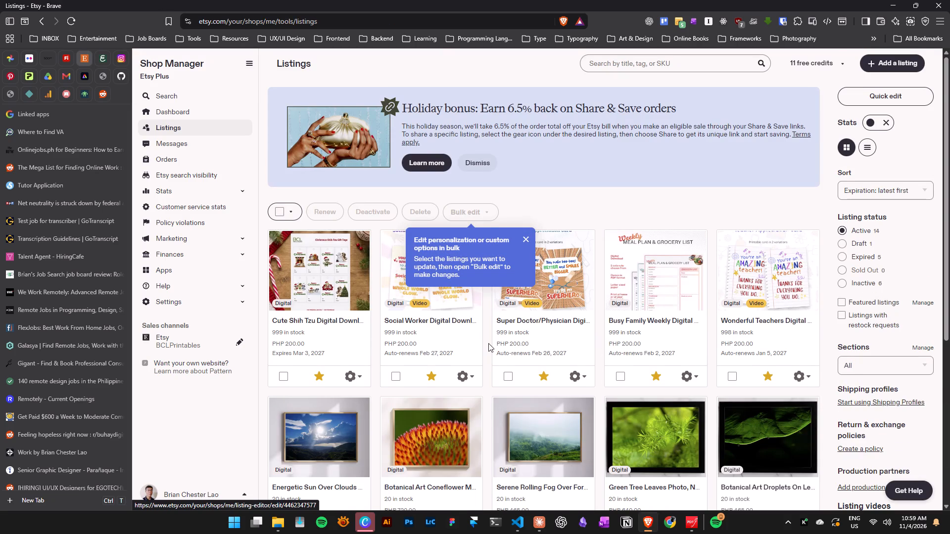
Reload the listings page and check the active listings for the renewed Christmas gift tags.
scroll(488, 343, down, 1)
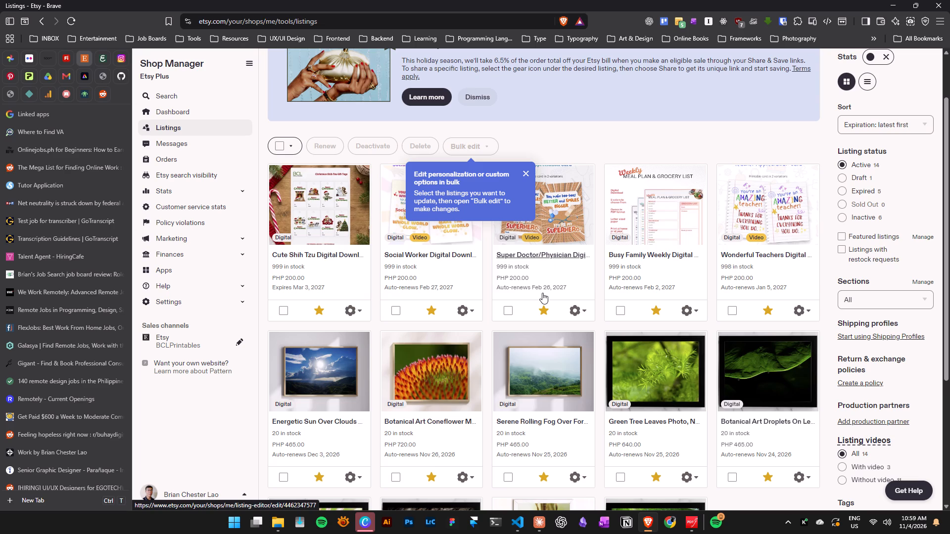
scroll(536, 294, down, 4)
scroll(542, 290, up, 4)
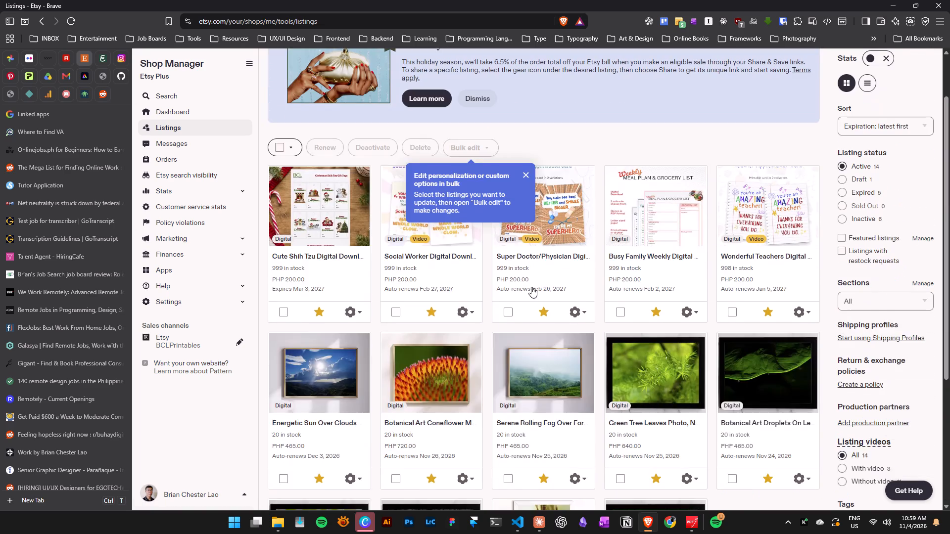
click(70, 20)
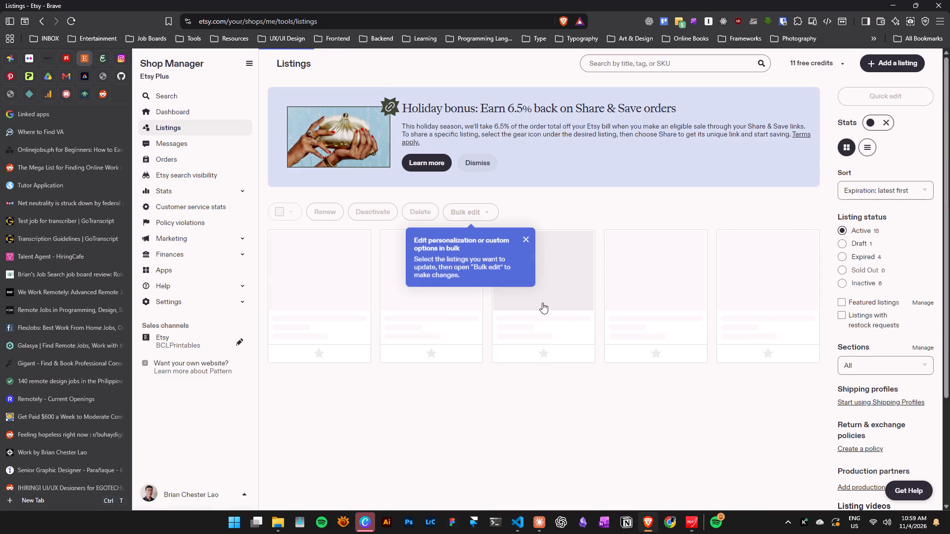
scroll(563, 364, up, 5)
scroll(564, 365, down, 3)
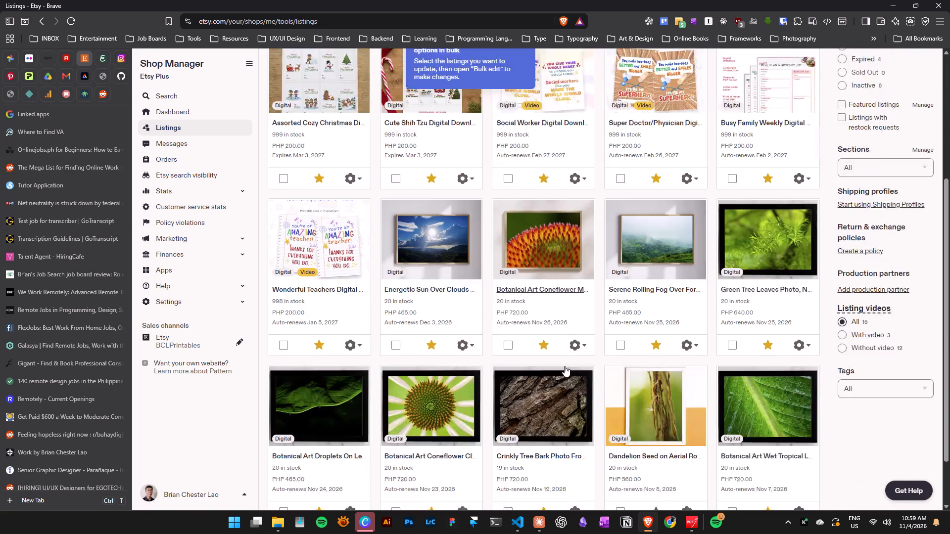
scroll(565, 366, down, 2)
scroll(566, 366, up, 5)
scroll(566, 365, down, 4)
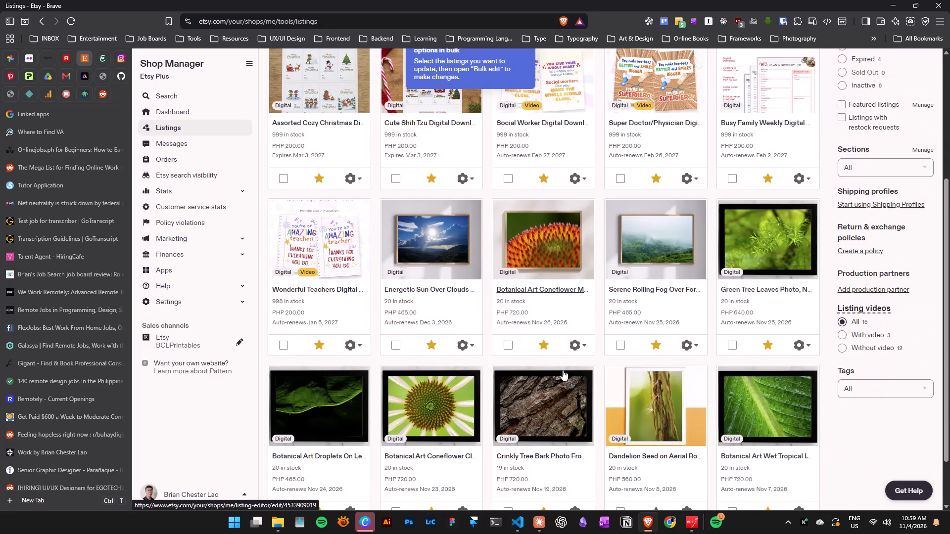
scroll(648, 381, up, 4)
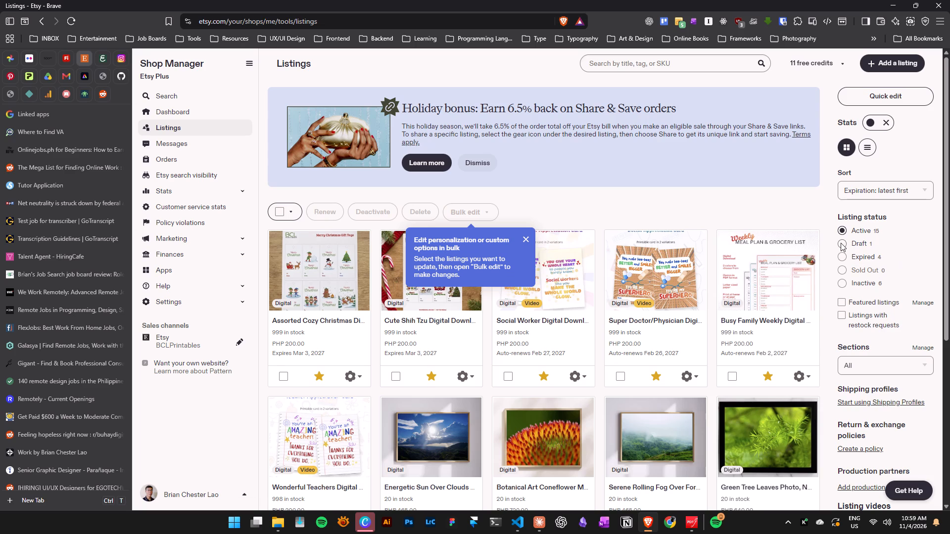
Filter the listings to expired ones and open the Lettering Gift Tags listing for editing.
click(851, 260)
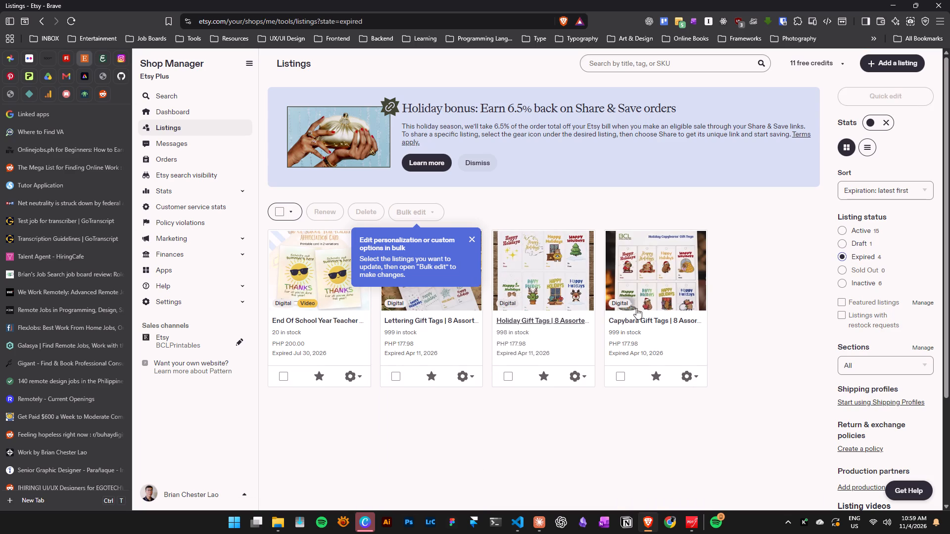
click(395, 376)
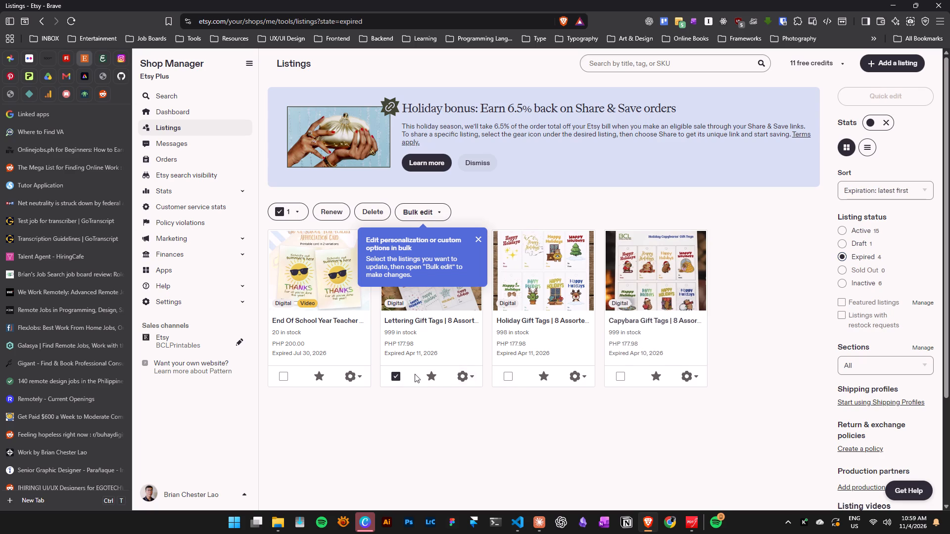
click(395, 378)
click(421, 320)
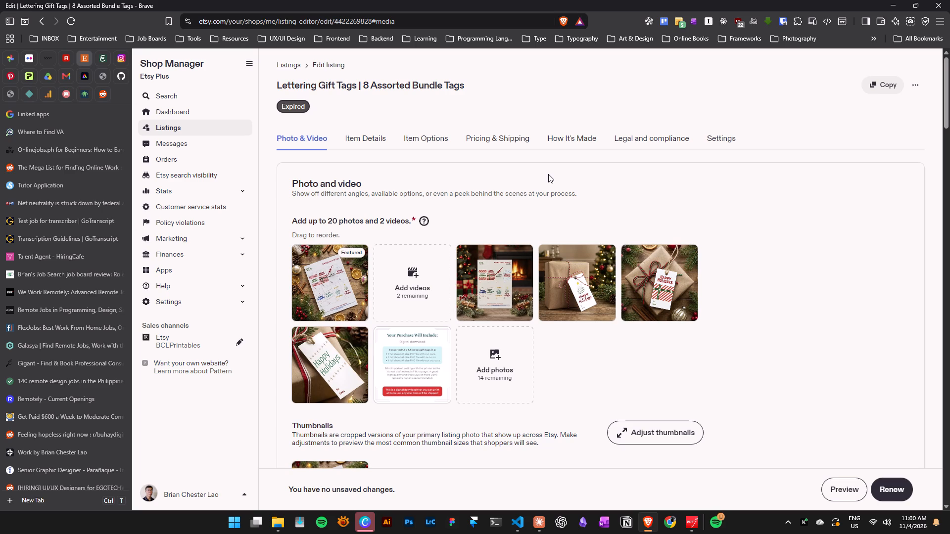
Insert "Happy Holidays" at the start of the listing title, before "Lettering Gift Tags".
scroll(471, 382, down, 4)
scroll(460, 365, up, 2)
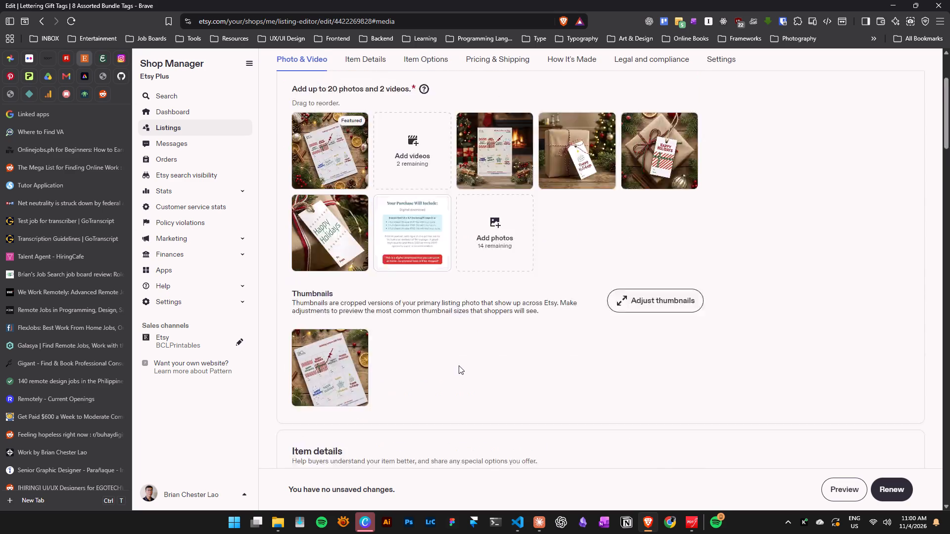
scroll(459, 365, up, 1)
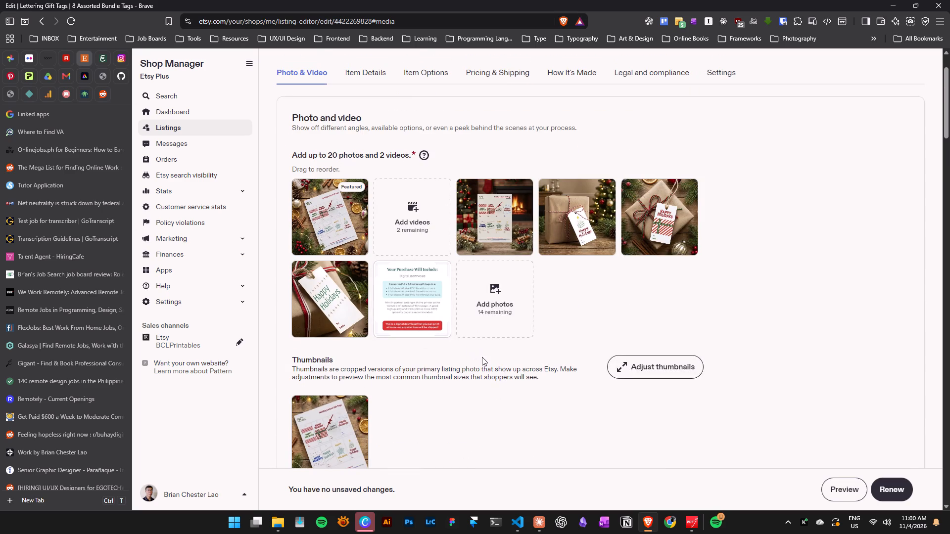
scroll(486, 363, down, 5)
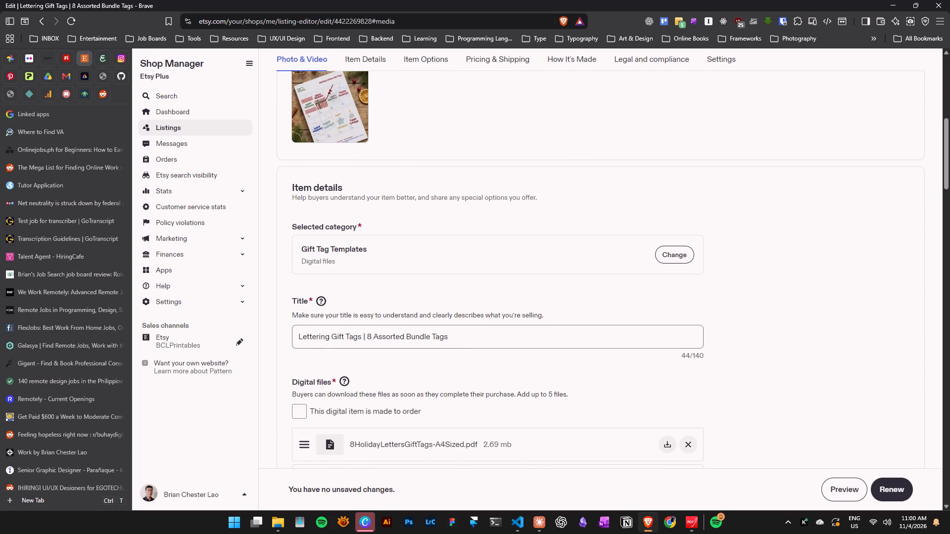
click(379, 336)
click(297, 338)
scroll(458, 273, up, 2)
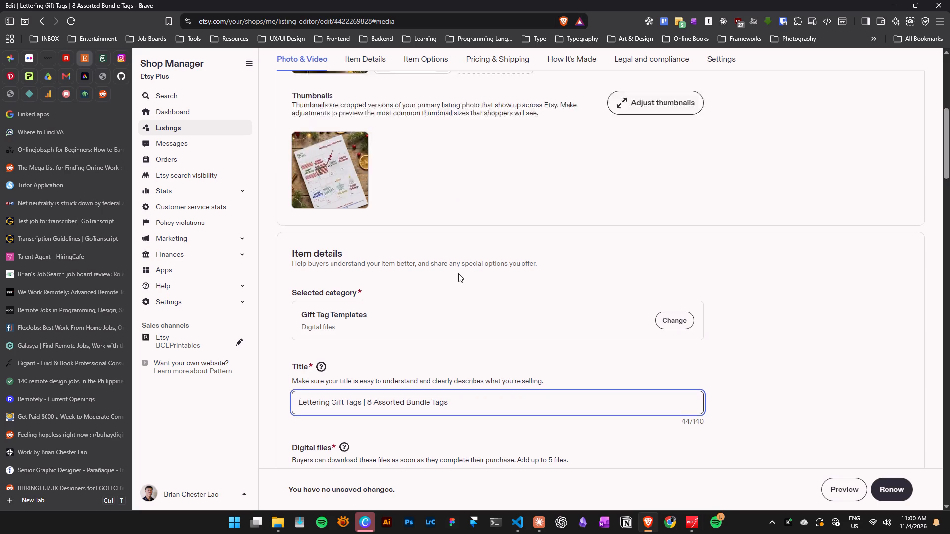
scroll(458, 273, up, 2)
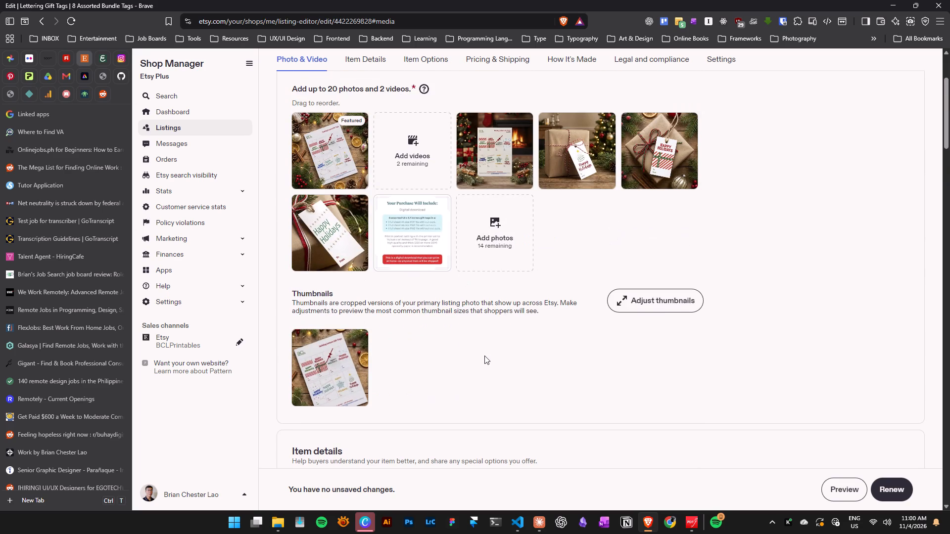
scroll(486, 356, down, 4)
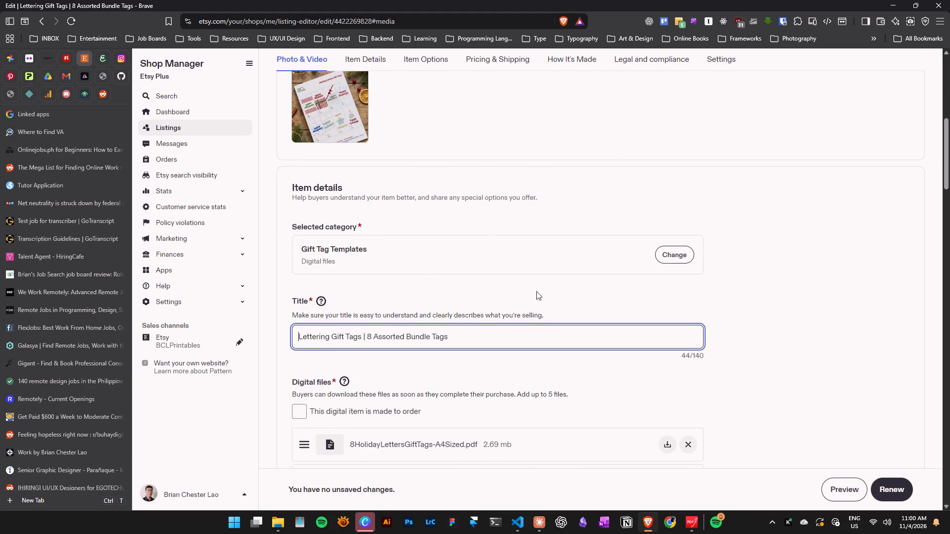
key(Right)
key(Right)
key(Right)
key(Right)
key(Right)
key(Right)
key(Right)
scroll(533, 288, up, 5)
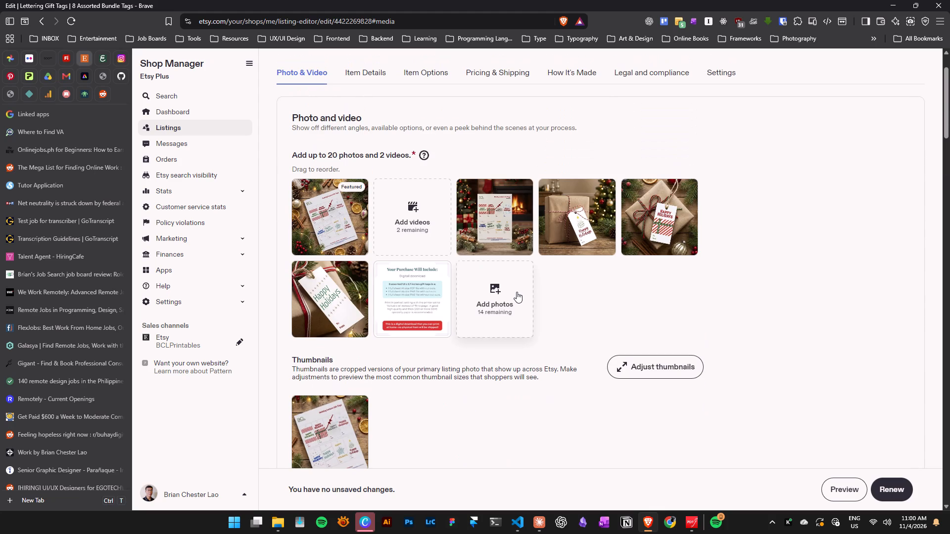
scroll(573, 292, down, 4)
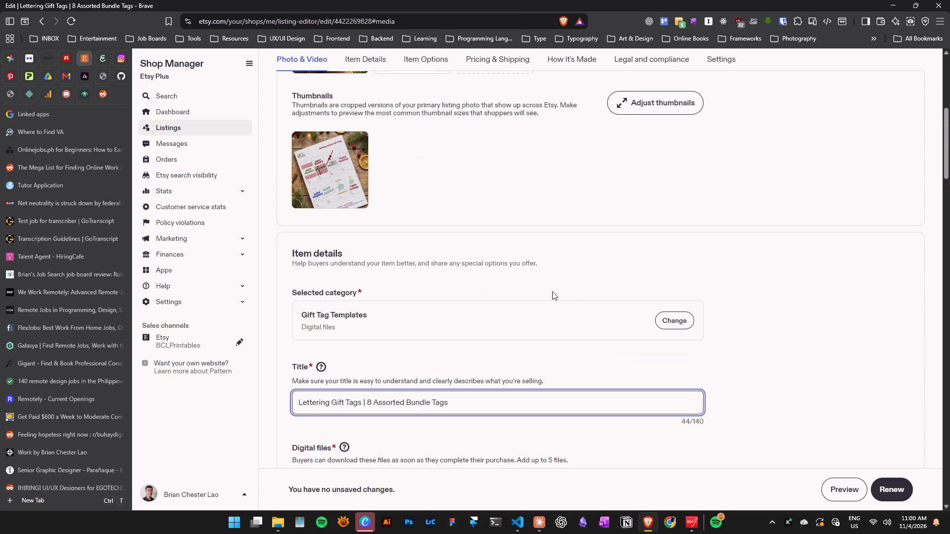
key(Right)
key(Right)
key(Right)
key(Left)
key(Left)
key(Left)
key(Left)
key(Left)
key(Left)
key(Left)
key(Left)
key(Left)
key(Left)
key(Left)
key(Left)
key(Left)
key(Left)
key(Left)
key(Left)
key(Left)
text(Happy Holidays)
key(space)
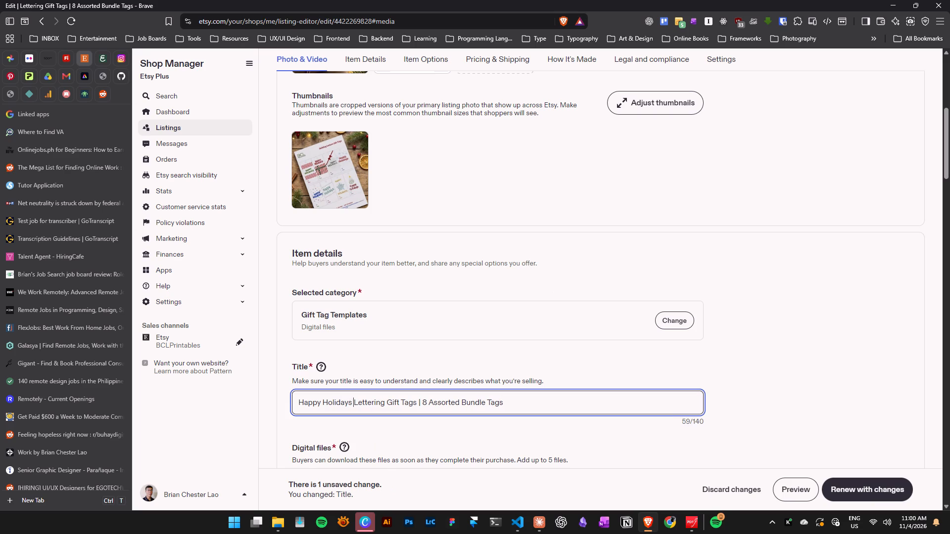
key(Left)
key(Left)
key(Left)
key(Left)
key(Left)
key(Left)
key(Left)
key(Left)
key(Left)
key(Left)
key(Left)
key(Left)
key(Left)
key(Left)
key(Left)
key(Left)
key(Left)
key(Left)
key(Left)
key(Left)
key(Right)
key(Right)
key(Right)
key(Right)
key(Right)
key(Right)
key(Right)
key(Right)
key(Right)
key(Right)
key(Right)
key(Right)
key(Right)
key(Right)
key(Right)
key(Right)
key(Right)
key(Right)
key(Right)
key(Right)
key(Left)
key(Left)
View the featured listing photo enlarged to examine the gift tag designs.
scroll(581, 267, up, 4)
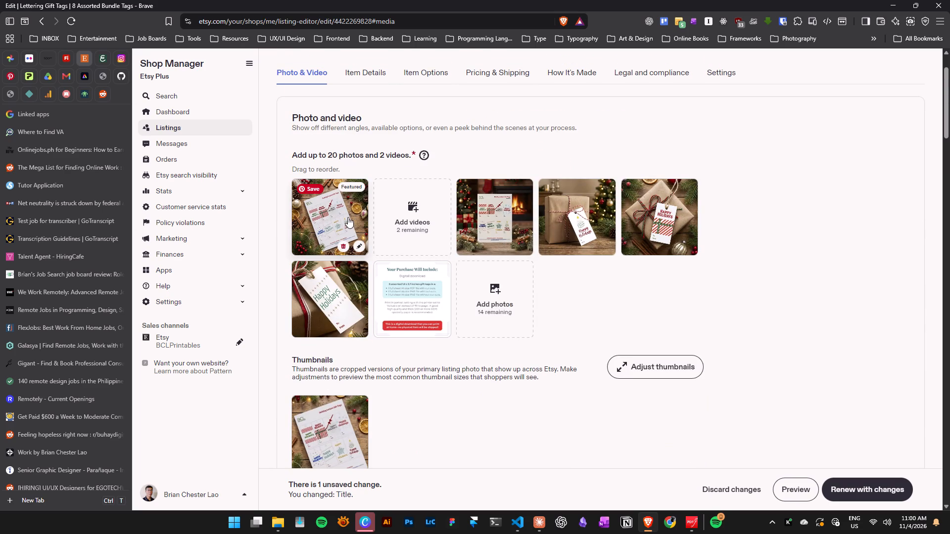
click(348, 214)
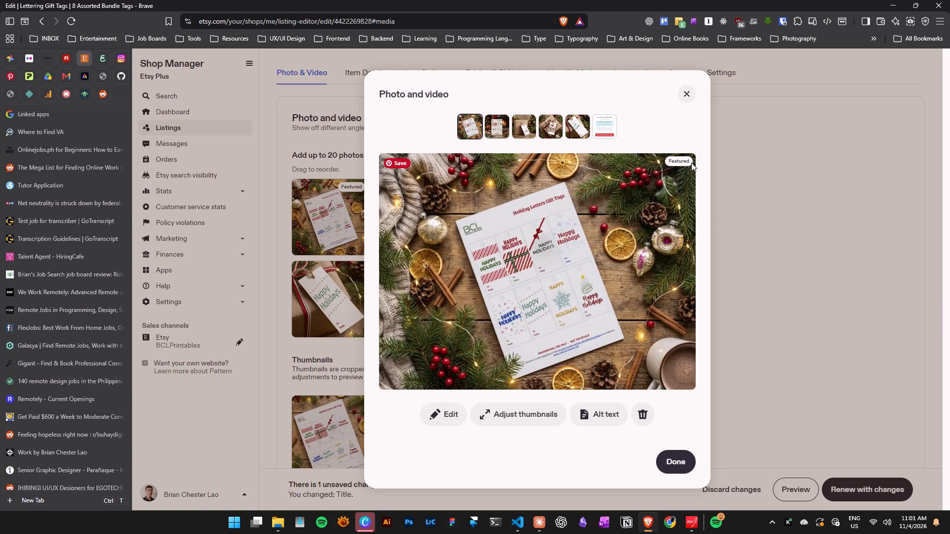
click(691, 94)
Insert "Digital Download Print Ready" between "Lettering" and "Gift Tags" in the listing title.
scroll(492, 389, down, 3)
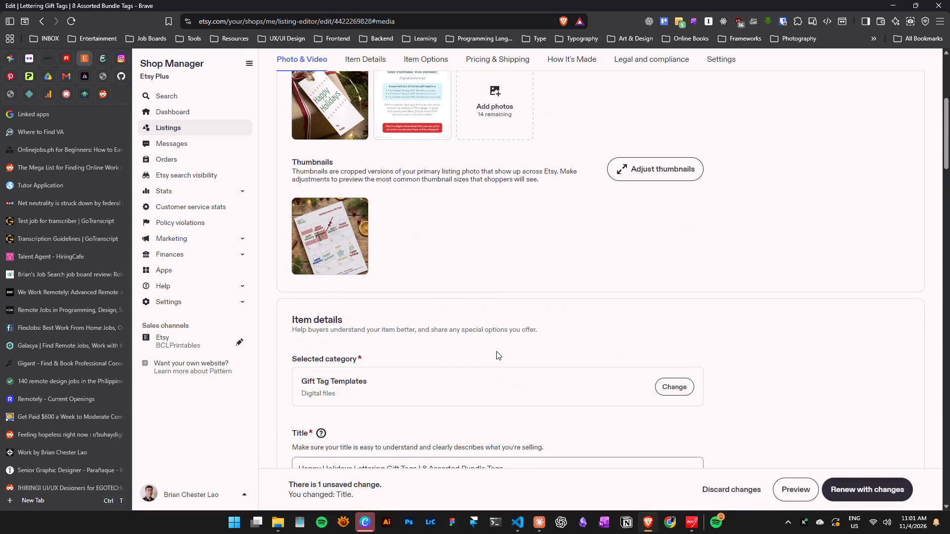
scroll(493, 351, down, 2)
click(350, 338)
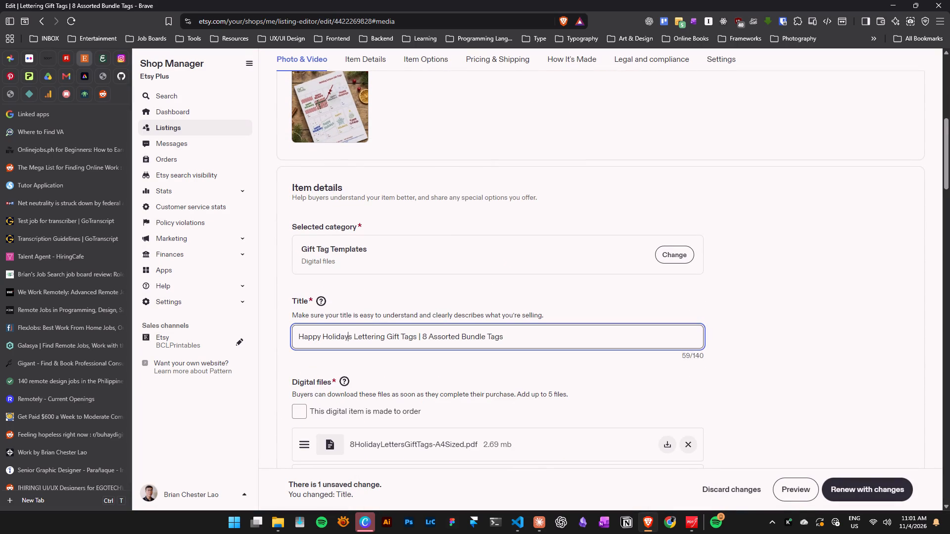
key(Right)
key(Right)
key(Right)
key(Right)
key(Right)
key(Right)
key(Right)
key(Right)
key(Right)
key(Right)
key(Right)
key(Right)
key(Right)
key(Right)
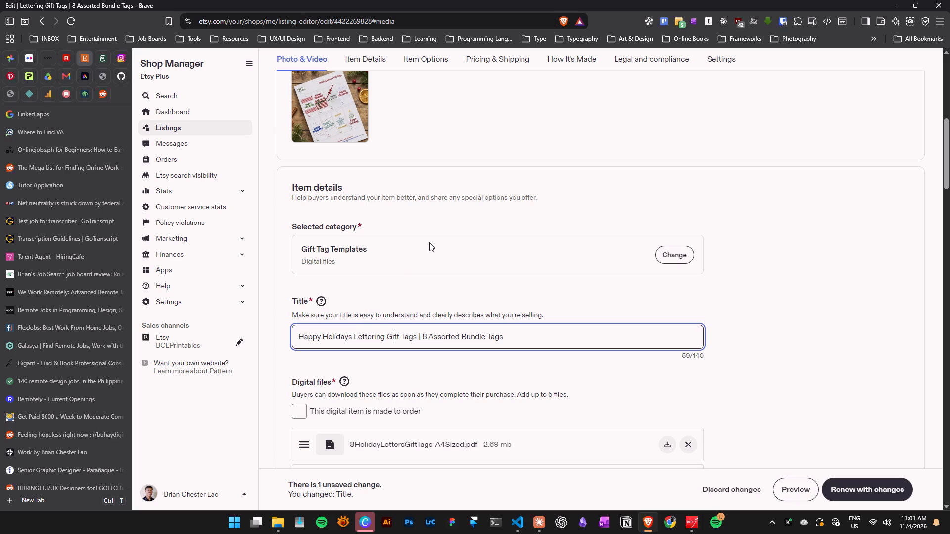
key(Left)
key(Left)
key(Left)
key(space)
text(Digital Download)
key(space)
text(Print Rweady)
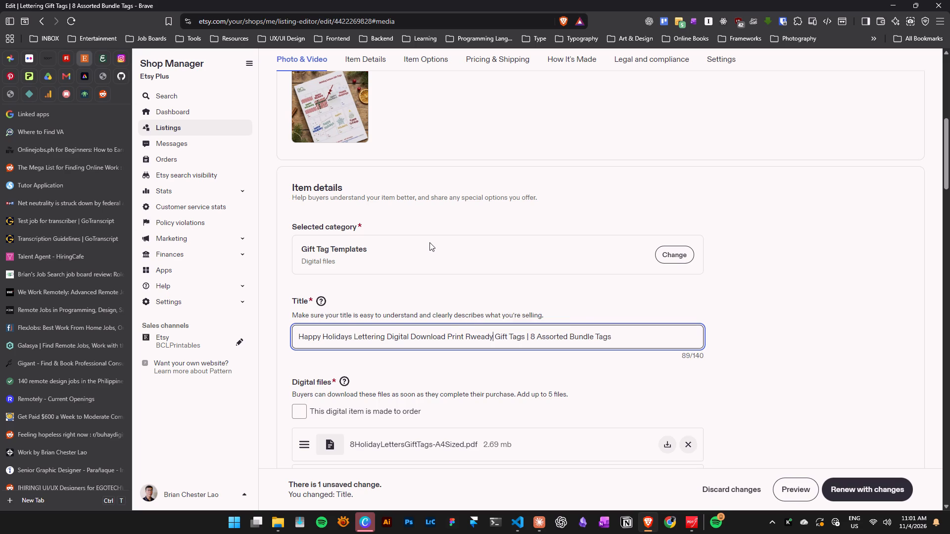
key(Left)
key(Left)
key(Left)
key(Left)
key(Left)
key(Right)
key(BackSpace)
Replace "Bundle Tags" at the end of the listing title with "Designs".
key(Right)
key(Right)
key(Right)
key(Right)
key(Right)
key(Right)
key(Right)
key(Right)
key(Right)
key(Right)
key(Right)
key(Right)
key(Right)
key(Right)
key(Right)
key(Right)
key(Right)
key(Right)
key(Right)
key(Right)
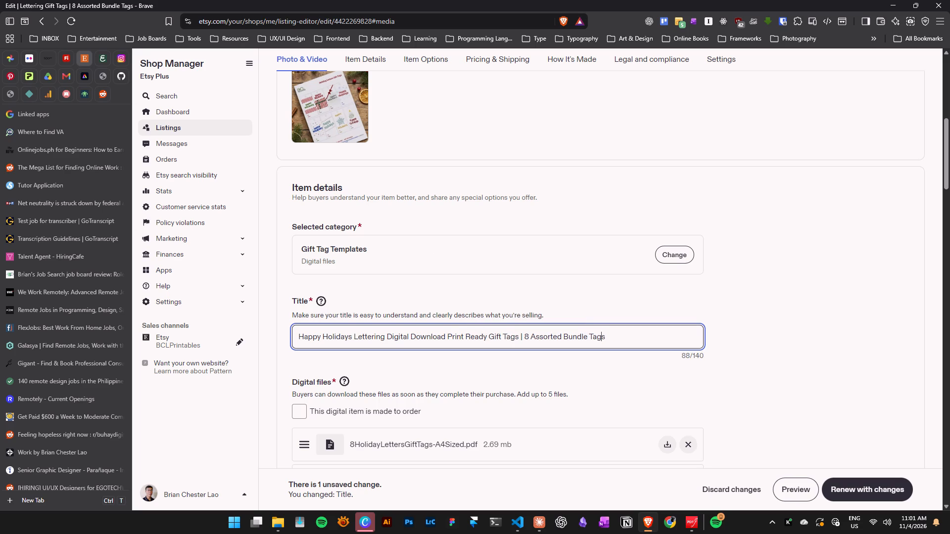
key(BackSpace)
key(BackSpace)
key(BackSpace)
key(BackSpace)
key(BackSpace)
key(BackSpace)
key(BackSpace)
key(BackSpace)
key(BackSpace)
key(BackSpace)
key(BackSpace)
text(Designs)
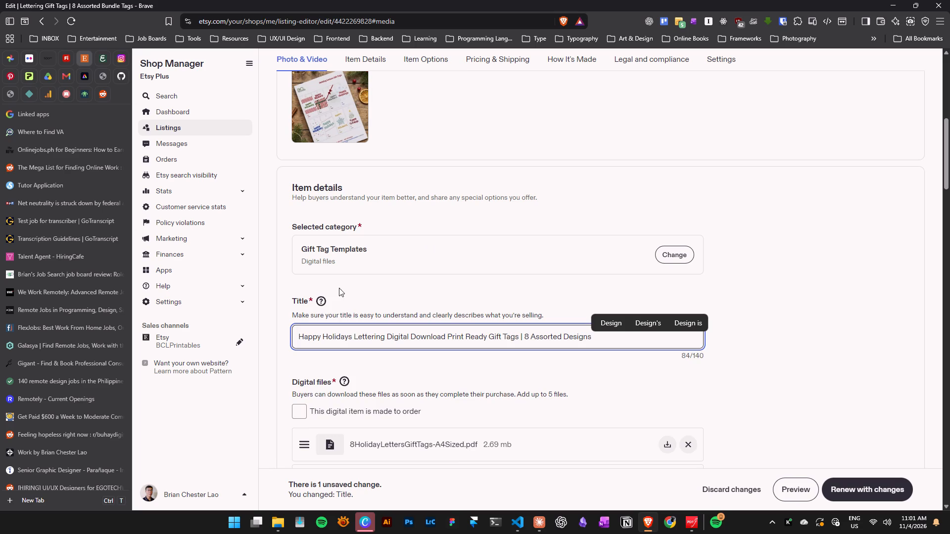
Remove the quantity and size text "8 1.8in x 3.7 inch" from the description's first sentence.
scroll(412, 388, down, 6)
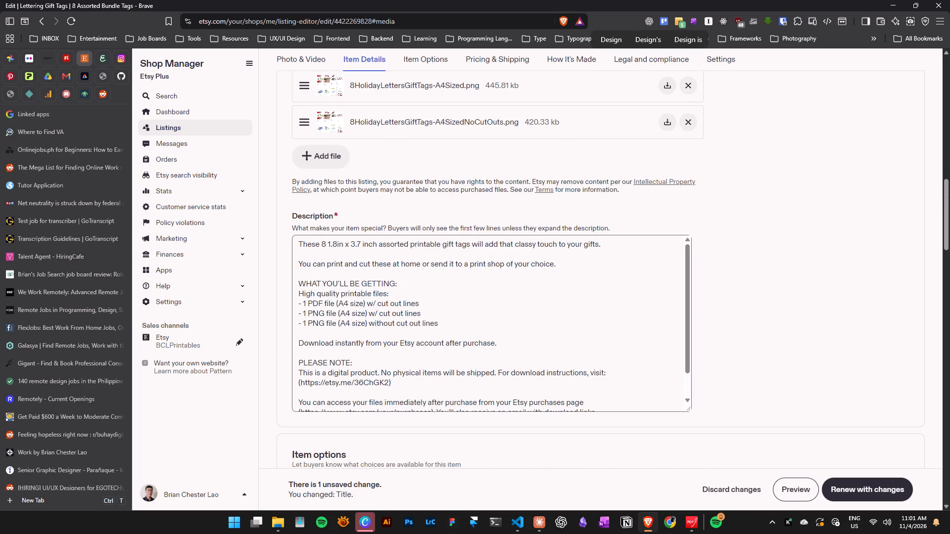
drag(322, 244, 375, 244)
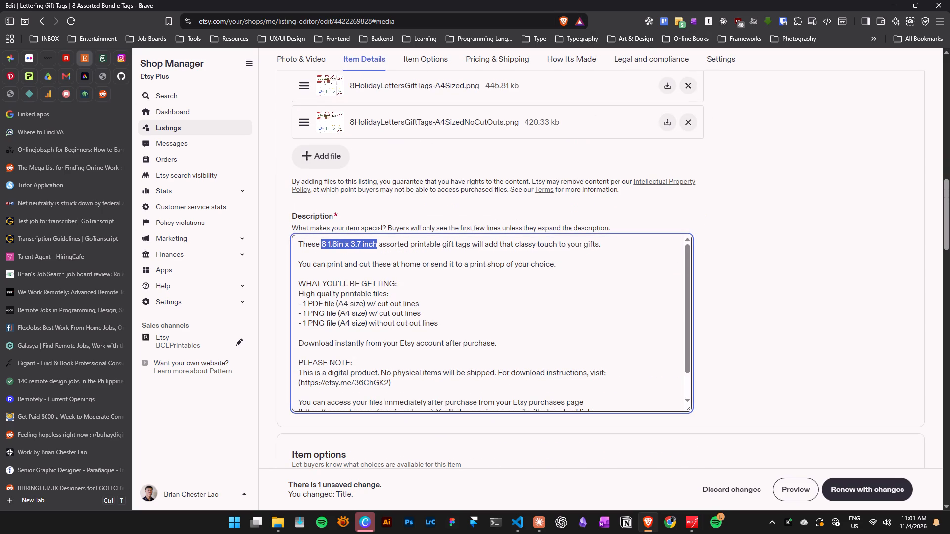
key(BackSpace)
key(BackSpace)
key(space)
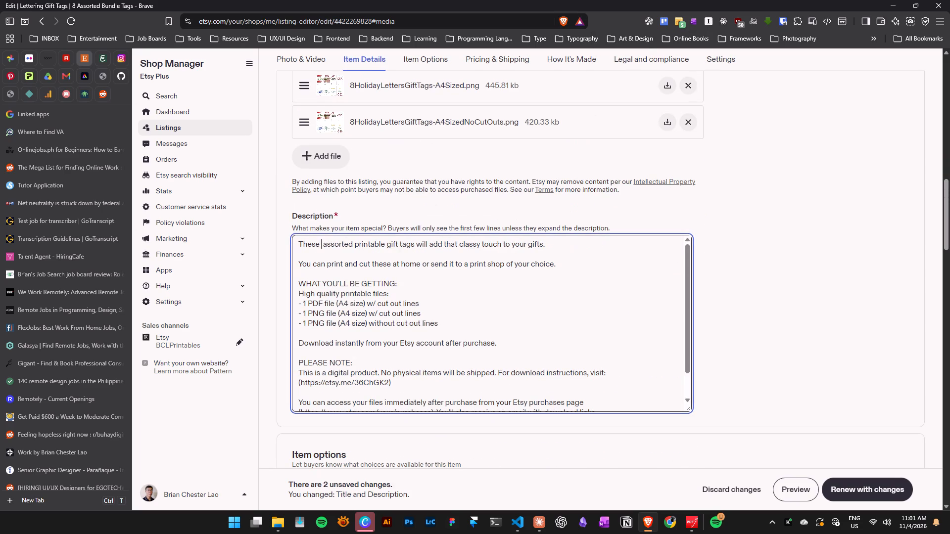
Insert the quantity "8" before "assorted" in the description's first sentence.
key(8)
Replace "printable" with "print ready" in the description's first sentence.
key(Right)
key(Right)
key(Right)
key(Right)
key(Right)
key(Right)
key(Right)
key(Right)
key(Right)
key(Right)
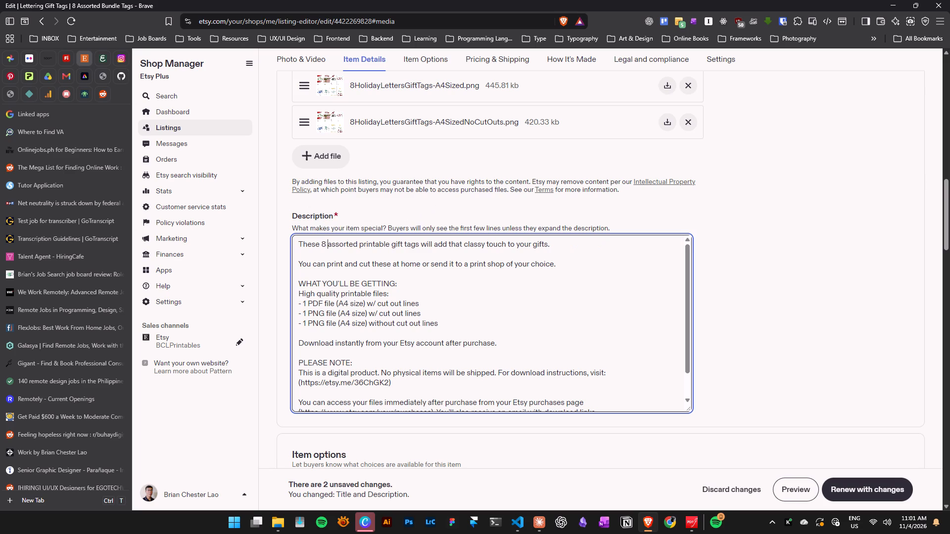
key(Left)
key(Left)
key(Left)
key(Left)
key(Left)
key(Right)
key(Right)
key(Right)
key(Right)
key(Right)
key(Right)
key(Left)
key(shift+Right)
key(shift+Right)
key(shift+Right)
key(shift+Right)
key(shift+Right)
key(shift+Right)
key(shift+Right)
key(shift+Right)
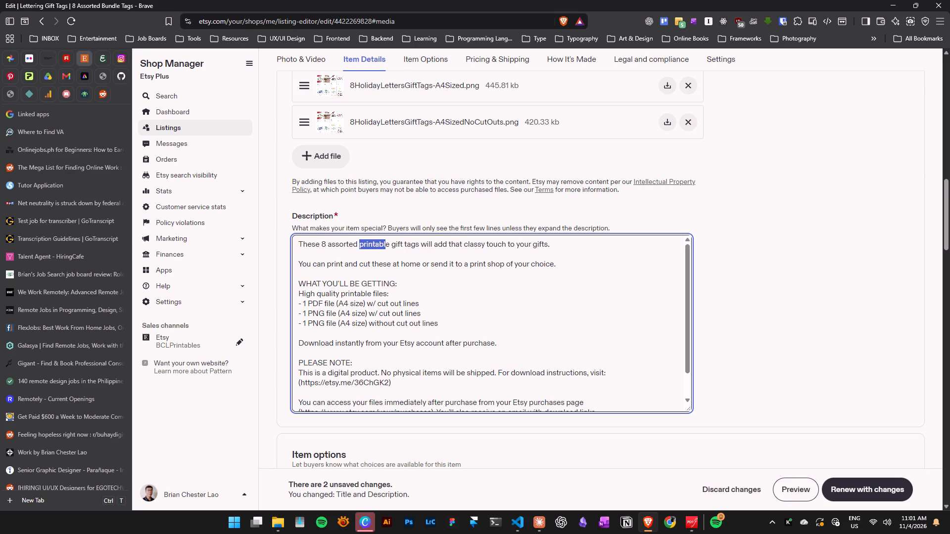
key(shift+Right)
text(print ready)
Change "classy" to "classic" in the description's first sentence.
key(Right)
key(Right)
key(Right)
key(Right)
key(Right)
key(Right)
key(Right)
key(Right)
key(Right)
key(Right)
key(Right)
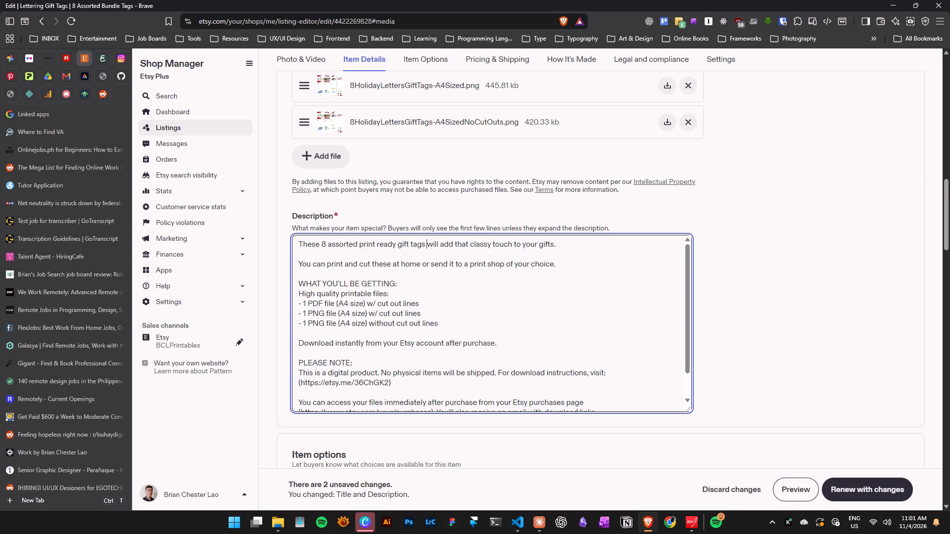
key(Right)
key(Left)
key(Right)
key(Right)
key(Right)
key(Right)
key(Right)
key(Right)
key(Right)
key(Right)
key(Right)
key(Right)
key(Right)
key(Right)
key(Right)
key(Right)
key(Right)
key(Right)
key(Right)
key(Right)
key(Right)
key(Right)
key(BackSpace)
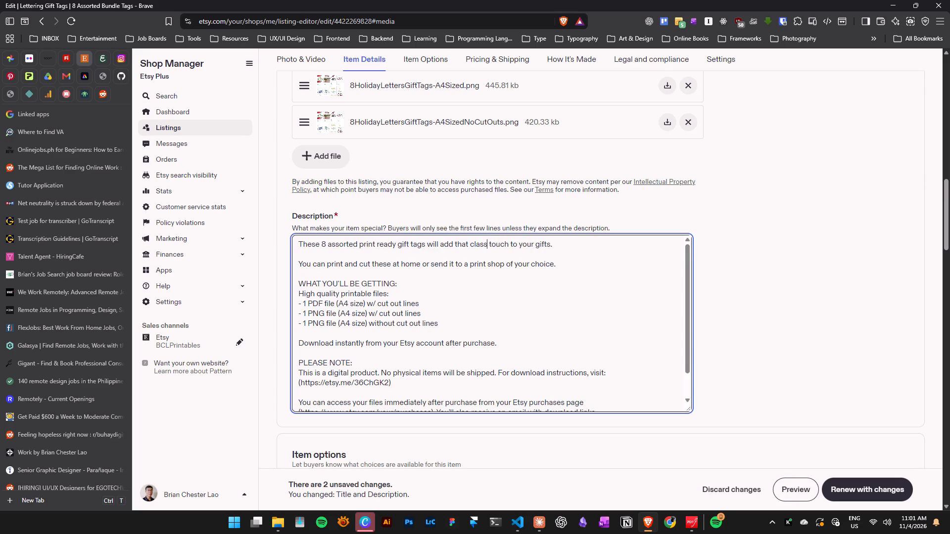
text(ic)
Extend the end of the description's first sentence so it reads "your gifts and treats".
key(Right)
key(Right)
key(Right)
key(Right)
key(Right)
key(Right)
key(Right)
key(Right)
key(Right)
key(Right)
key(Right)
key(Right)
key(Right)
key(Right)
key(Right)
key(Right)
key(Right)
key(Right)
key(Right)
key(Right)
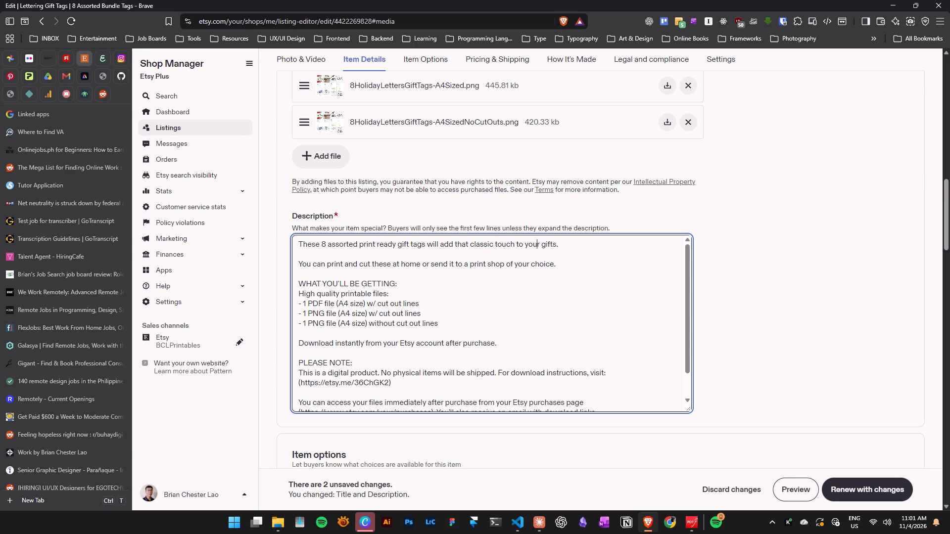
key(Left)
key(Left)
key(Left)
key(Left)
key(Left)
key(Left)
key(Left)
key(Left)
key(Left)
key(Left)
key(Left)
key(Left)
key(Left)
key(Left)
key(Left)
key(Right)
key(Right)
key(BackSpace)
key(BackSpace)
text(ts and treats)
Proofread the Lettering Gift Tags description from the opening sentence down to the download instructions link.
key(Left)
key(Left)
key(Left)
key(Left)
key(Left)
key(Left)
key(Left)
key(Left)
key(Left)
key(Left)
key(Left)
key(Left)
key(Left)
key(Left)
key(Left)
key(Left)
key(Left)
key(Left)
key(Left)
key(Left)
key(Down)
key(Down)
key(Right)
key(Right)
key(Right)
key(Right)
key(Right)
key(Right)
key(Right)
key(Right)
key(Right)
key(Right)
key(Right)
key(Right)
key(Right)
key(Right)
key(Right)
key(Right)
key(Right)
key(Right)
key(Right)
key(Right)
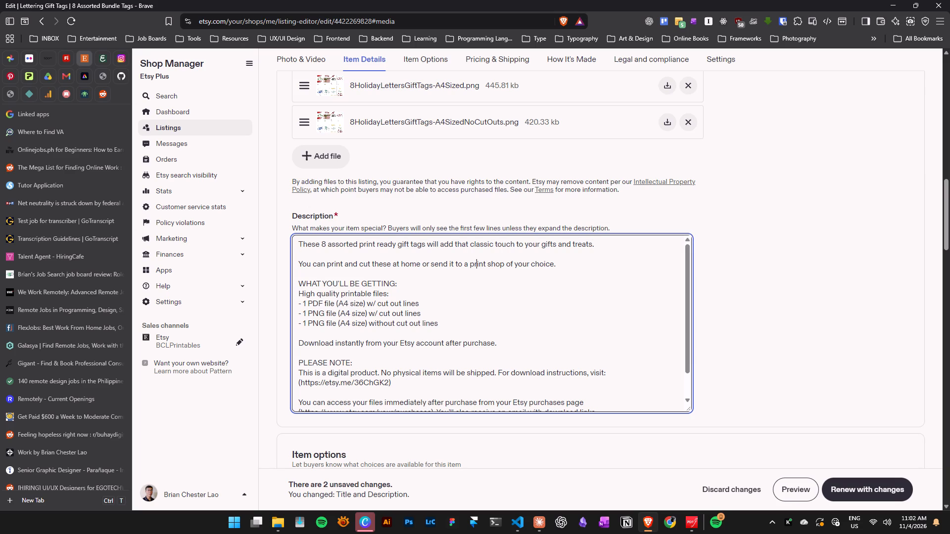
key(Down)
key(Down)
key(Down)
key(Down)
key(Down)
key(Down)
key(Down)
key(Down)
key(Down)
key(Down)
key(Down)
key(Down)
Remove the material tags ready to print, digital, illustration, line art, downloadable, download, diy and printable.
scroll(413, 314, down, 3)
scroll(567, 385, down, 3)
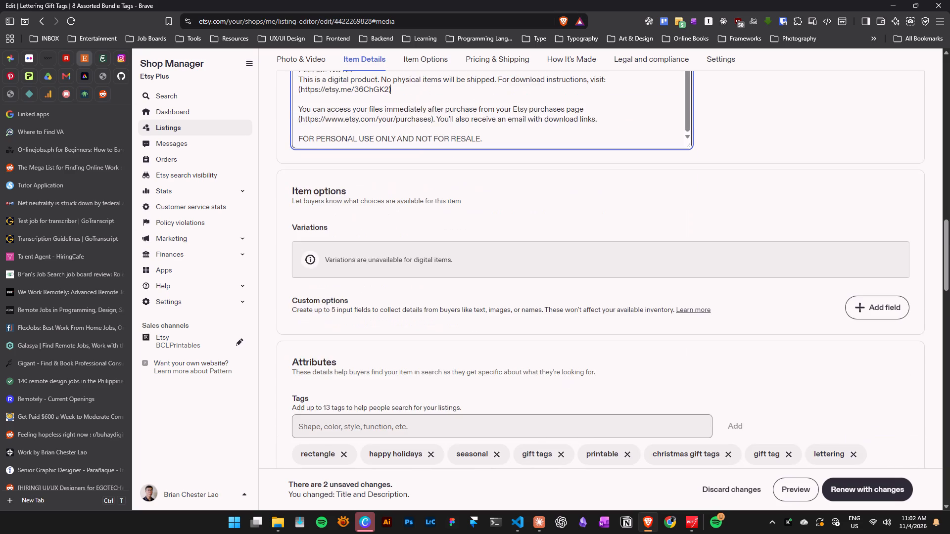
scroll(569, 375, down, 2)
scroll(400, 434, down, 2)
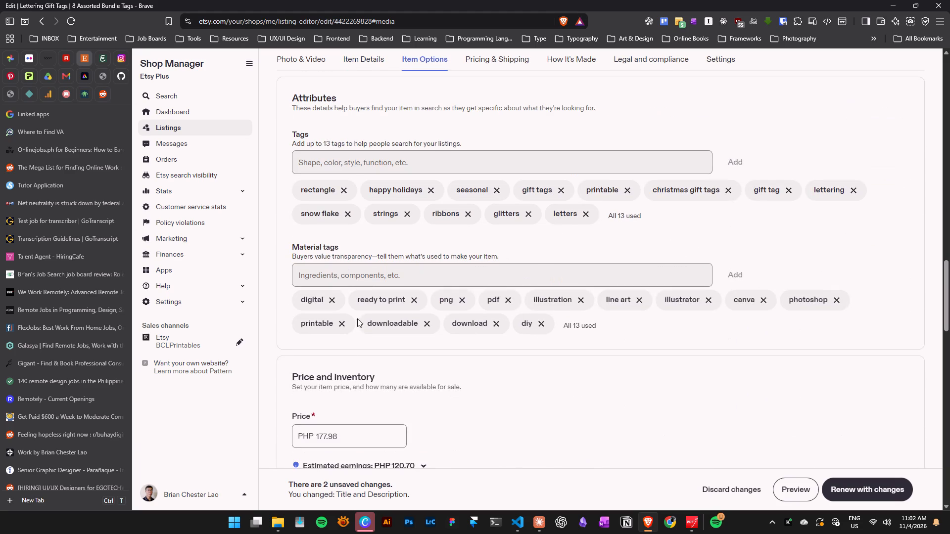
click(414, 300)
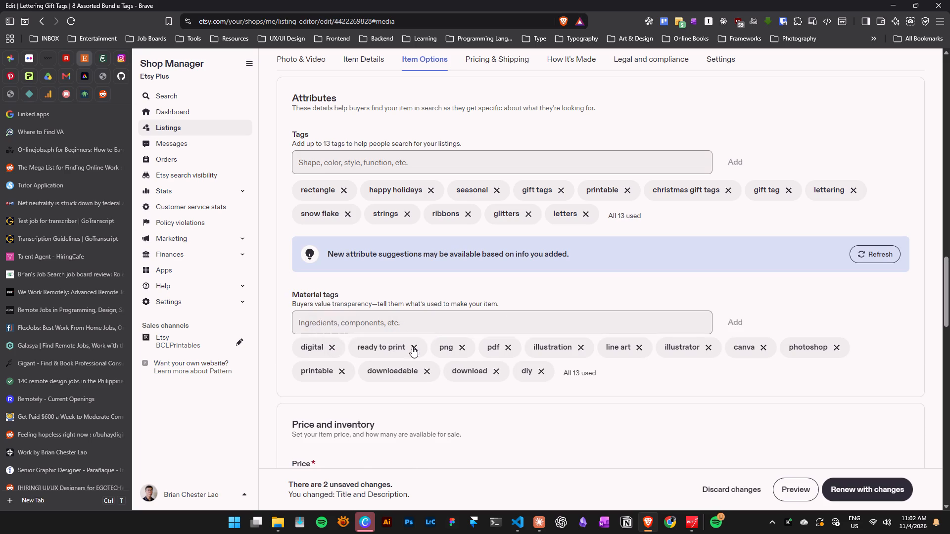
click(416, 347)
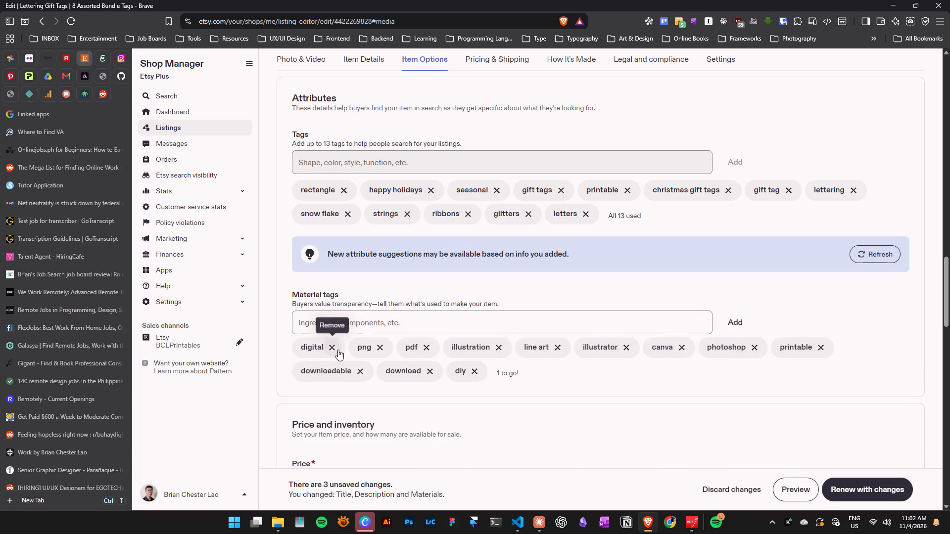
click(334, 348)
click(441, 350)
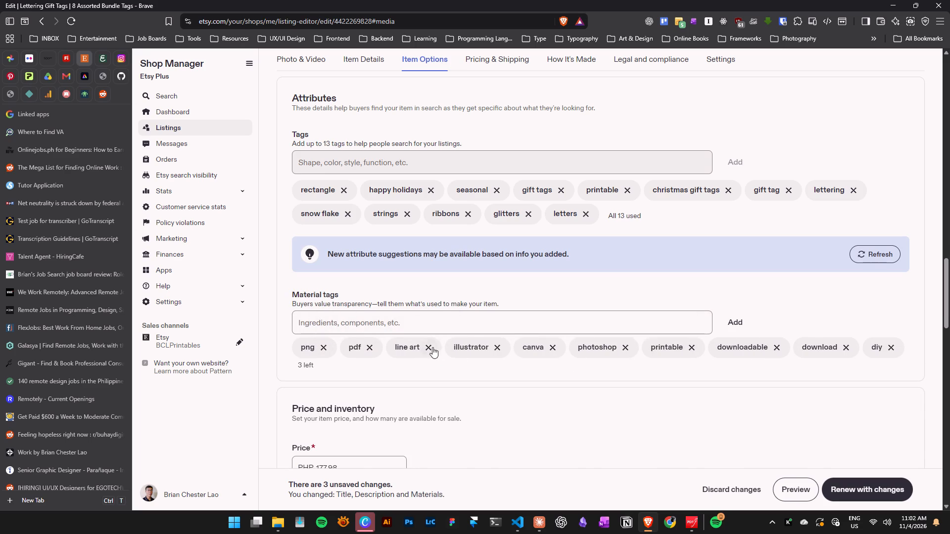
click(431, 347)
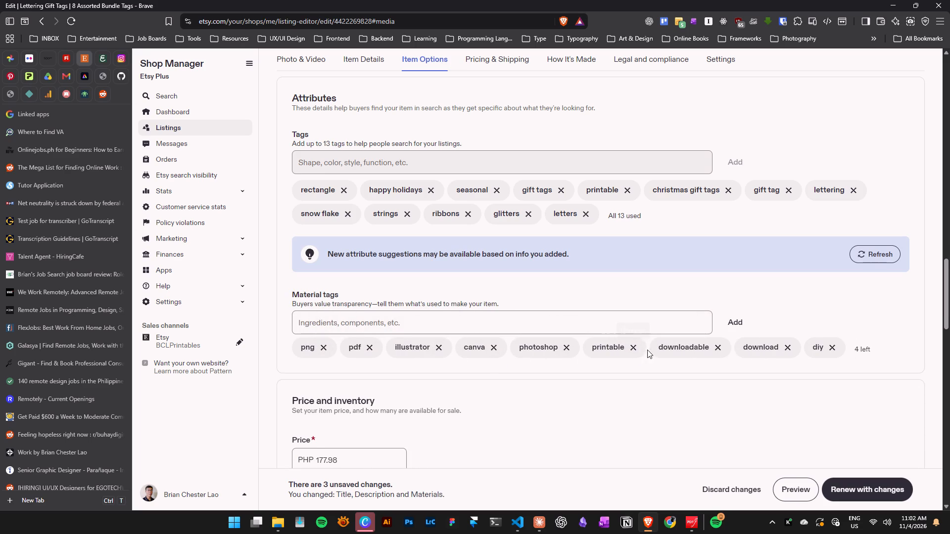
click(721, 349)
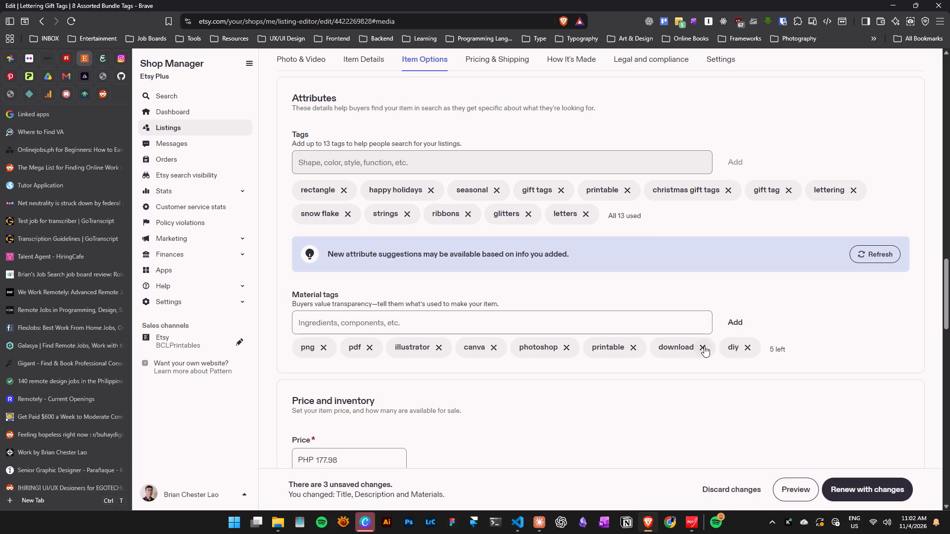
click(704, 346)
click(680, 349)
click(635, 346)
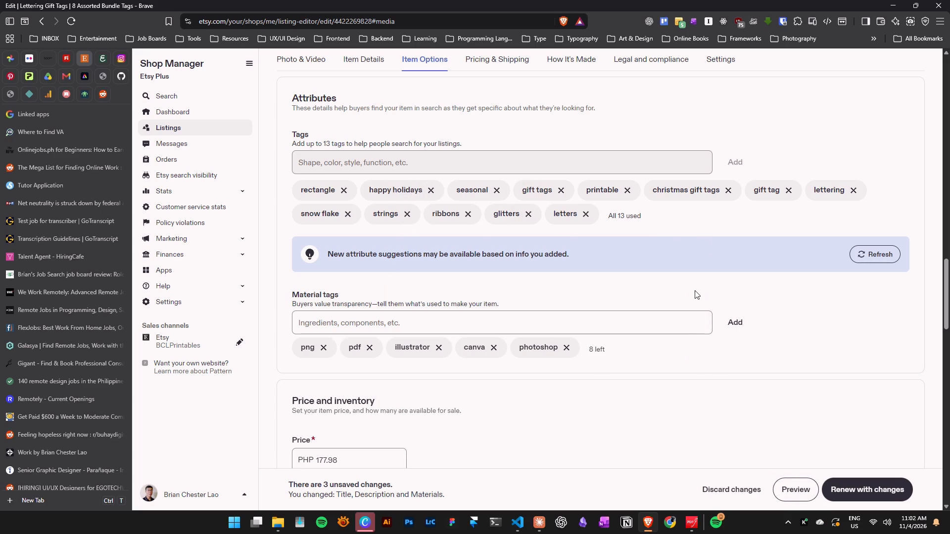
Replace the "christmas gift tags" search tag with "holiday gift tag".
click(729, 191)
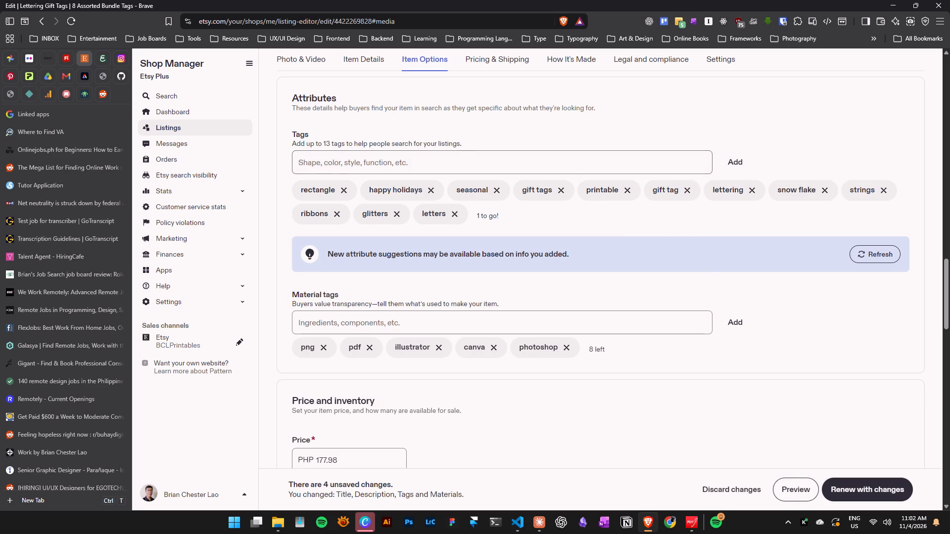
click(437, 165)
text(holiday gift tag)
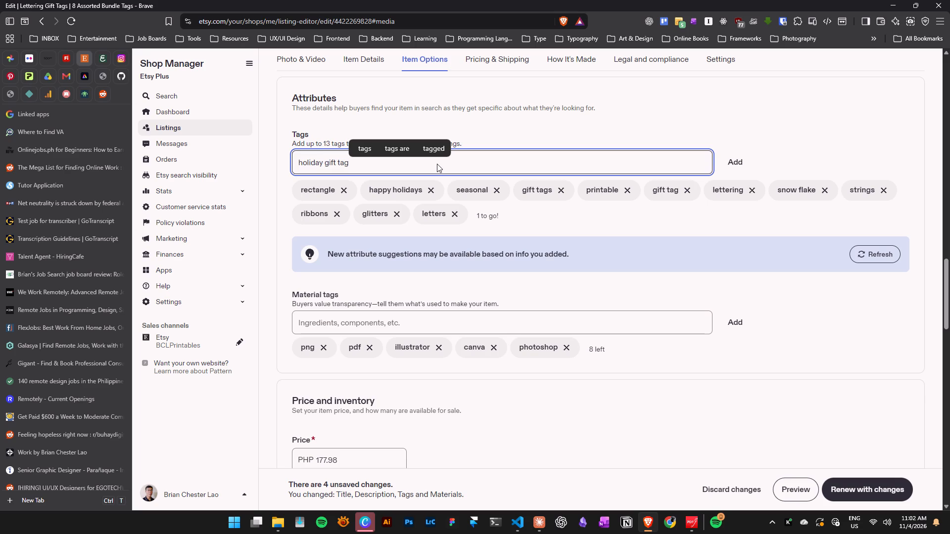
key(Return)
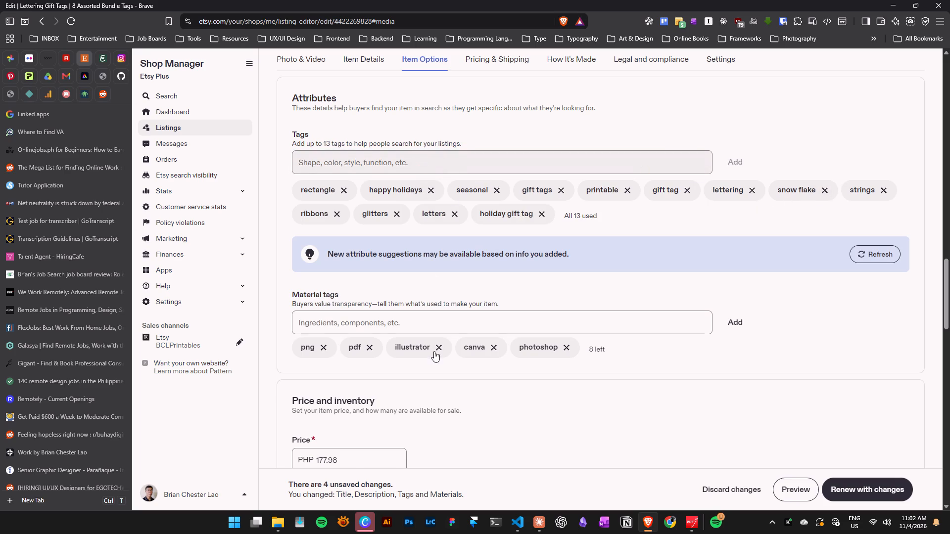
Set the Lettering Gift Tags price to PHP 200.
scroll(436, 400, down, 2)
drag(342, 333, 301, 328)
key(2)
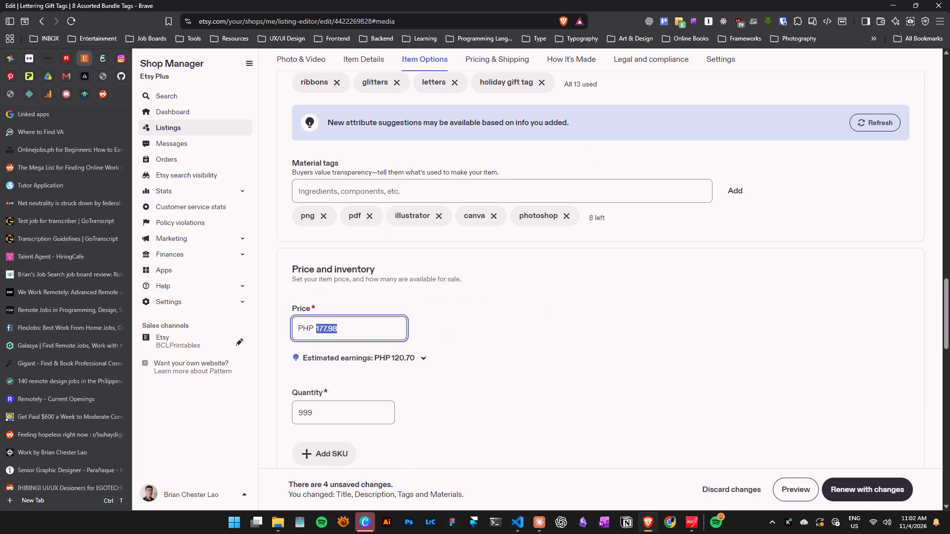
text(00)
Declare the listing's digital content as created by me.
scroll(624, 292, down, 6)
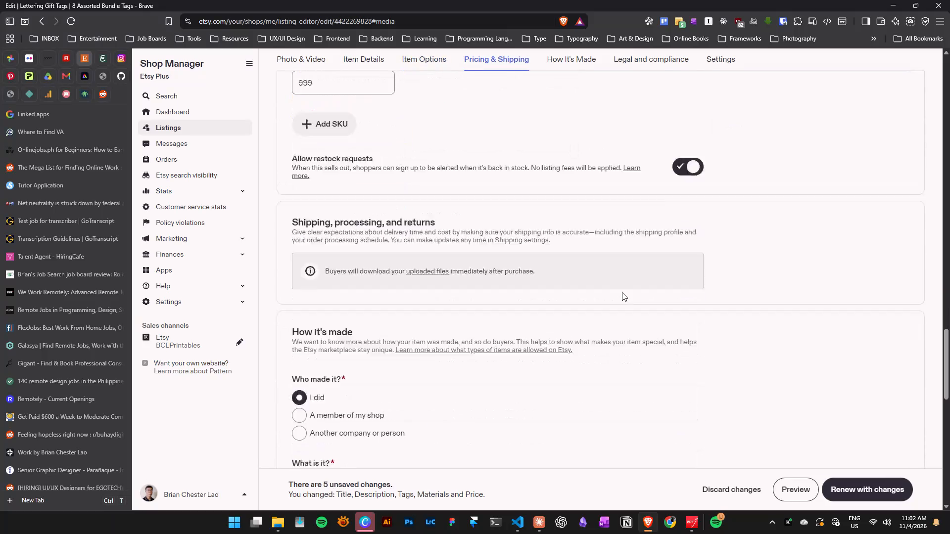
scroll(622, 292, down, 2)
click(320, 344)
Turn on featuring for the Lettering Gift Tags listing.
scroll(592, 317, down, 2)
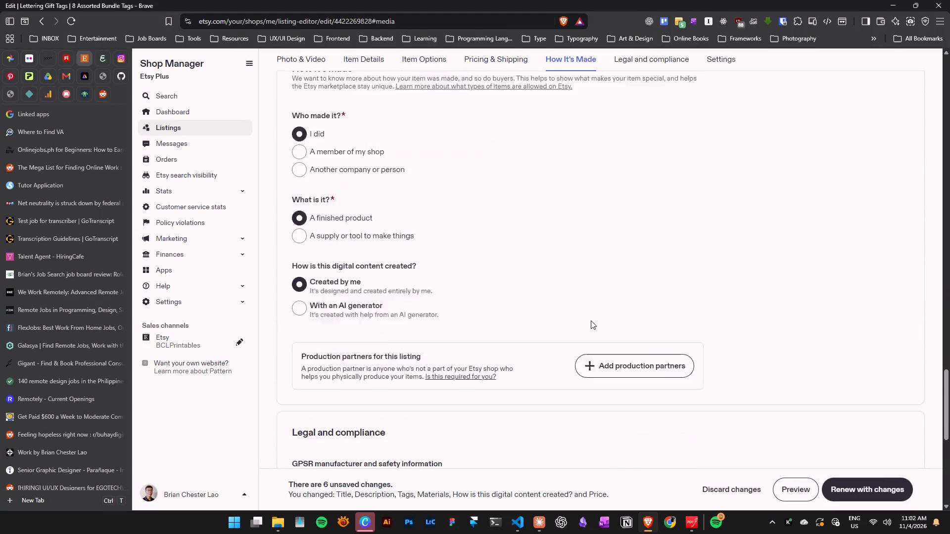
scroll(591, 320, down, 2)
scroll(835, 295, down, 3)
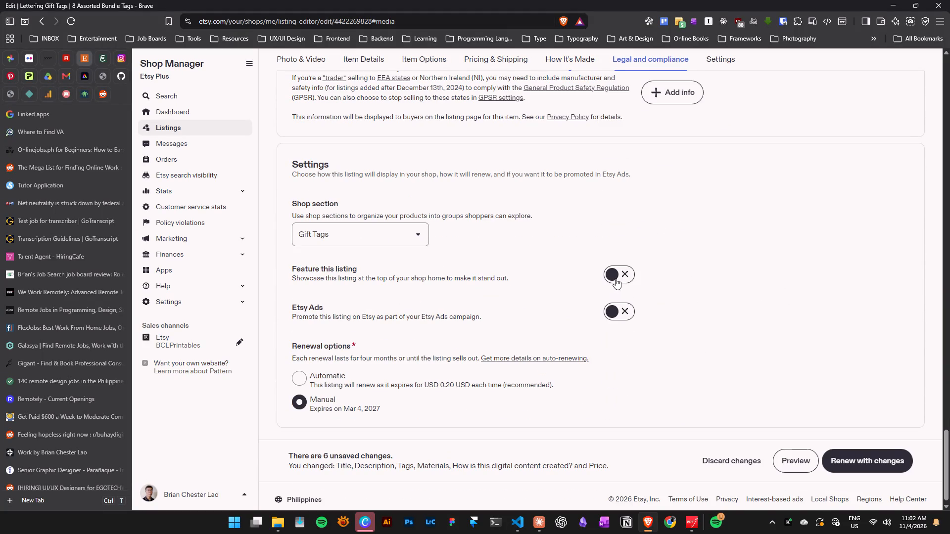
click(618, 275)
Renew the Lettering Gift Tags listing with its changes.
scroll(786, 317, down, 5)
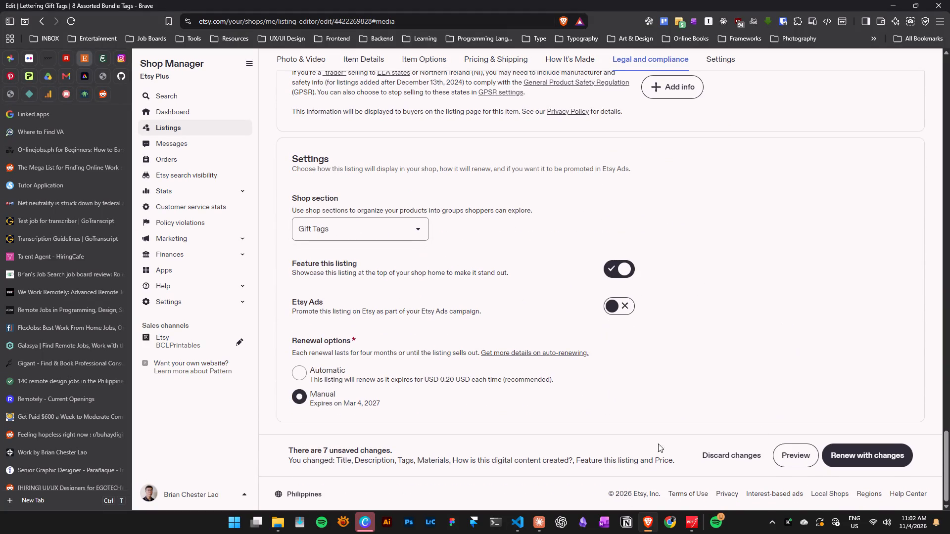
click(857, 456)
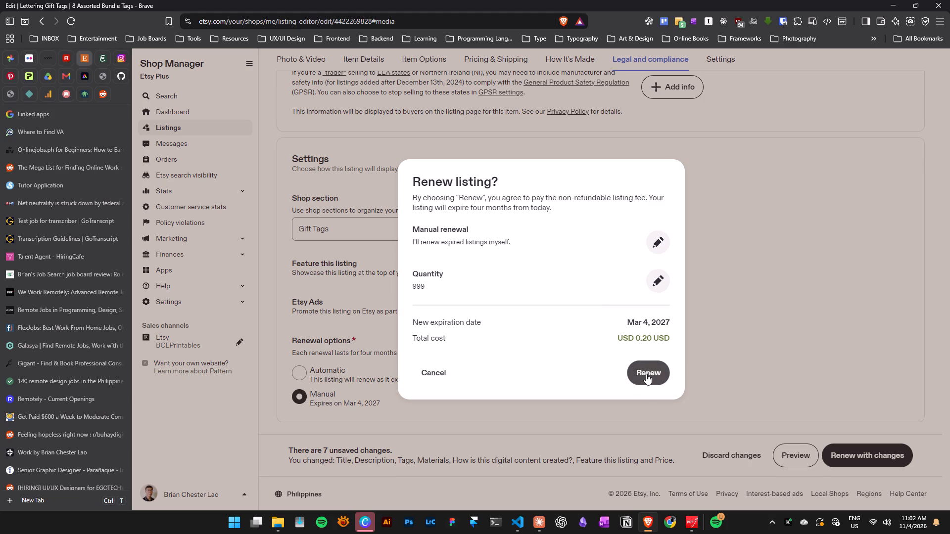
click(645, 374)
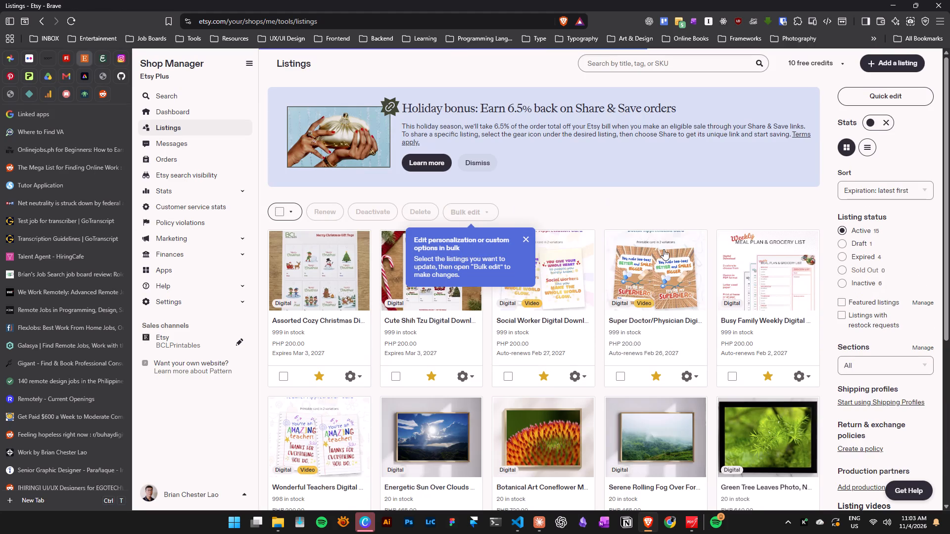
Reload the listings page and look over the active listings.
click(69, 23)
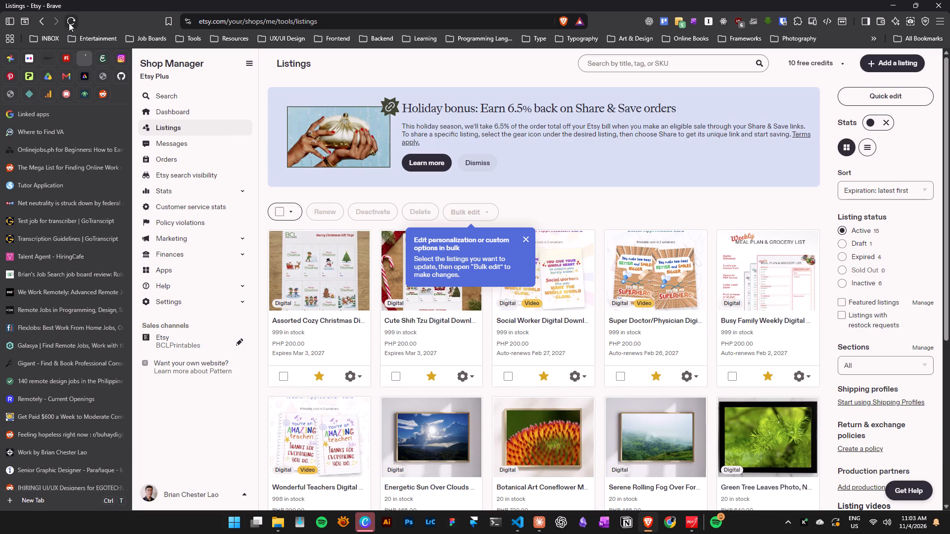
scroll(617, 271, down, 3)
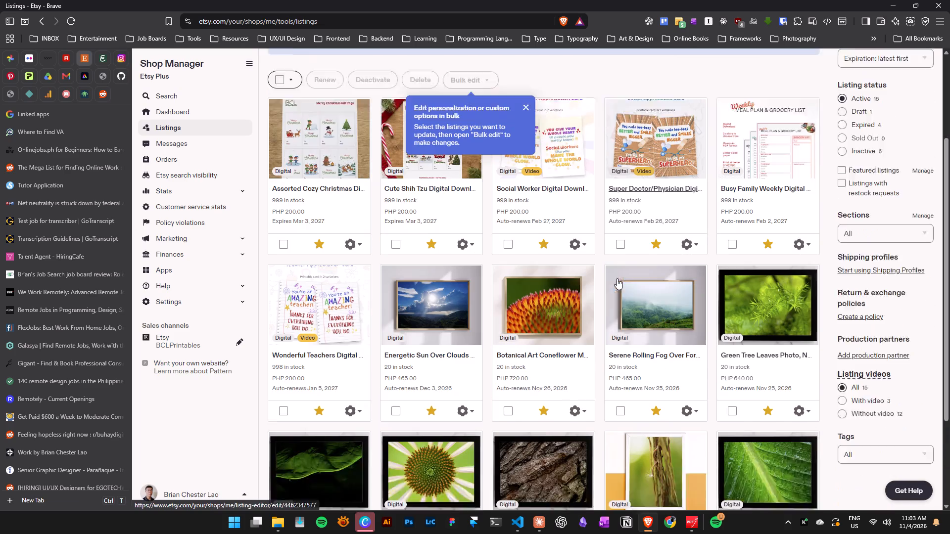
scroll(617, 278, down, 7)
scroll(633, 299, up, 7)
scroll(633, 311, down, 3)
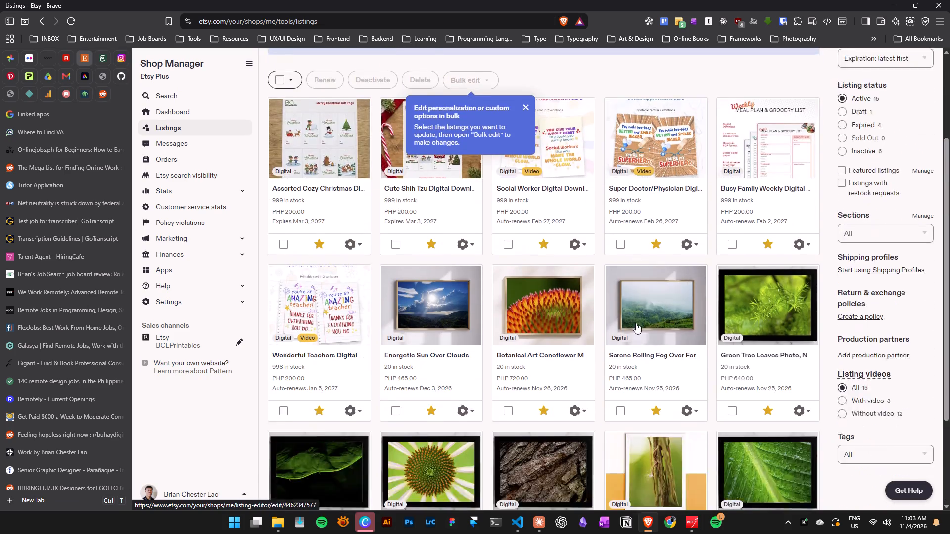
scroll(636, 323, down, 4)
scroll(636, 324, up, 5)
scroll(636, 326, down, 3)
scroll(638, 330, up, 5)
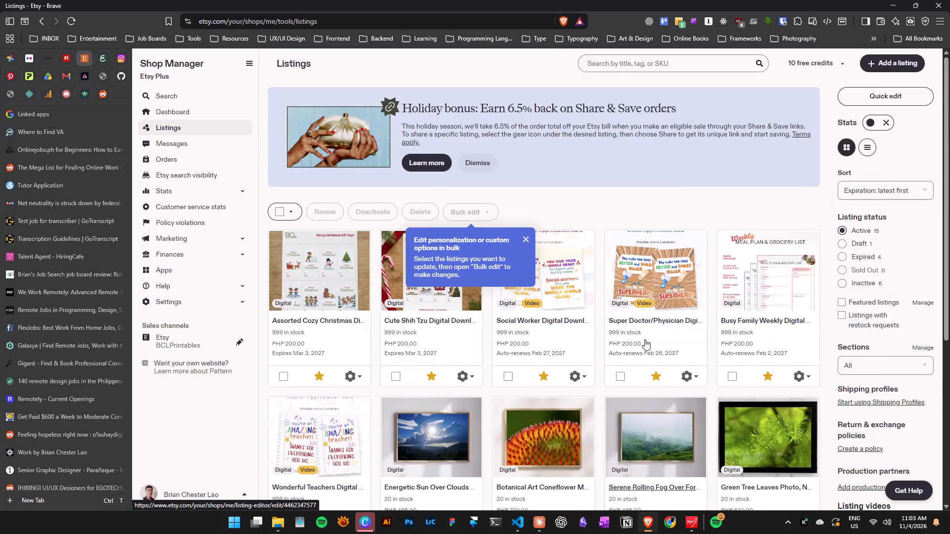
scroll(645, 339, down, 5)
scroll(646, 341, up, 3)
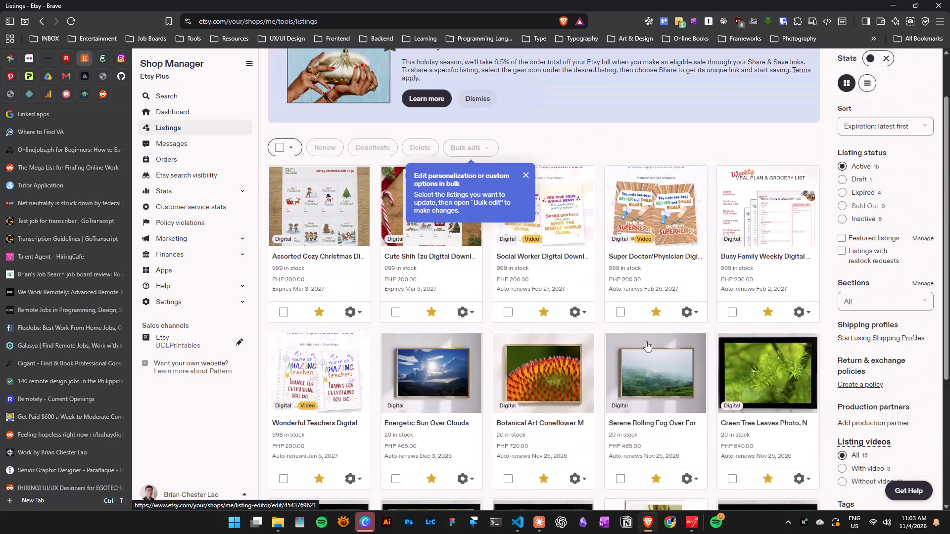
drag(327, 349, 334, 350)
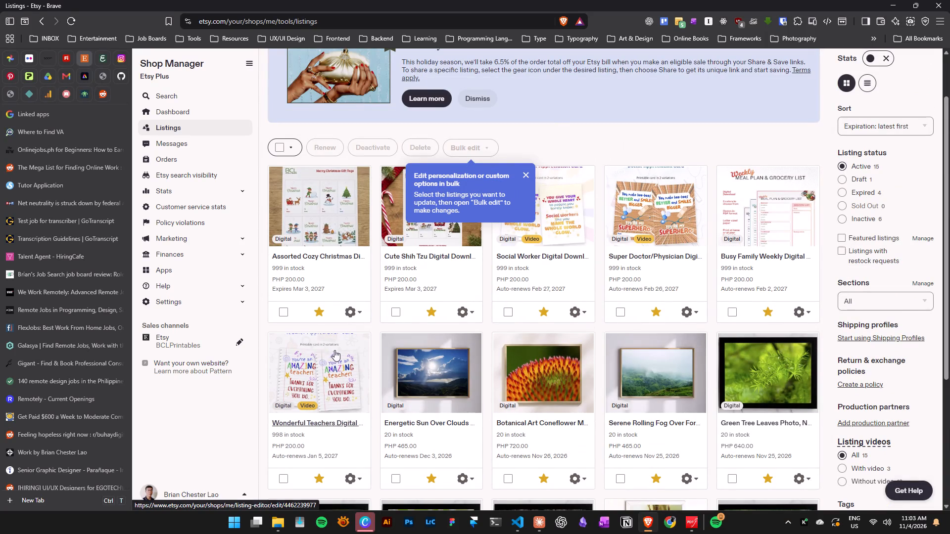
drag(334, 350, 326, 337)
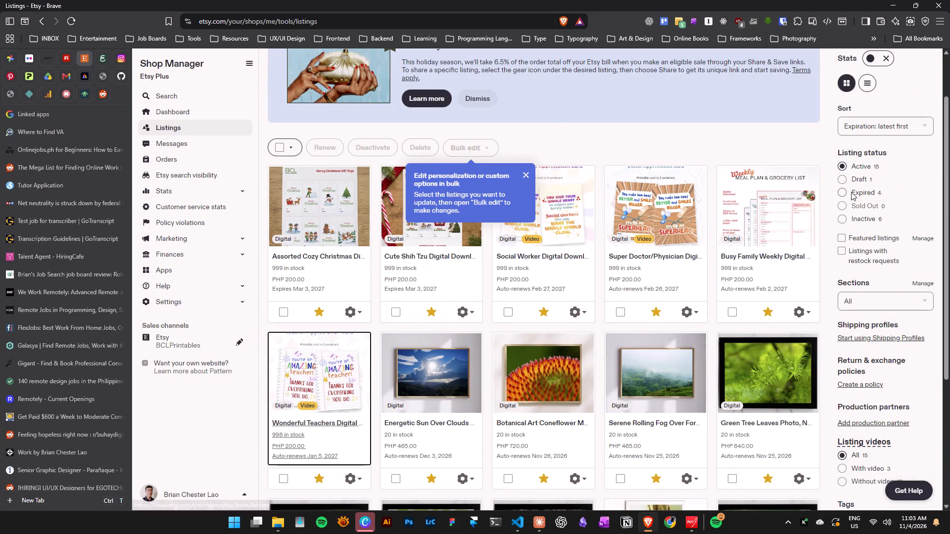
Filter the listings to expired ones, dismiss the bulk edit tip and open Capybara Gift Tags for editing.
click(858, 195)
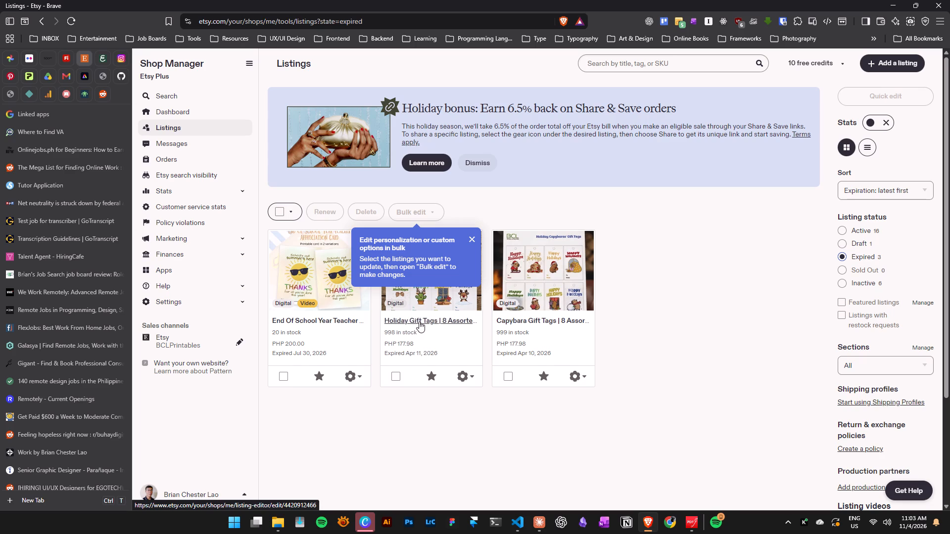
click(445, 444)
click(472, 238)
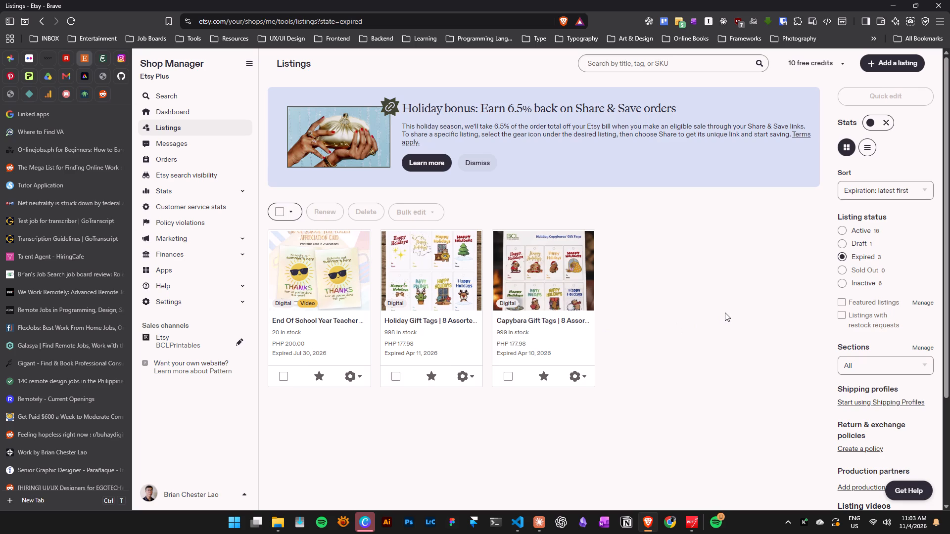
click(556, 318)
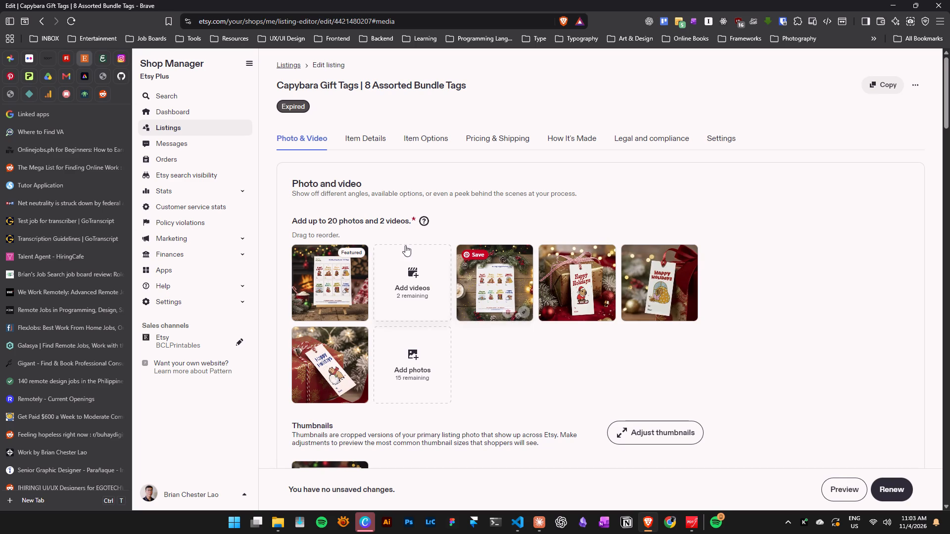
Add the word "Cute" to the start of the Capybara Gift Tags listing title.
scroll(431, 346, down, 4)
scroll(373, 347, down, 3)
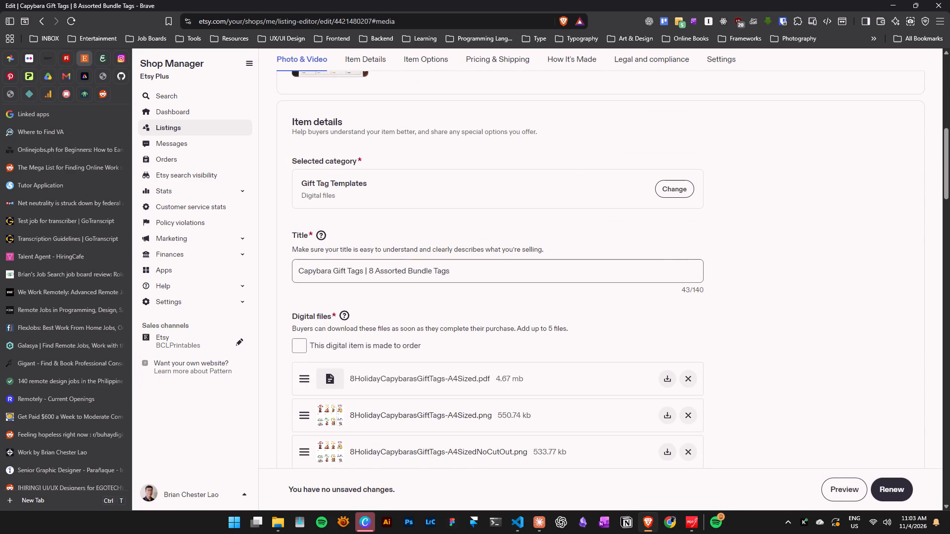
click(328, 269)
key(Left)
key(Left)
key(Left)
key(Left)
key(Left)
key(Left)
key(Left)
key(Left)
key(Left)
key(Left)
key(Left)
key(Left)
key(Left)
key(Left)
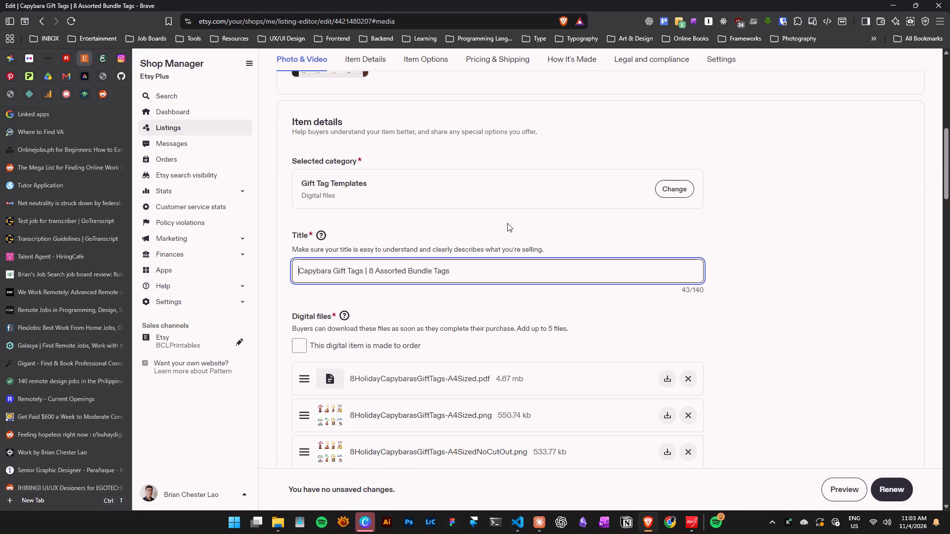
text(Cute)
key(Right)
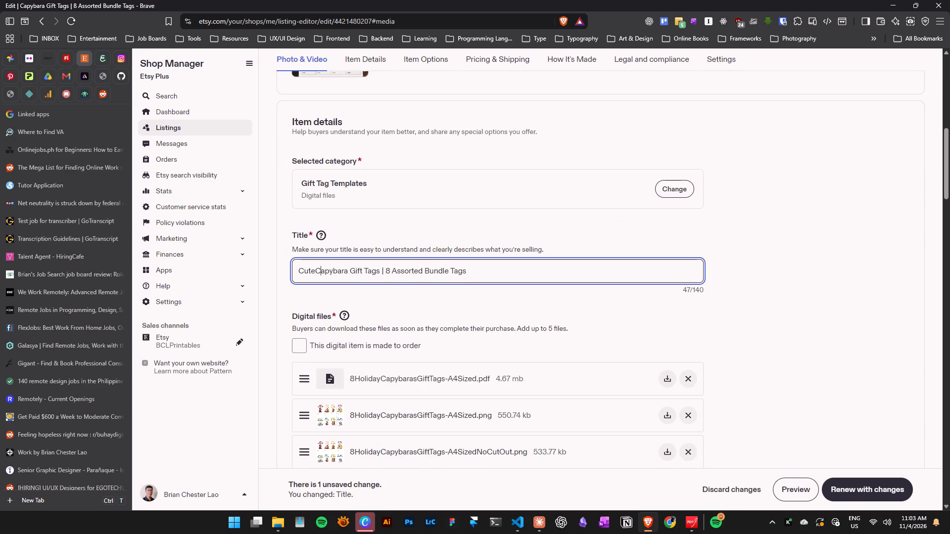
key(Left)
key(space)
Insert "Print Ready" between "Capybara" and "Gift Tags" in the listing title.
key(Right)
key(Right)
key(Right)
key(Right)
key(Right)
key(Right)
key(Right)
key(Right)
key(Right)
key(Left)
key(space)
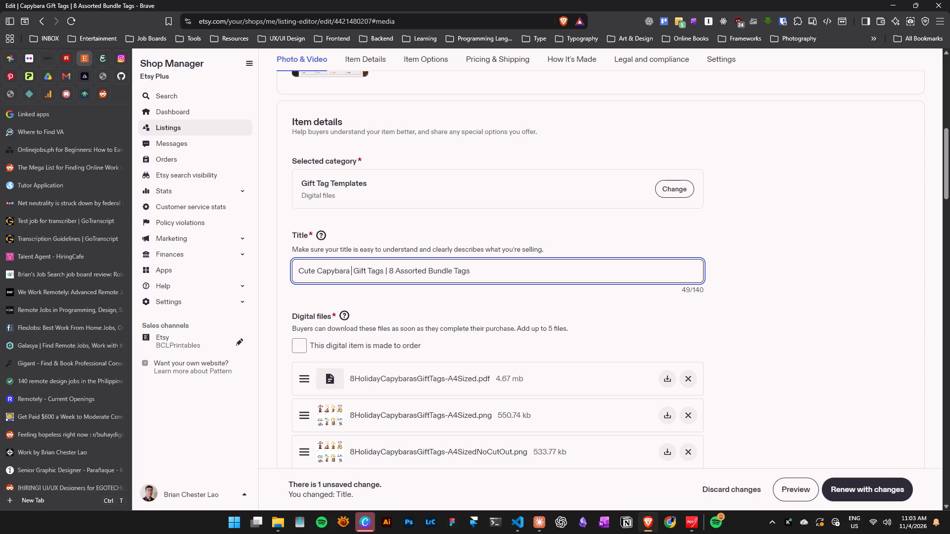
text(Print Ready)
Insert "Digital Download" before "Print Ready" in the listing title.
key(Left)
key(Left)
key(Left)
key(Left)
key(Left)
key(Left)
key(Left)
key(Left)
key(Left)
key(Left)
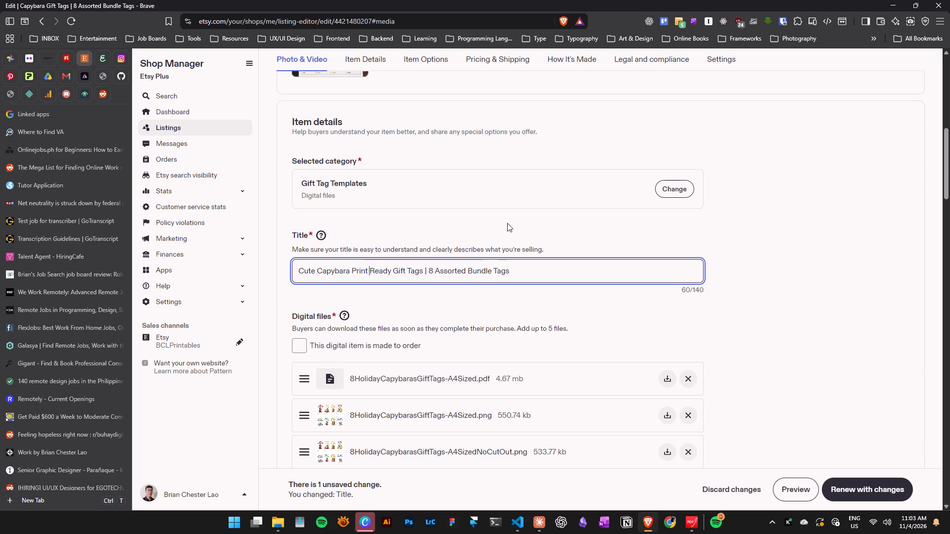
key(Left)
key(Left)
key(space)
text(G)
key(BackSpace)
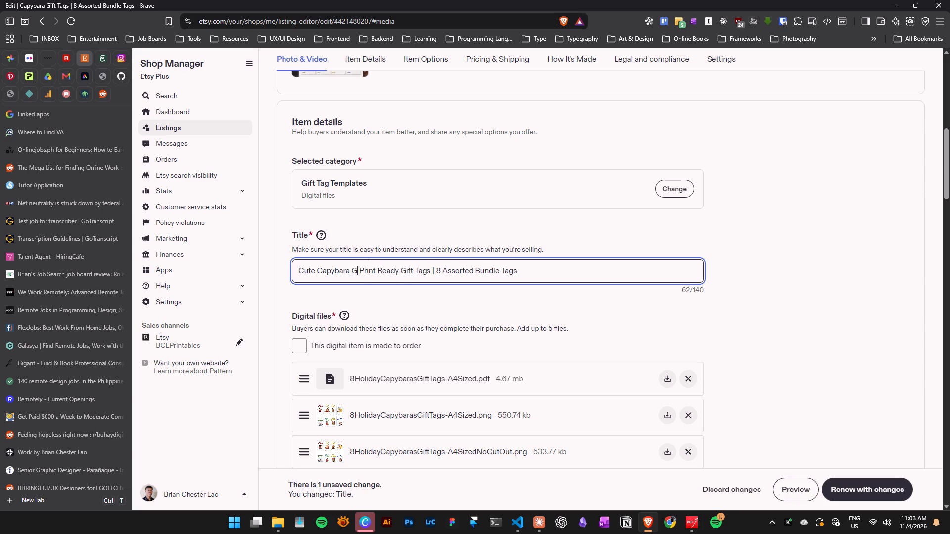
text(Digital Download)
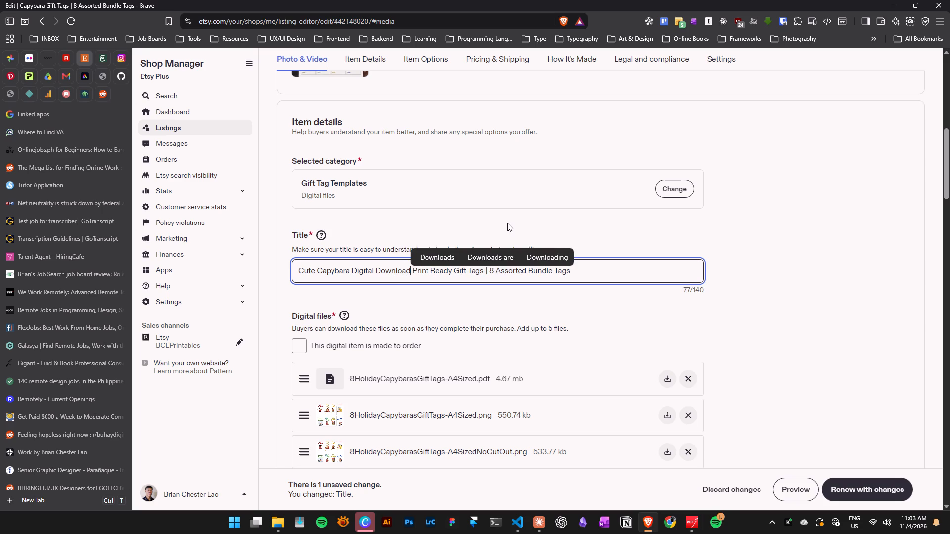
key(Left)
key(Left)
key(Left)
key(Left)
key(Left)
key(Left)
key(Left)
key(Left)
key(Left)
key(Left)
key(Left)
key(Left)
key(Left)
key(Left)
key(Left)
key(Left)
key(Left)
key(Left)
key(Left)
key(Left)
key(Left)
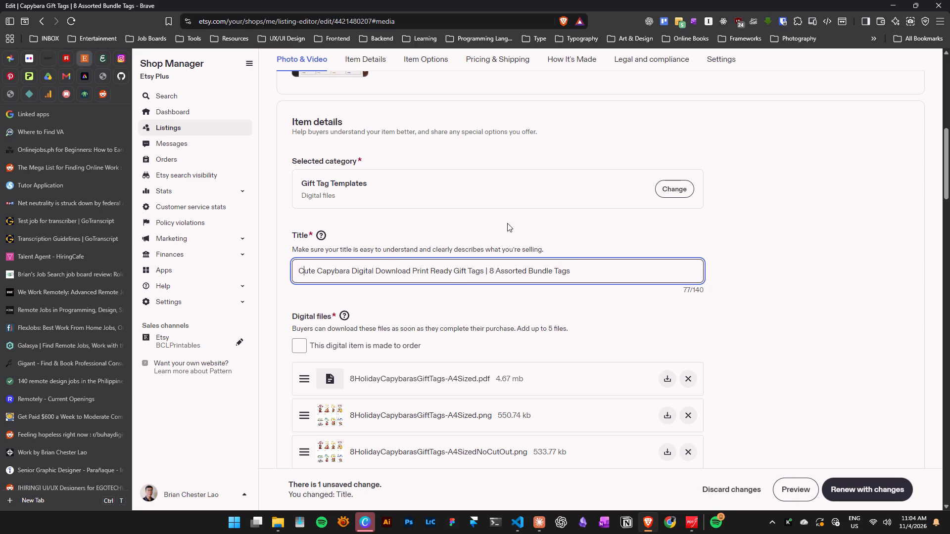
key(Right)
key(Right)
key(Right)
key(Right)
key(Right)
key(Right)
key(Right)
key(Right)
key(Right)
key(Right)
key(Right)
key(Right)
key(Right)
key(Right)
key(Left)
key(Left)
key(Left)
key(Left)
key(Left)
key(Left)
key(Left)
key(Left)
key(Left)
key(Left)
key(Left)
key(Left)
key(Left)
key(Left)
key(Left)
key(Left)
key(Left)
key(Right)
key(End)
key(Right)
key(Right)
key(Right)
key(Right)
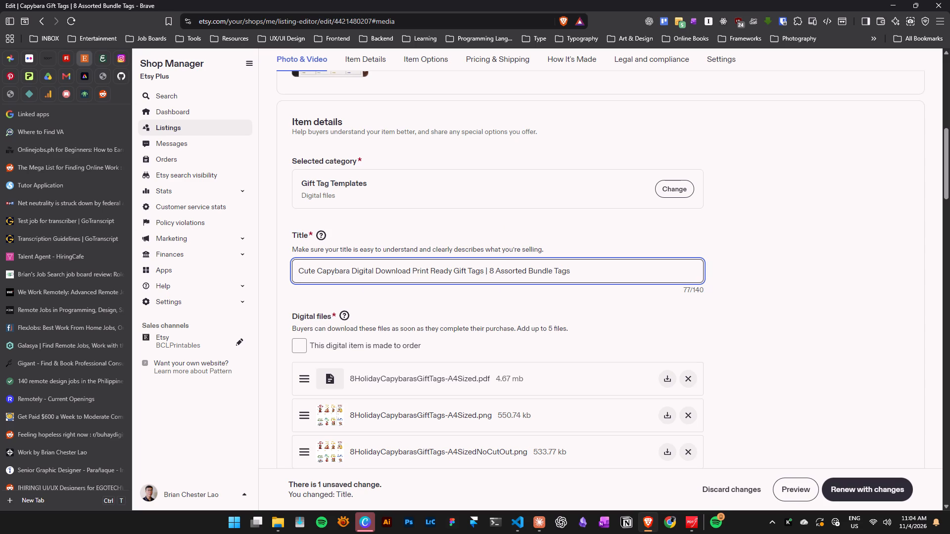
Check the wording on the featured photo and insert "Happy Holidays" after "Capybara" in the listing title.
click(349, 272)
scroll(568, 244, up, 5)
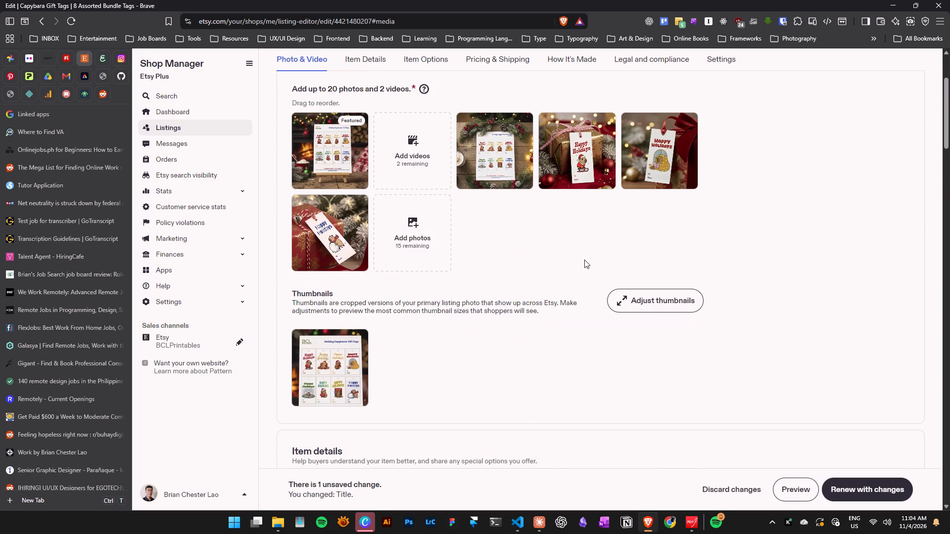
click(315, 139)
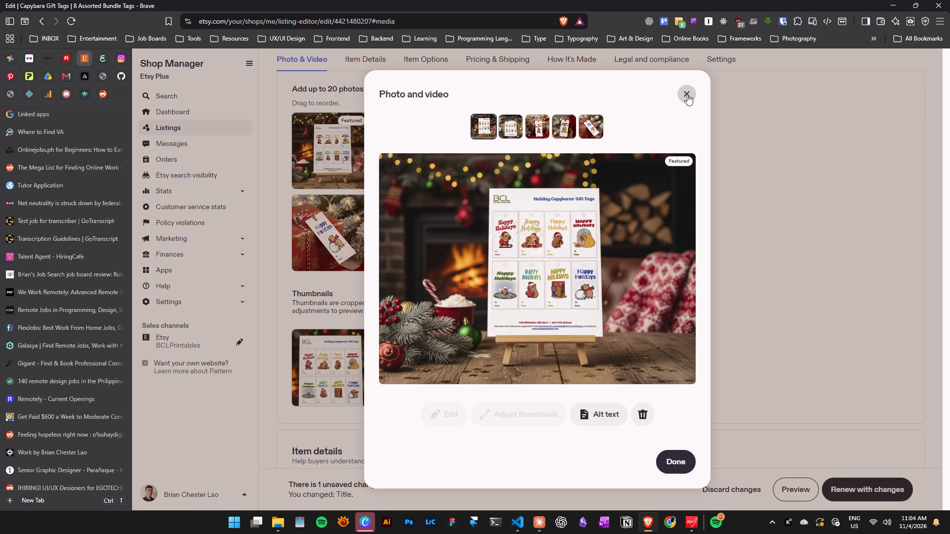
click(687, 94)
scroll(441, 407, down, 4)
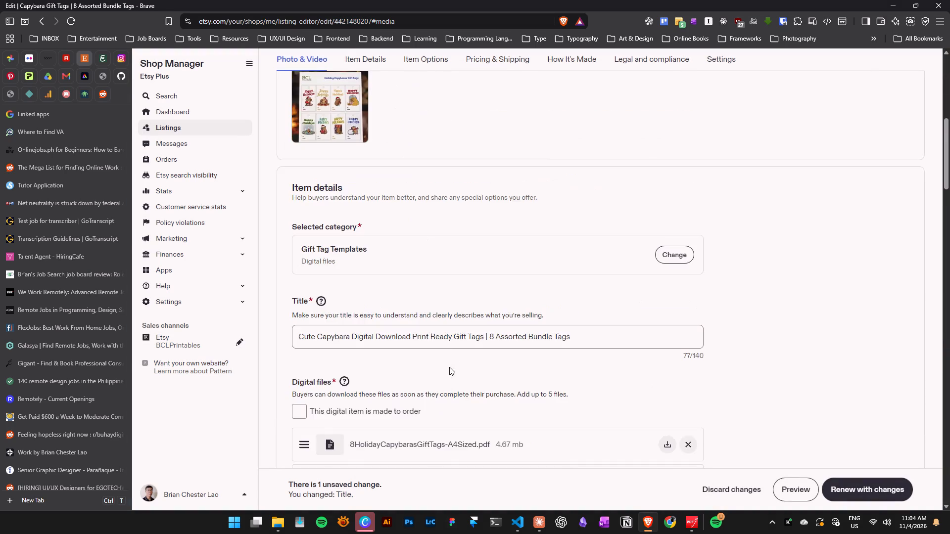
scroll(444, 355, down, 3)
scroll(441, 353, up, 3)
click(349, 332)
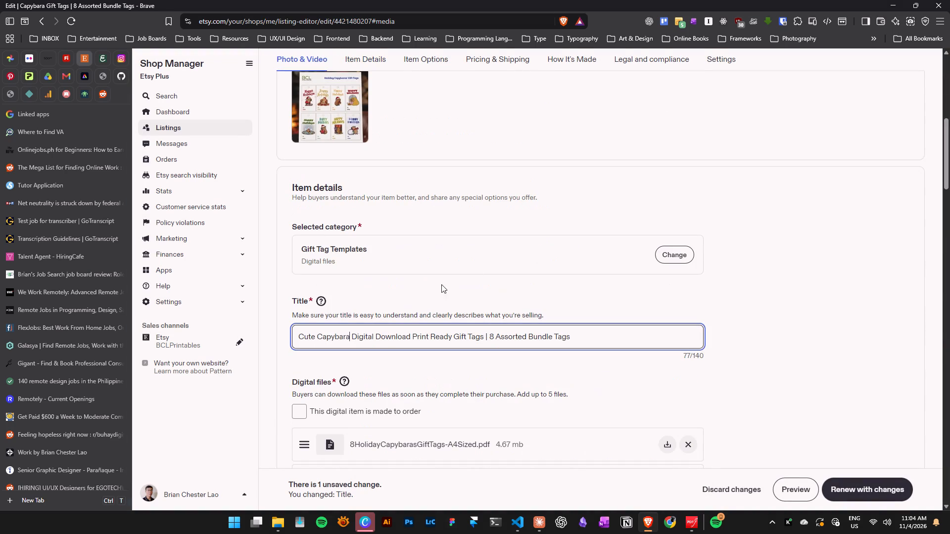
key(space)
text(Happy Holidays)
Replace "Bundle Tags" with "Designs" at the end of the Capybara Gift Tags listing title.
key(Right)
key(Right)
key(Right)
key(Right)
key(Right)
key(Right)
key(Right)
key(Right)
key(Right)
key(Right)
key(Right)
key(Right)
key(Right)
key(Right)
key(Right)
key(Right)
key(Right)
key(Right)
key(Right)
key(Right)
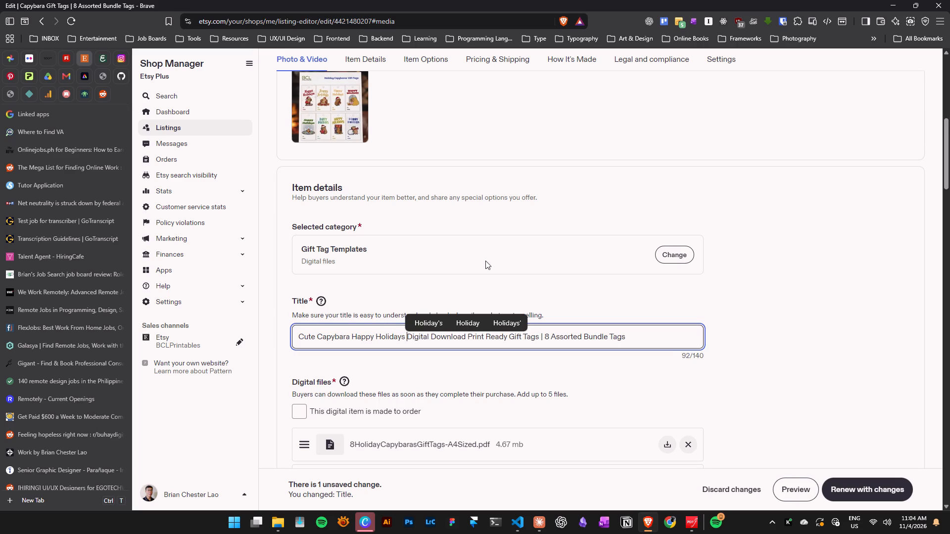
key(Right)
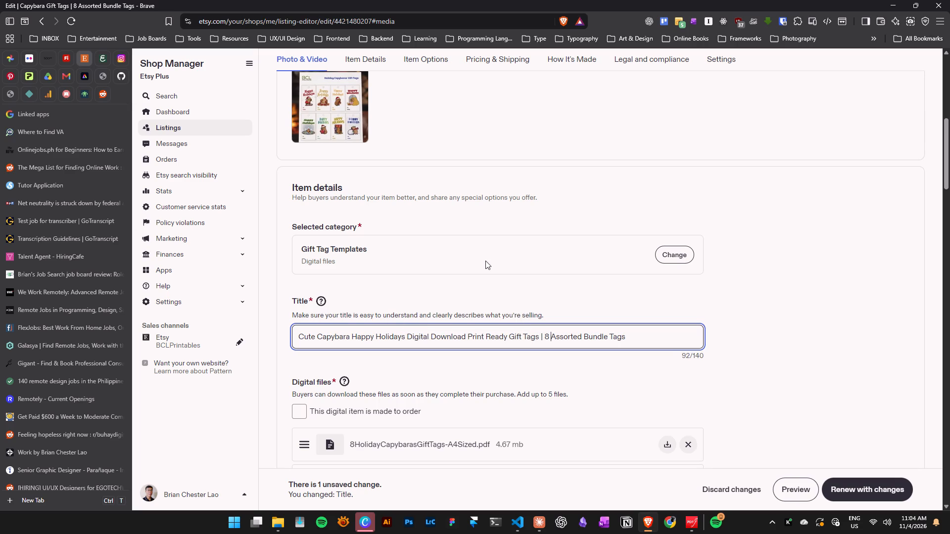
key(Right)
key(Right)
key(Right)
key(Right)
key(Right)
key(Right)
key(Right)
key(Right)
key(Right)
key(Right)
key(Right)
key(Left)
key(Left)
key(shift+Right)
key(shift+Right)
key(shift+Right)
key(shift+Right)
key(shift+Right)
key(shift+Right)
key(shift+Right)
key(shift+Right)
key(shift+Right)
key(shift+Right)
key(shift+Right)
key(shift+Right)
key(shift+Right)
key(shift+Right)
key(shift+Right)
key(shift+Right)
key(shift+Right)
text(Designs)
click(563, 372)
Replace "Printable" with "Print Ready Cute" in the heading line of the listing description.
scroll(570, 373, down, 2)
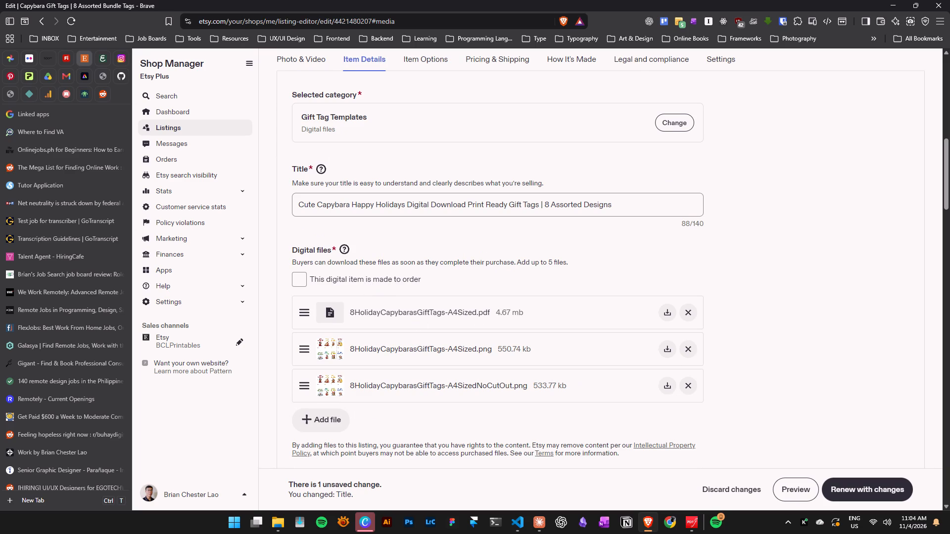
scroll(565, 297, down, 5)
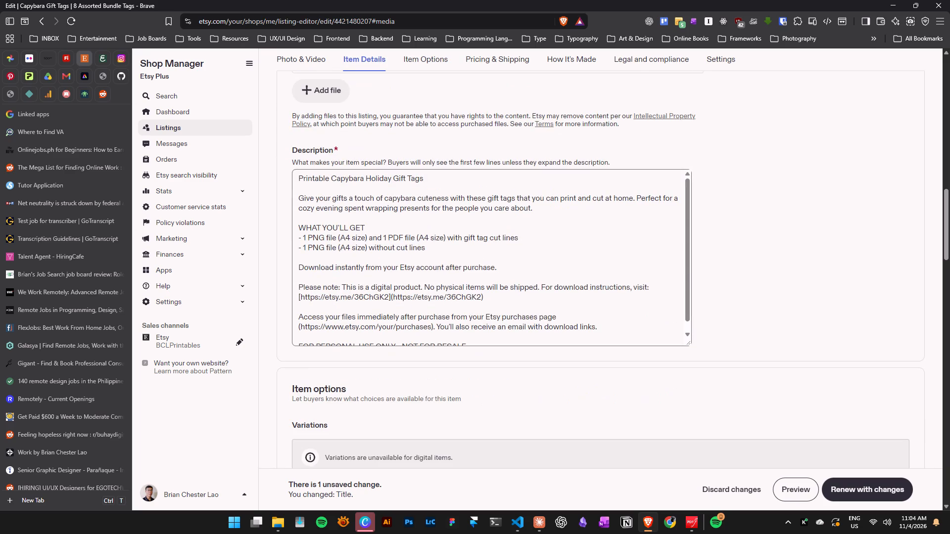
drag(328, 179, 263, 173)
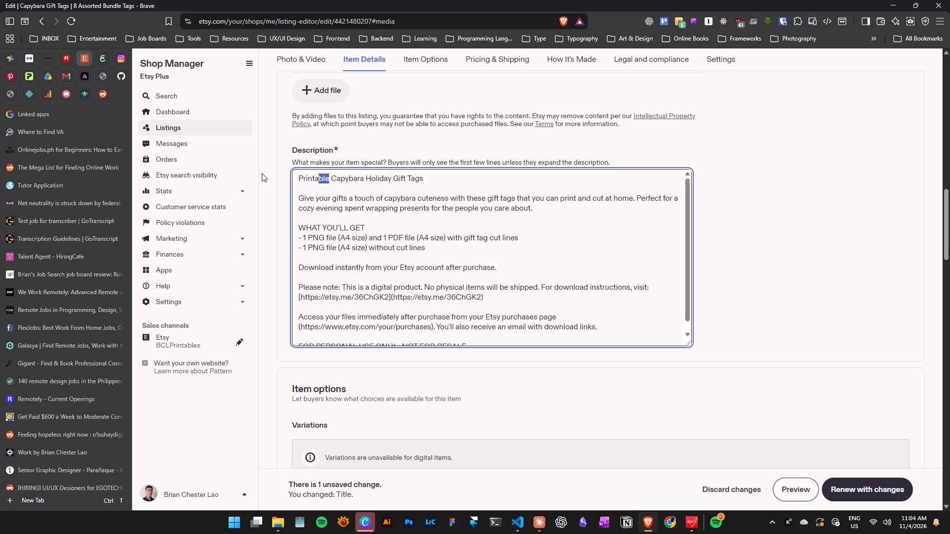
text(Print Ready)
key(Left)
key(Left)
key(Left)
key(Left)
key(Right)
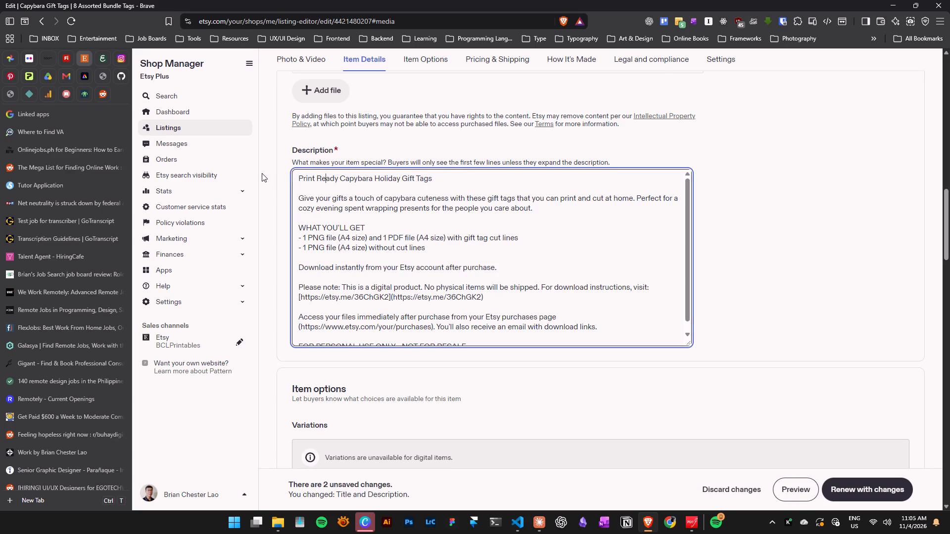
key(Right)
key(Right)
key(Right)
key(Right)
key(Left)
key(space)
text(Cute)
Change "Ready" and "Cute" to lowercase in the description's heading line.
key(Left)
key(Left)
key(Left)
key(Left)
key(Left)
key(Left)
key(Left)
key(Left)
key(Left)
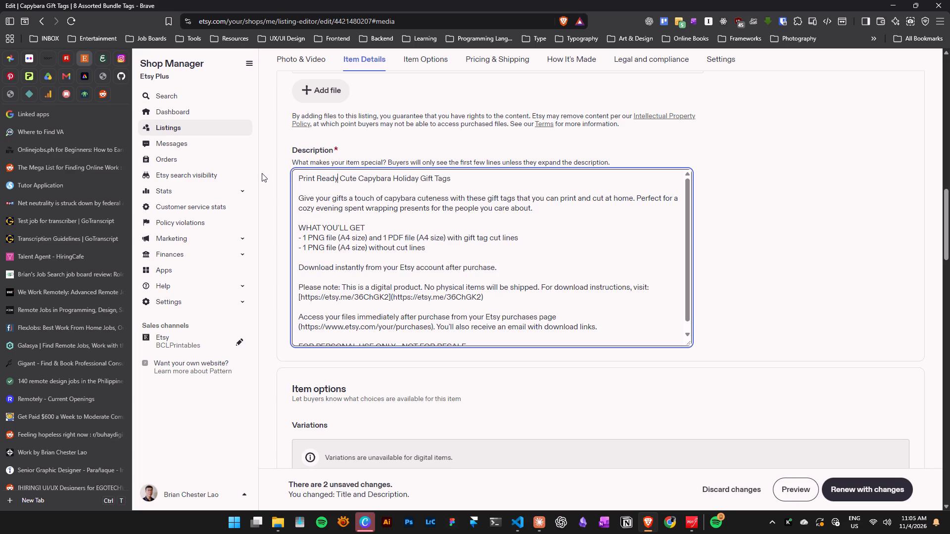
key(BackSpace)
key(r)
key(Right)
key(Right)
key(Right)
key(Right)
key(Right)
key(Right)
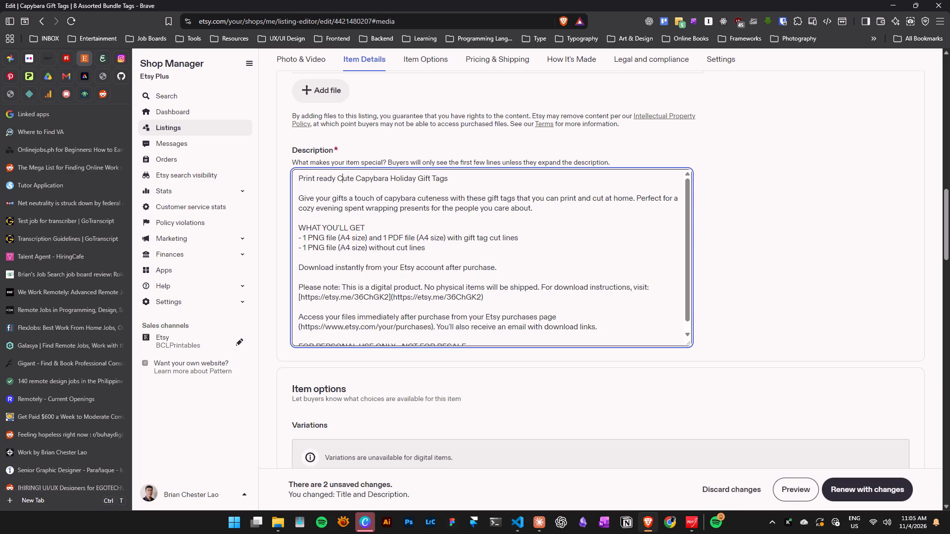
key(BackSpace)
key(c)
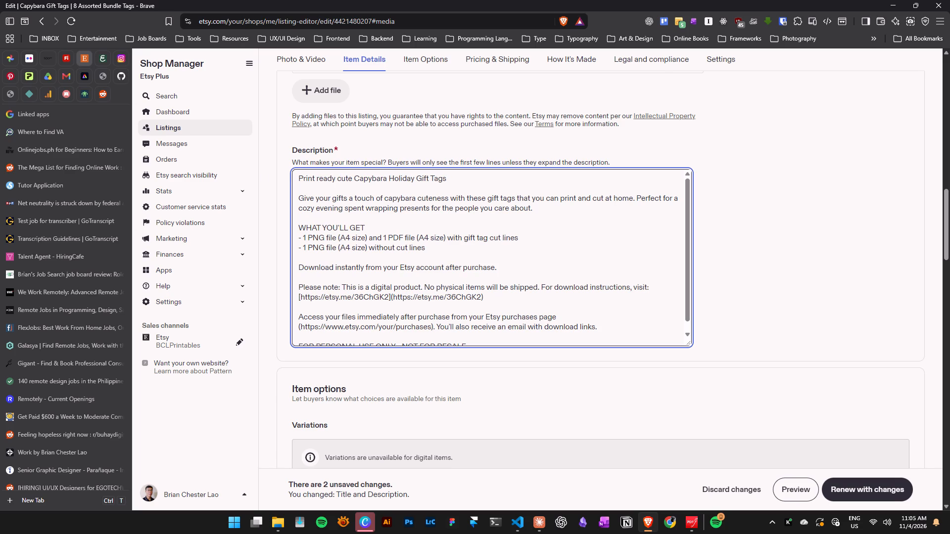
Delete the heading line and the blank space below it so the description starts with "Give your gifts".
key(Down)
key(Left)
key(Down)
key(shift+Up)
key(shift+Left)
key(shift+Left)
key(shift+Left)
key(shift+Left)
key(shift+Left)
key(shift+Left)
key(shift+Left)
key(shift+Left)
key(shift+Left)
key(shift+Left)
key(shift+Left)
key(shift+Left)
key(shift+Left)
key(shift+Left)
key(shift+Left)
key(shift+Left)
key(shift+Left)
key(shift+Left)
key(shift+Left)
key(shift+Left)
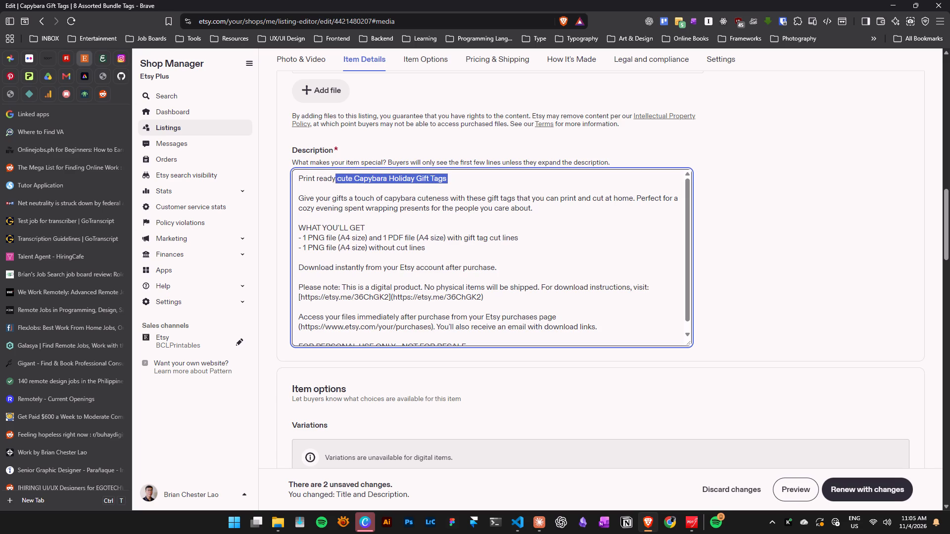
key(BackSpace)
key(Down)
key(BackSpace)
Insert "holiday" before "gift tags" in the first sentence of the Capybara Gift Tags description.
key(Right)
key(Right)
key(Right)
key(Right)
key(Right)
key(Right)
key(Right)
key(Right)
key(Right)
key(Right)
key(Right)
key(Right)
key(Right)
key(Right)
key(Right)
key(Right)
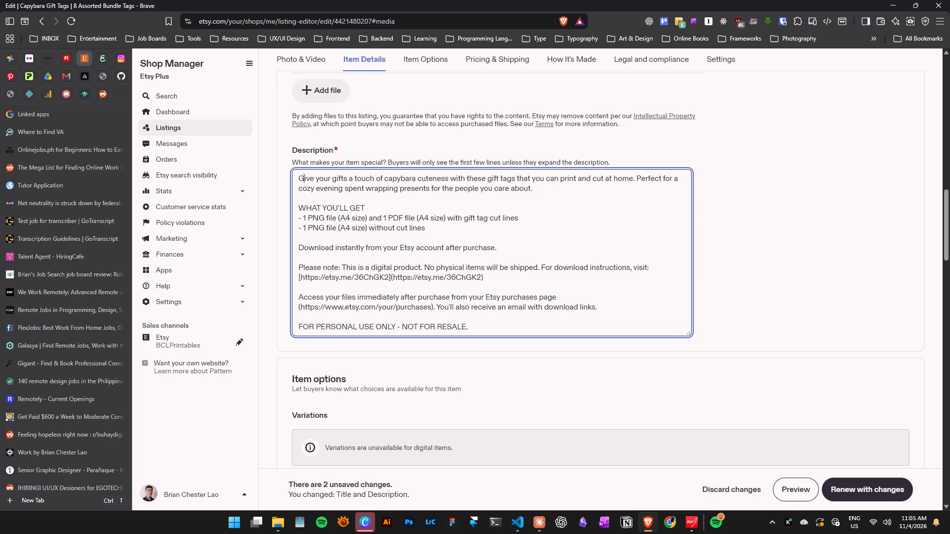
key(Right)
key(Right)
key(Right)
key(Right)
key(Right)
key(Right)
key(Right)
key(Right)
key(Right)
key(Right)
key(Right)
key(Right)
key(Right)
key(Right)
key(Right)
key(Right)
key(Right)
key(Right)
key(Right)
key(Right)
key(Right)
key(Right)
key(Right)
key(Right)
key(Right)
key(Right)
key(Right)
key(Right)
key(Right)
key(Right)
key(Right)
key(Right)
key(Right)
key(Right)
key(Right)
key(Right)
key(Right)
key(Right)
key(Right)
key(Right)
key(Left)
key(space)
text(holiday)
key(Right)
key(Right)
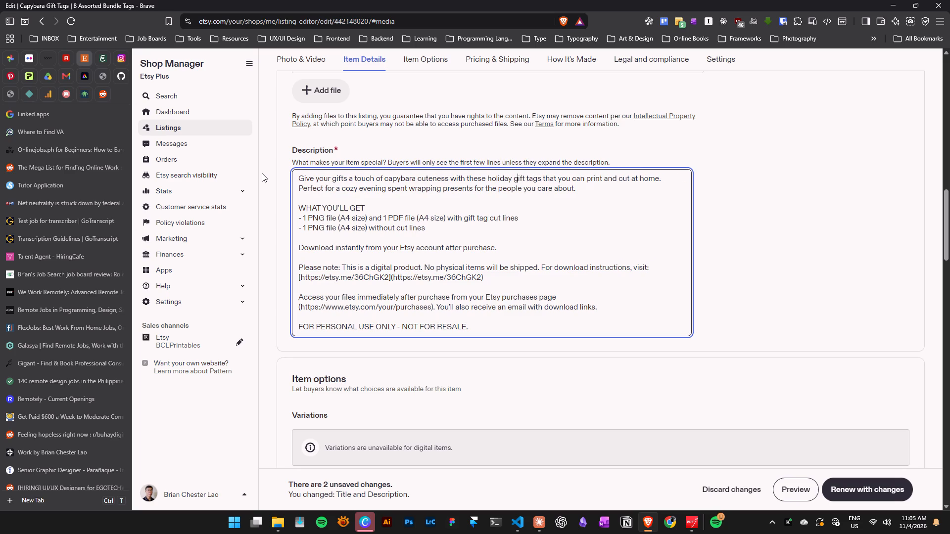
Insert "print ready" before "holiday gift tags" in the description's first sentence.
key(Right)
key(Left)
key(Left)
key(Left)
key(Left)
key(Left)
key(Left)
key(Left)
key(Left)
key(Left)
key(Left)
key(Left)
key(space)
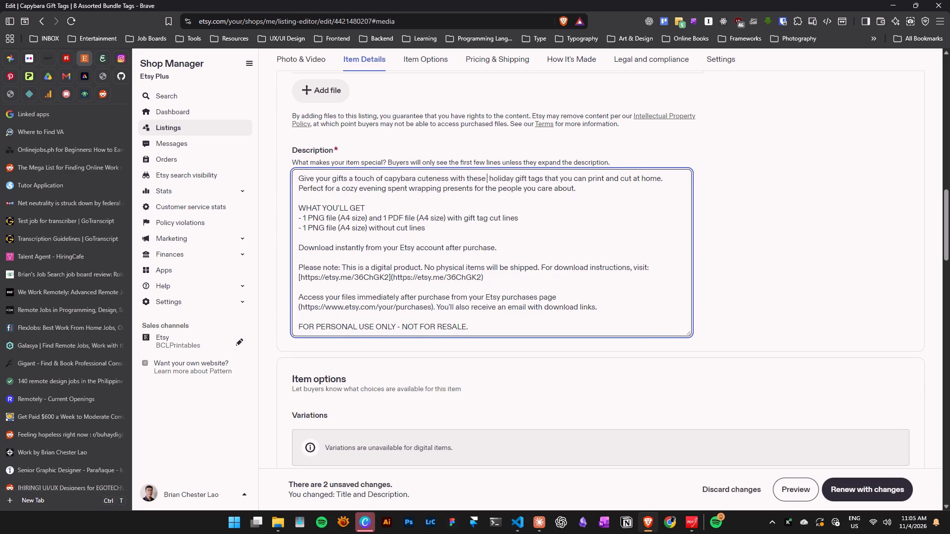
text(opr)
key(BackSpace)
key(BackSpace)
key(BackSpace)
key(Page_Up)
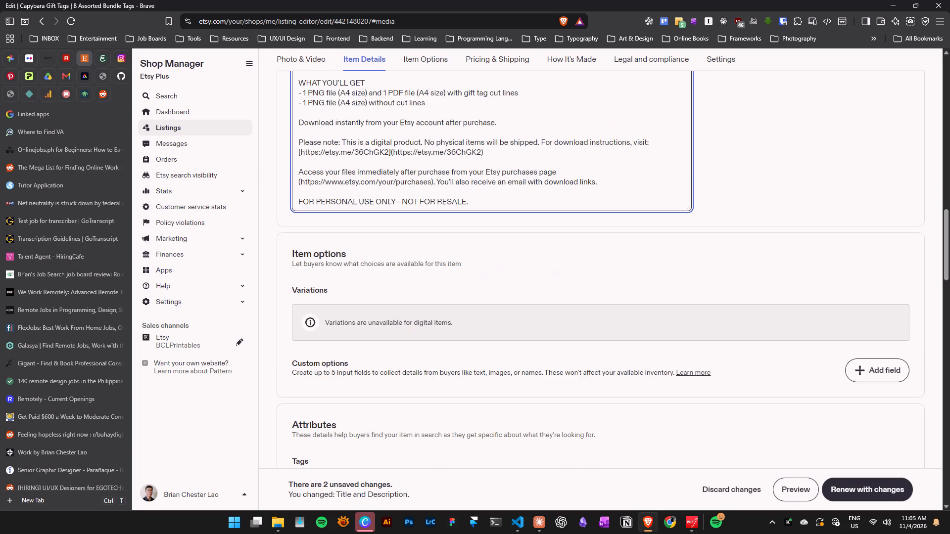
scroll(617, 213, up, 5)
scroll(596, 287, down, 2)
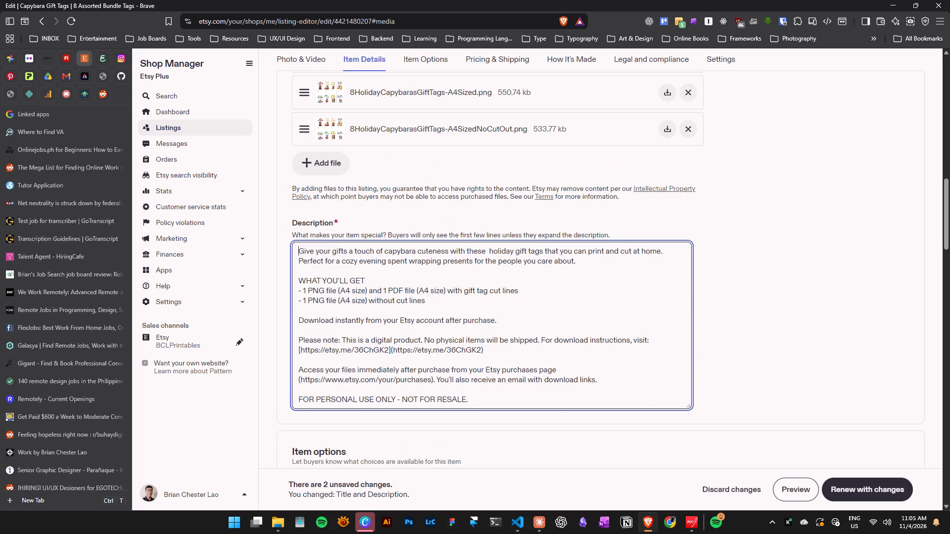
click(486, 254)
key(Right)
text(print ready)
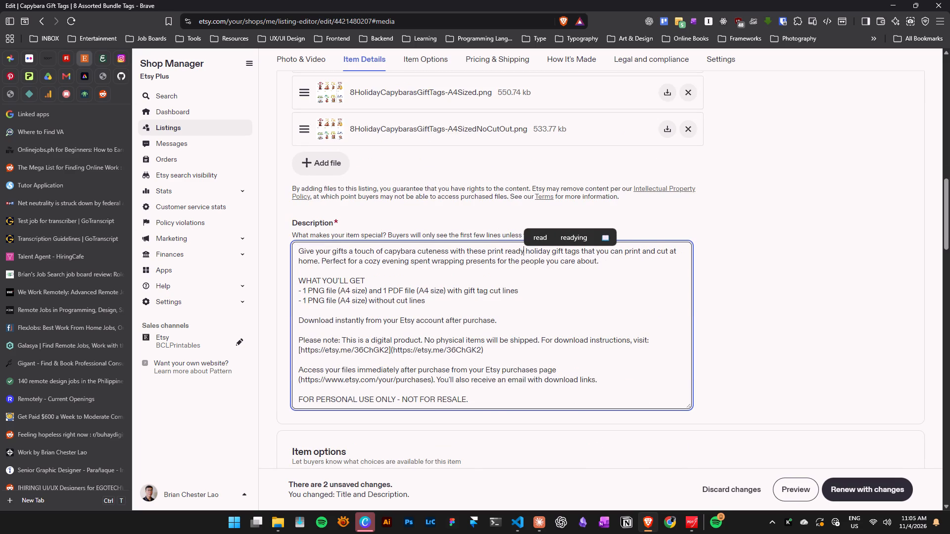
click(615, 263)
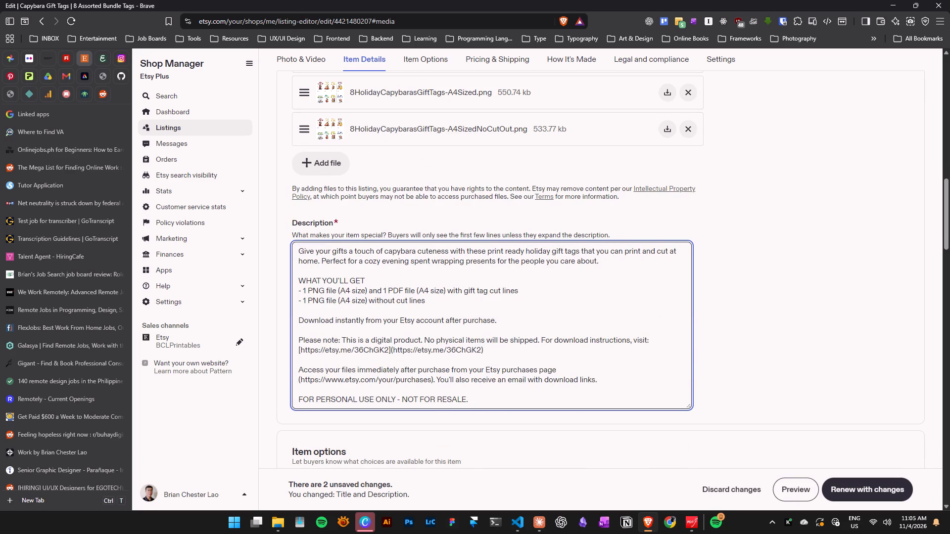
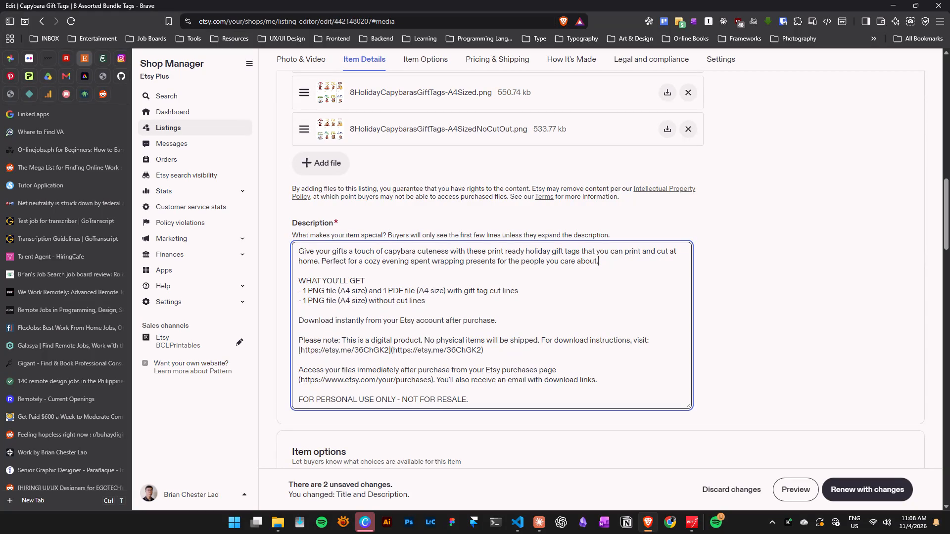
Delete the sentence "Perfect for a cozy evening spent wrapping presents for the people you care about." from the description.
scroll(522, 384, down, 3)
scroll(538, 373, up, 3)
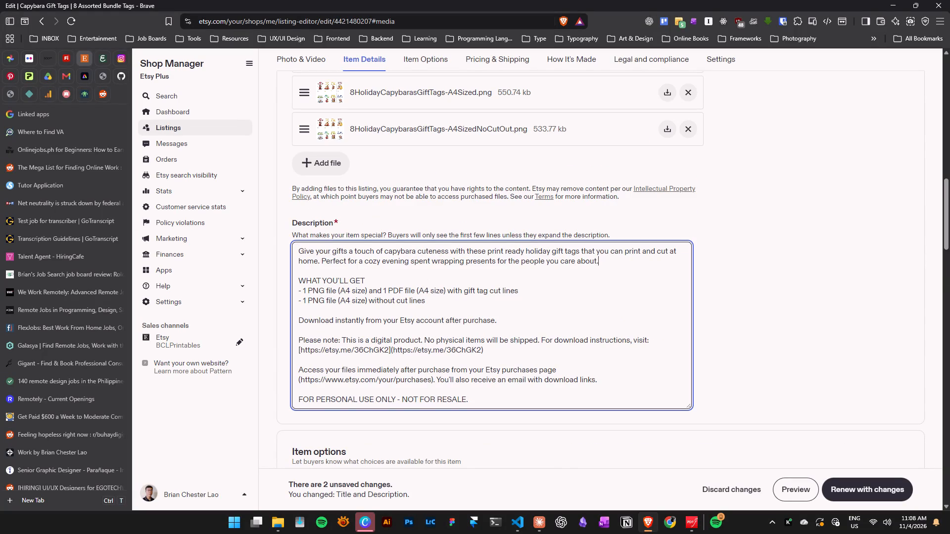
click(440, 299)
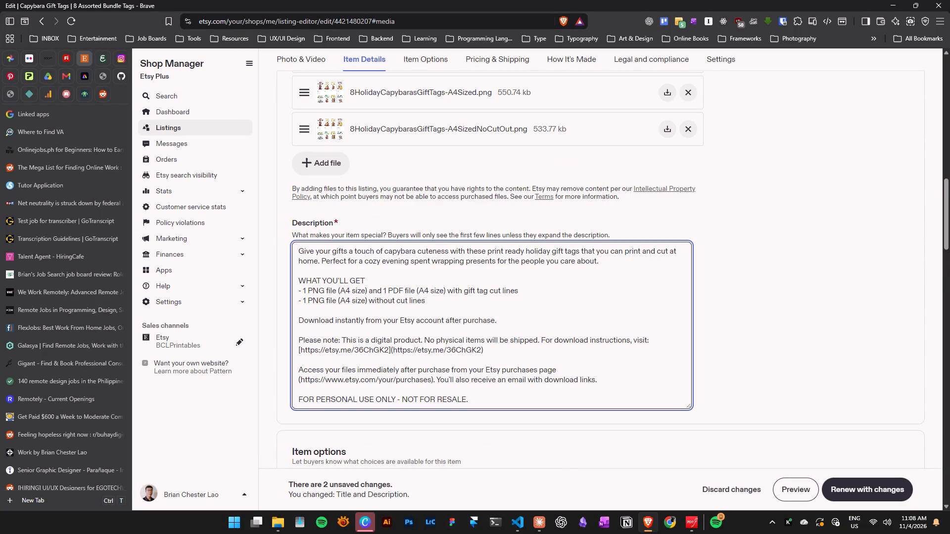
click(415, 258)
drag(322, 264, 611, 262)
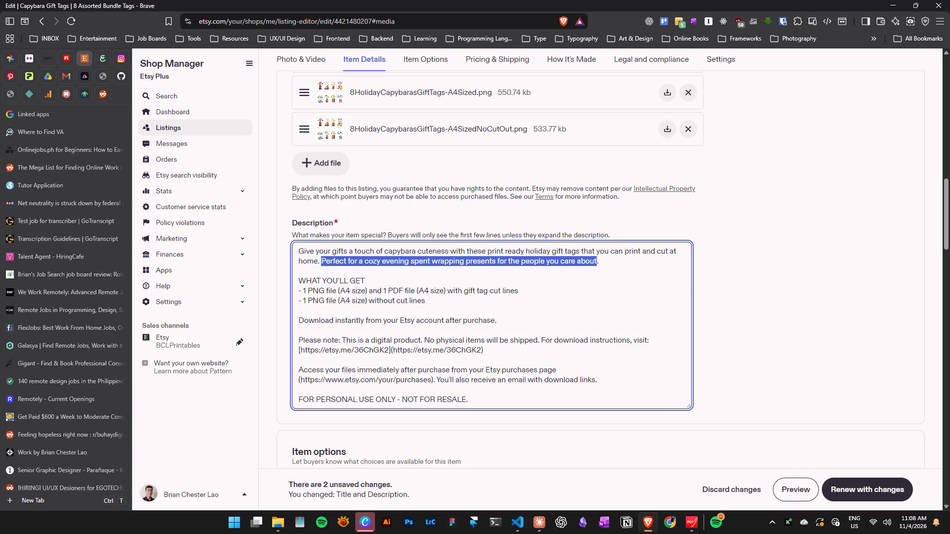
key(BackSpace)
key(BackSpace)
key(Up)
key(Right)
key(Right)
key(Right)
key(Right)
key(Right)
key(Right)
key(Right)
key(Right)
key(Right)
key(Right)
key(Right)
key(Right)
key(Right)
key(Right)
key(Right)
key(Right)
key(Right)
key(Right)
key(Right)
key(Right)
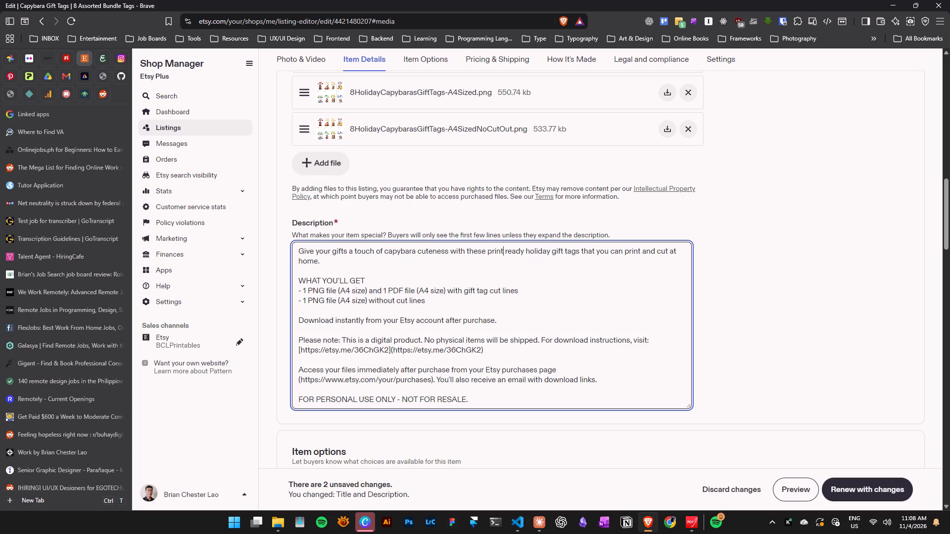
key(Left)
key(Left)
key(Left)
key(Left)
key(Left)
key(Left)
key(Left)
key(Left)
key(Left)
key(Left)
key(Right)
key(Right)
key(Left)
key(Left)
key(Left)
Insert "and treats" after "Give your gifts" in the description's first sentence.
click(347, 253)
key(space)
text(and treats)
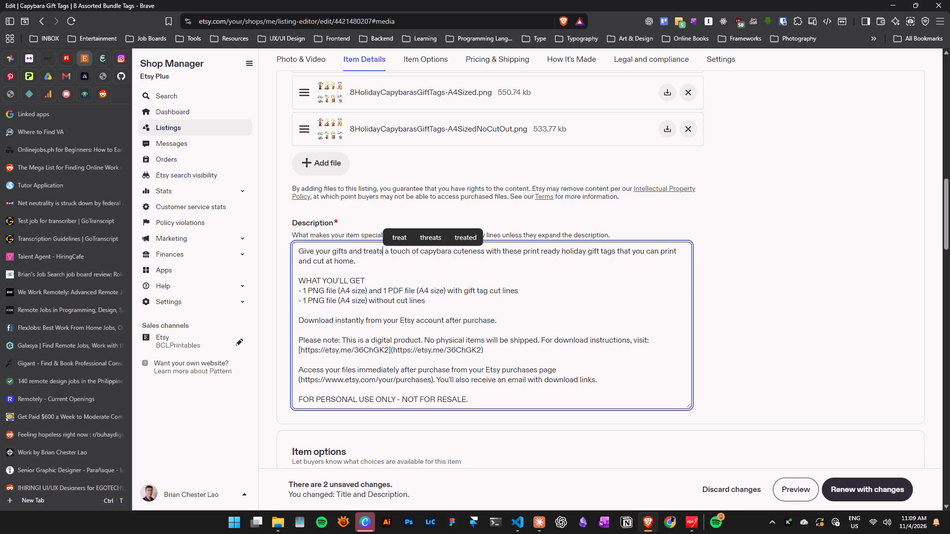
Replace "that you can print and cut at home" in the description's first sentence with "in 8 assorted designs".
drag(617, 250, 354, 258)
text(in 8 assorted designs)
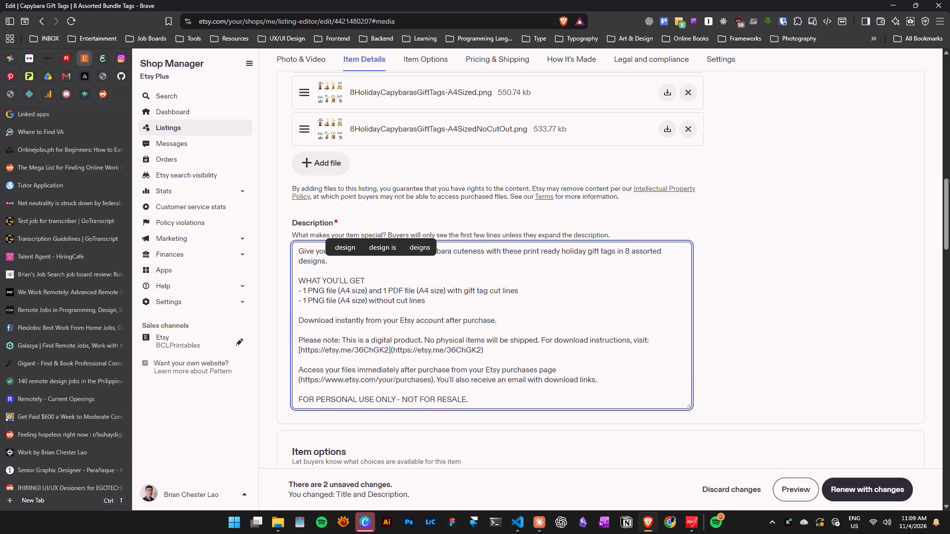
click(469, 307)
Remove the material tags digital, ready to print, line art, illustration, printable, downloadable, download and diy.
scroll(499, 309, down, 4)
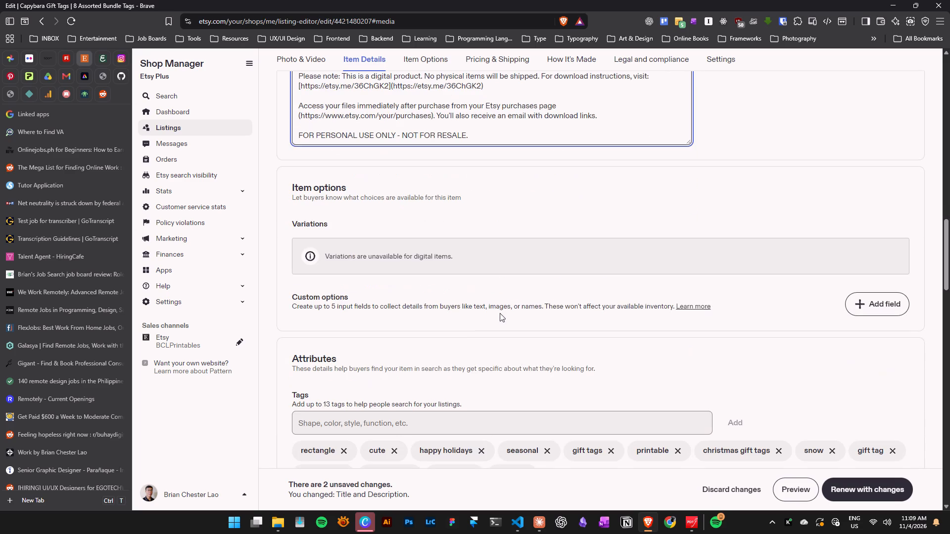
scroll(489, 334, down, 4)
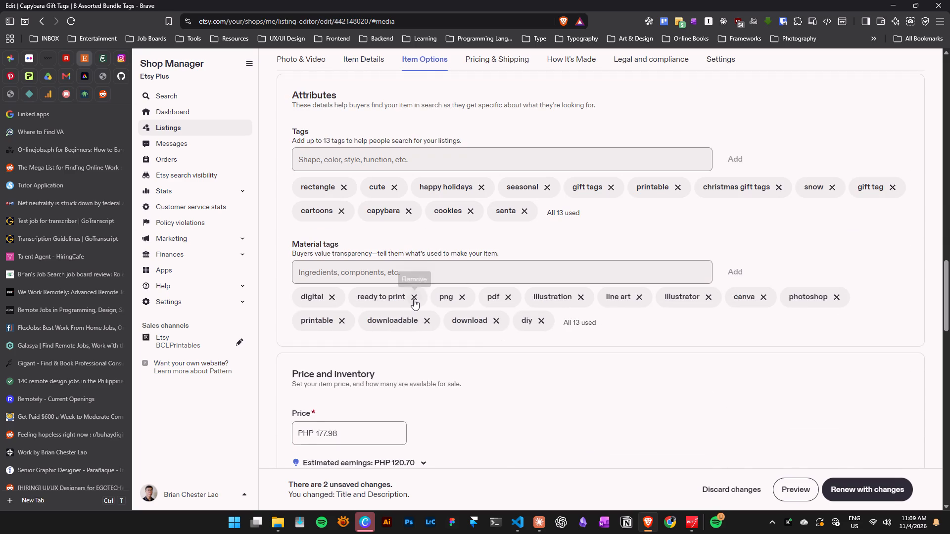
click(414, 298)
click(334, 345)
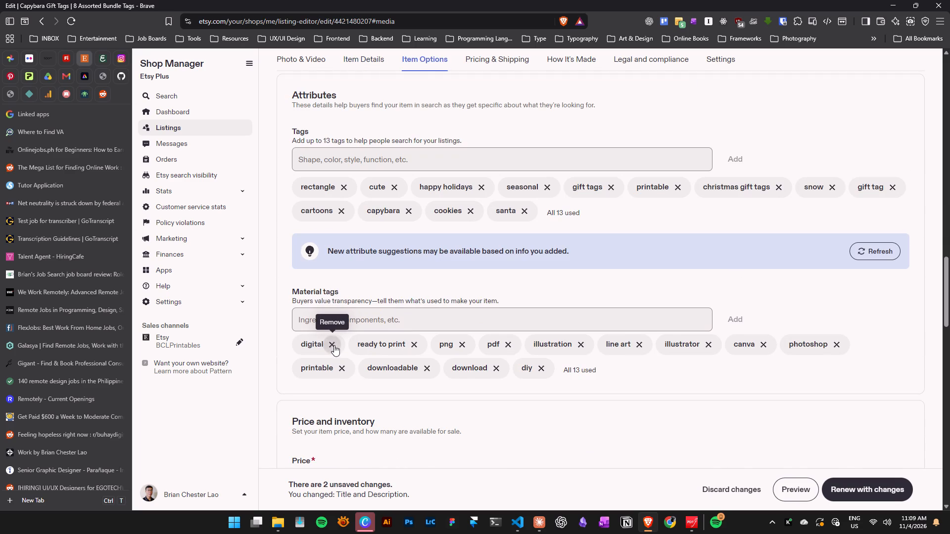
click(357, 345)
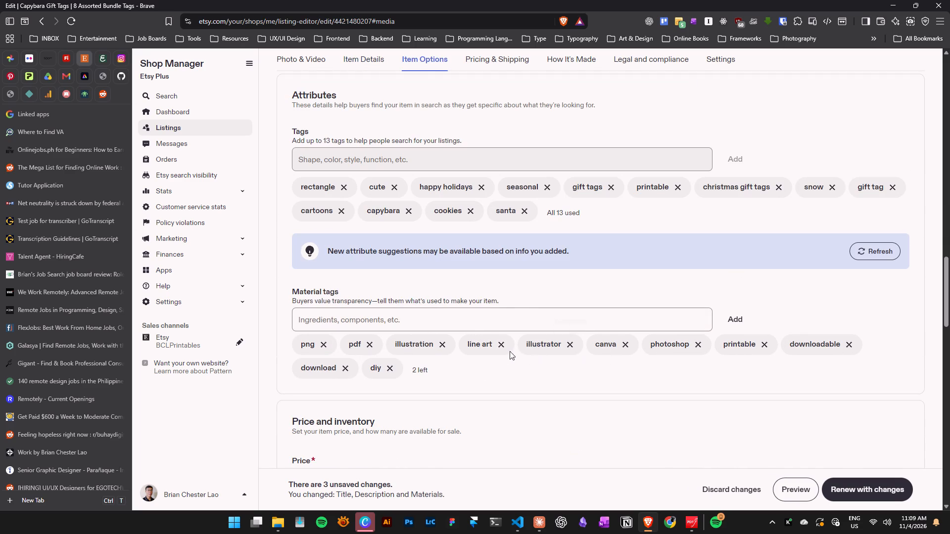
click(502, 345)
click(441, 343)
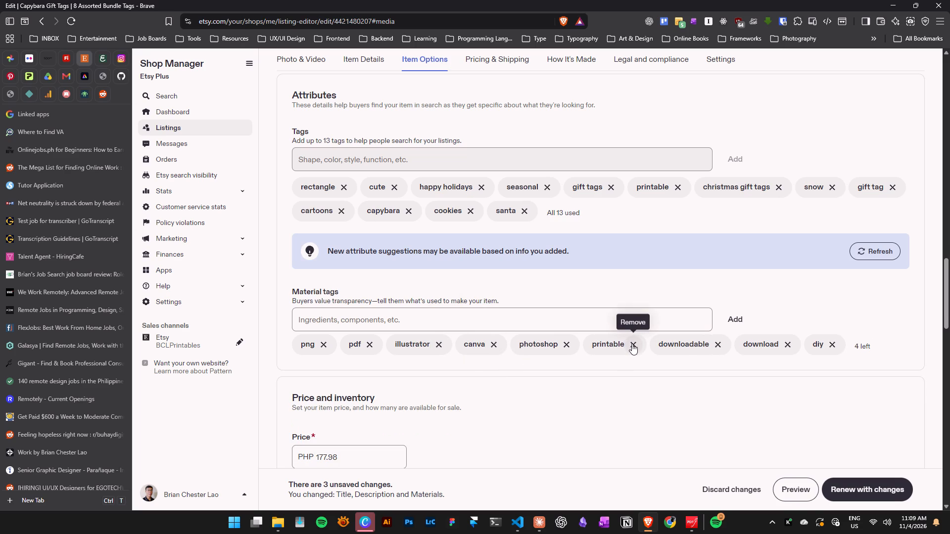
click(632, 344)
click(654, 341)
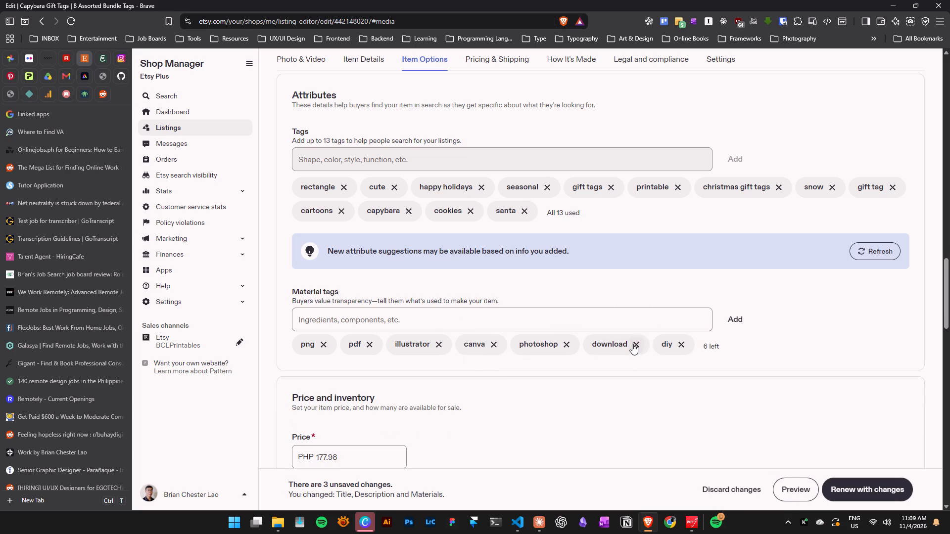
click(632, 344)
click(613, 346)
Add "digital files" as a material tag.
click(595, 321)
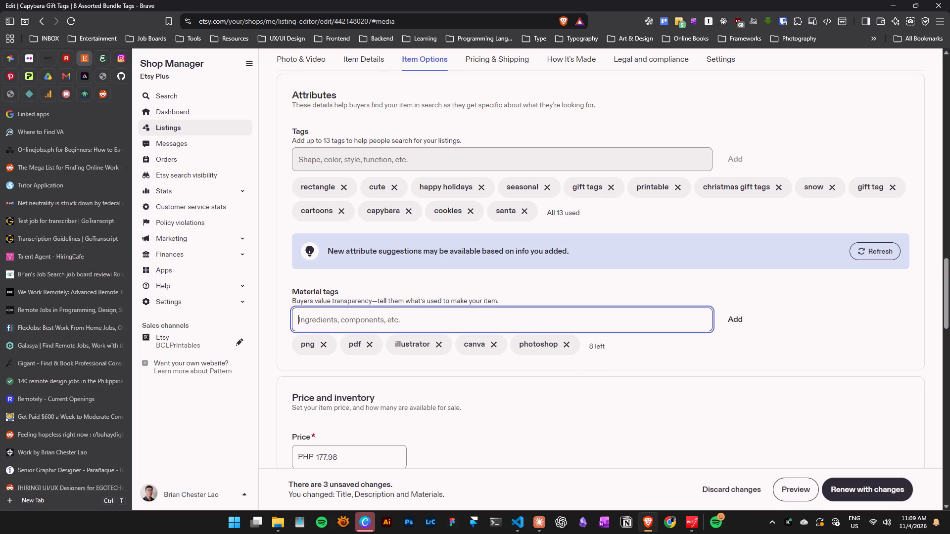
text(digital)
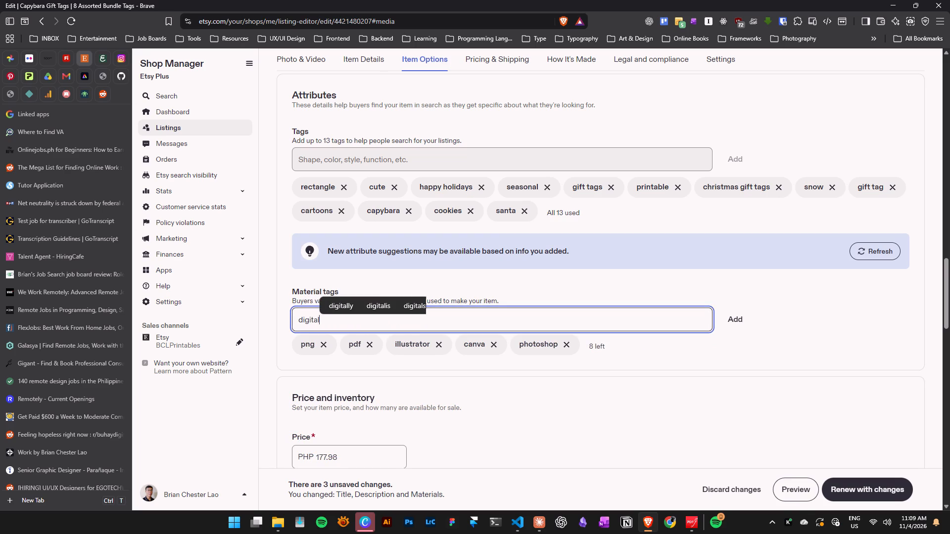
key(space)
text(files)
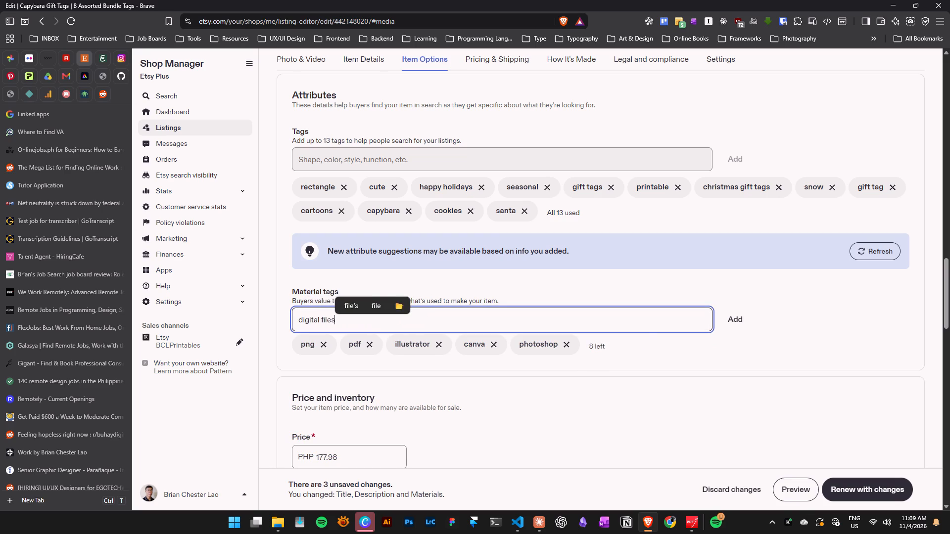
key(Return)
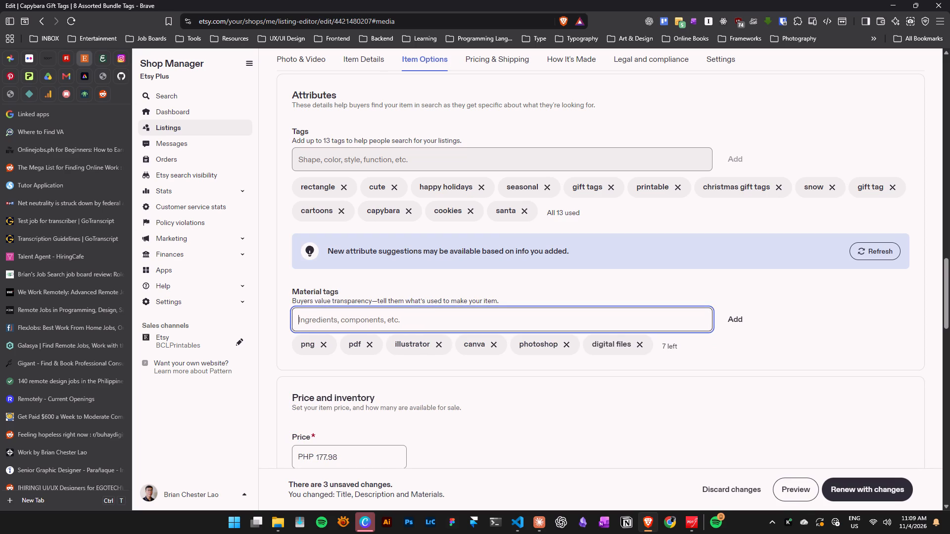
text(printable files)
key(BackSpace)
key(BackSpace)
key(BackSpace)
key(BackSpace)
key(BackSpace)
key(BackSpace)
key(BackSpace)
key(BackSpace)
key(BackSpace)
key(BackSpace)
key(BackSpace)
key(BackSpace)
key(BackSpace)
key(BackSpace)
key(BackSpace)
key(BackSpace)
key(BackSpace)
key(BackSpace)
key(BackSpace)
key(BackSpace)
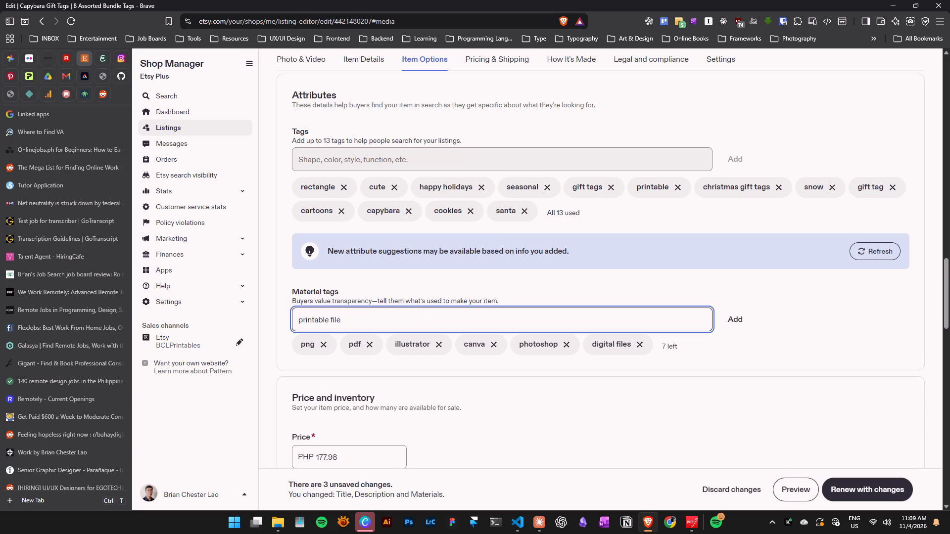
Add "print ready files" as a material tag.
text(print ready files)
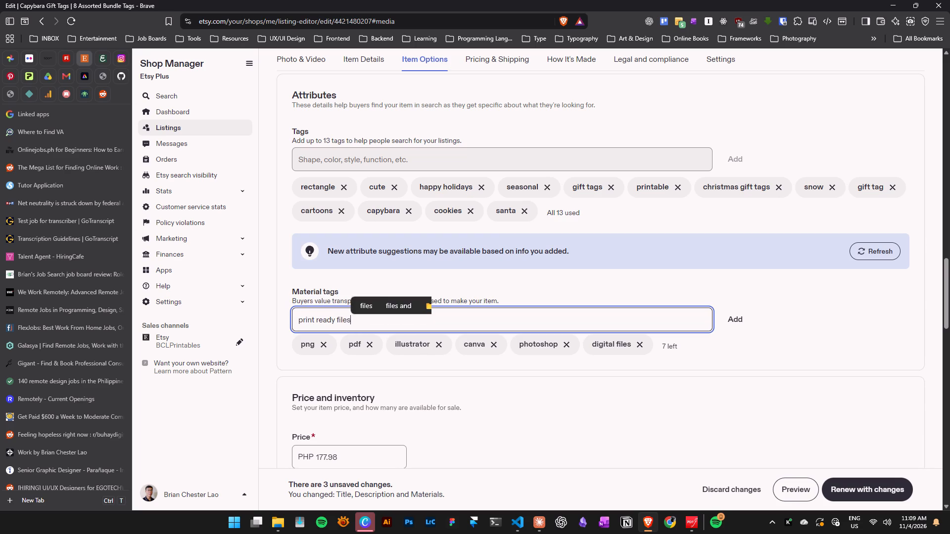
key(Return)
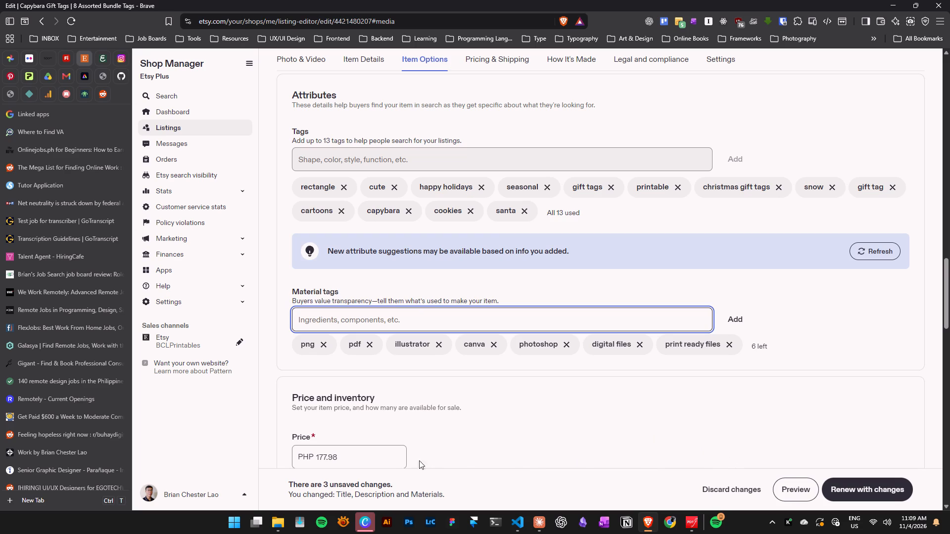
Set the Capybara Gift Tags listing's price to PHP 200.
drag(381, 456, 304, 449)
text(200)
click(551, 410)
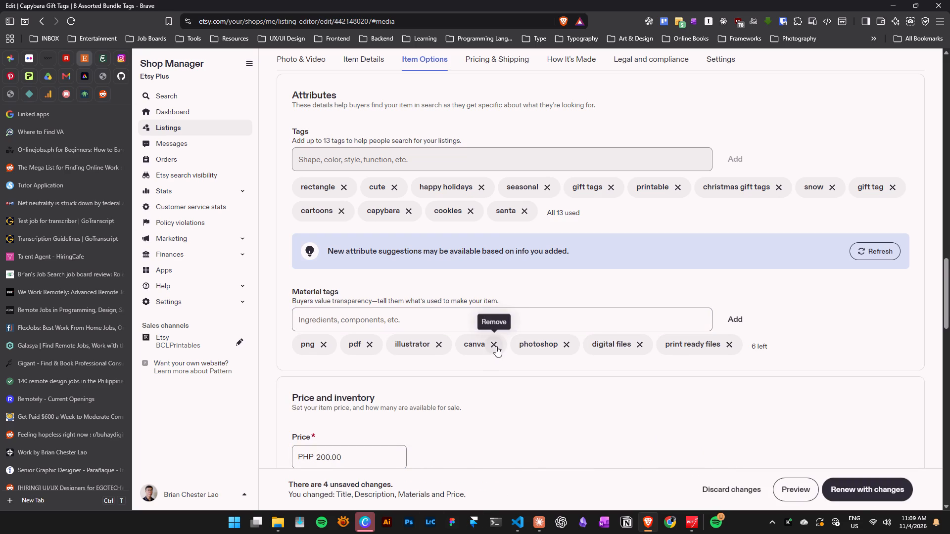
Remove the material tags canva, photoshop and illustrator.
click(496, 346)
click(506, 345)
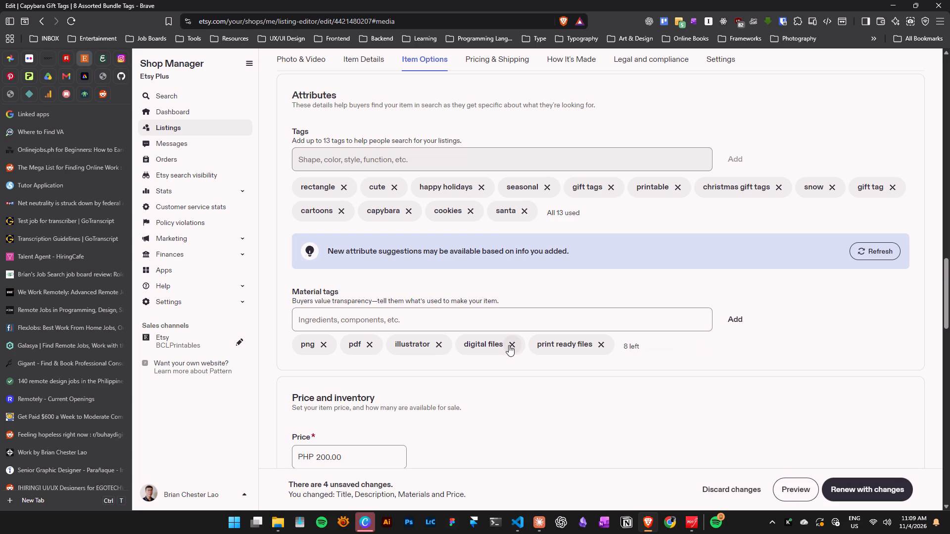
click(436, 344)
Declare under How it's made that the digital content is "Created by me".
scroll(600, 400, down, 1)
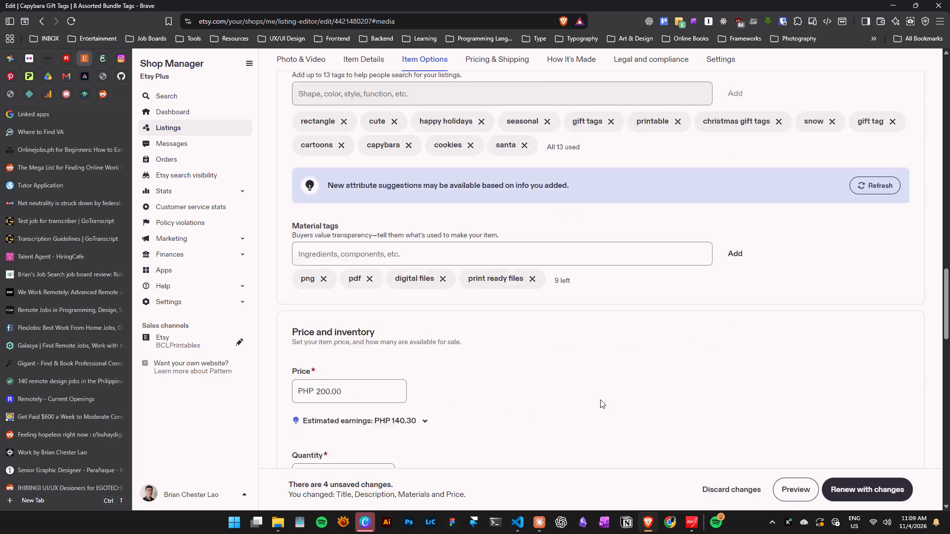
scroll(600, 400, down, 1)
click(495, 187)
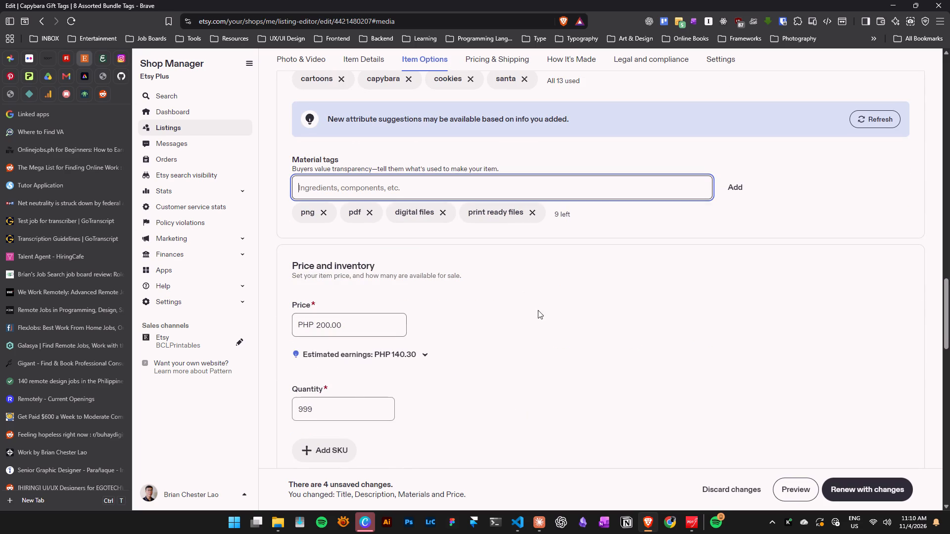
scroll(525, 314, down, 3)
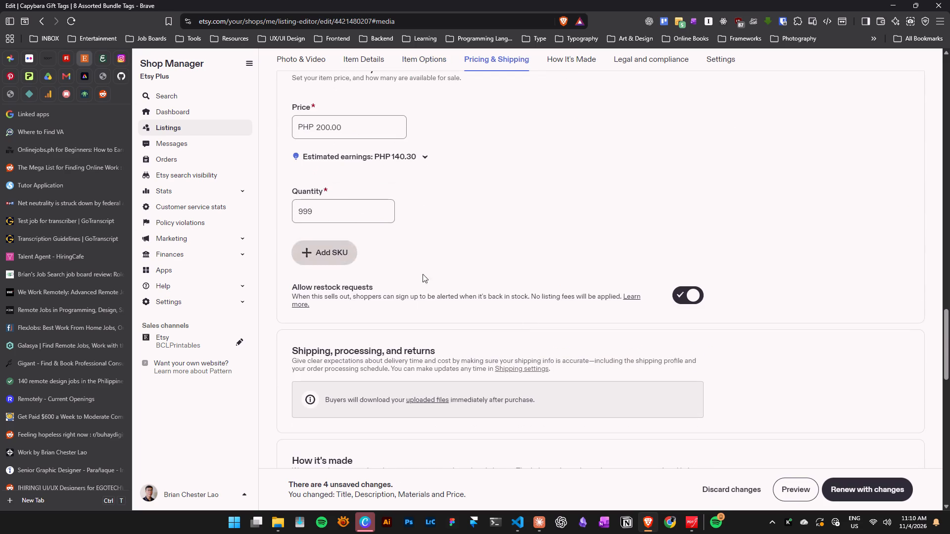
scroll(764, 339, down, 4)
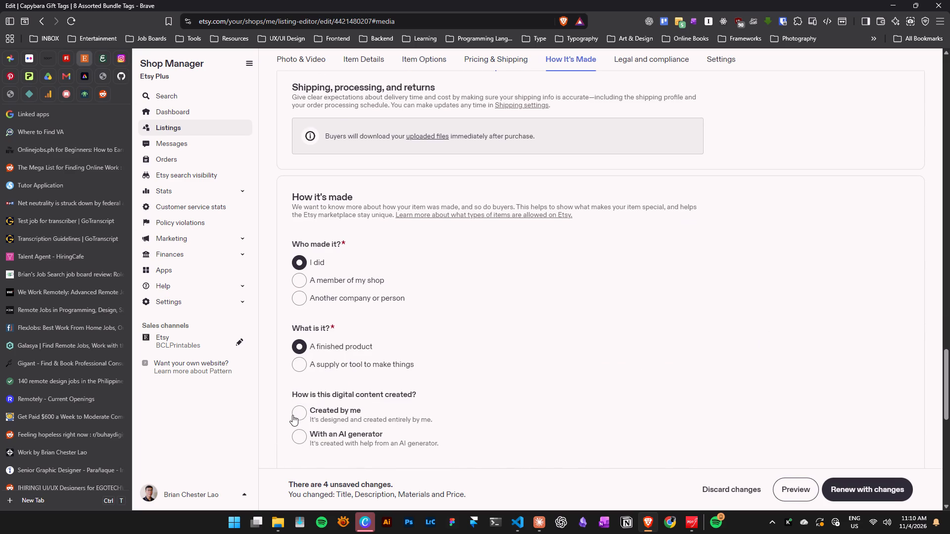
click(292, 415)
Turn on featuring for the Capybara Gift Tags listing in its settings.
scroll(642, 358, down, 6)
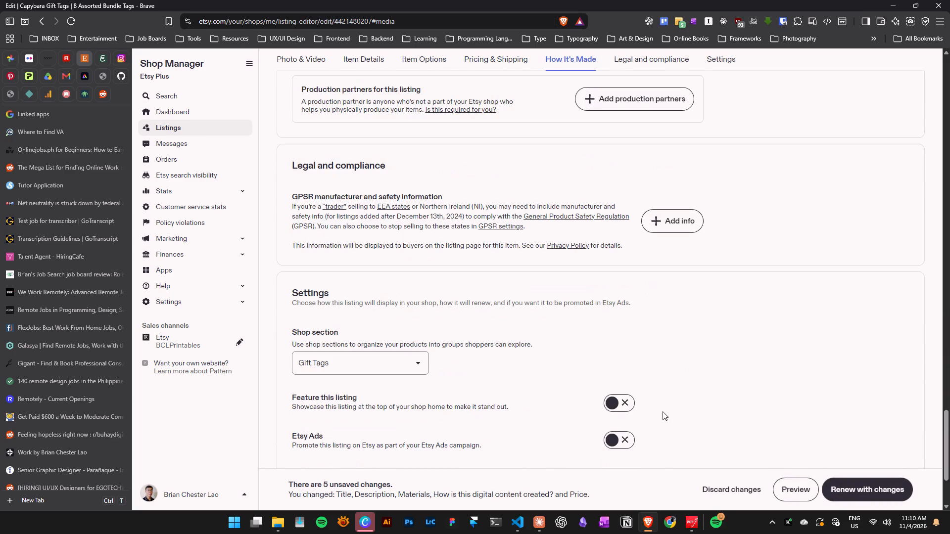
click(615, 406)
Renew the Capybara Gift Tags listing with its changes, keeping manual renewal and a quantity of 999.
click(849, 484)
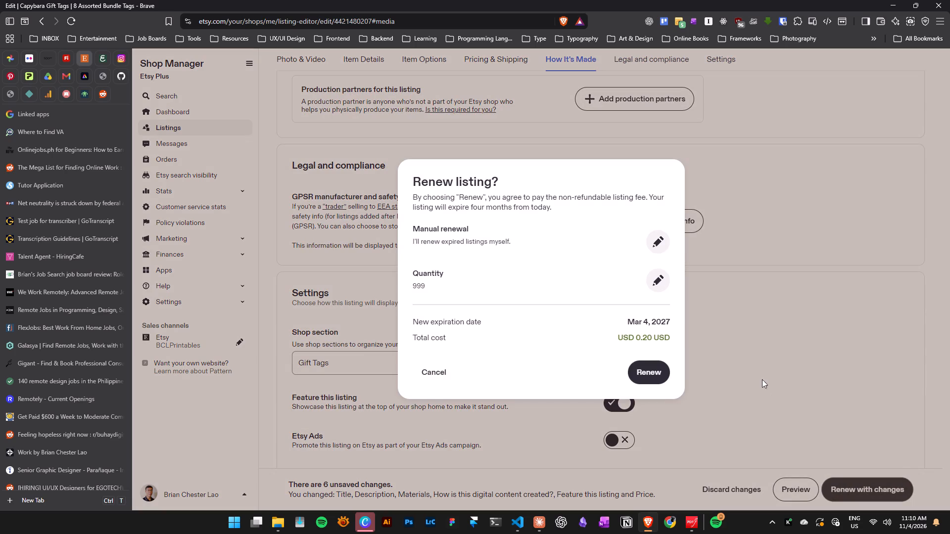
click(648, 371)
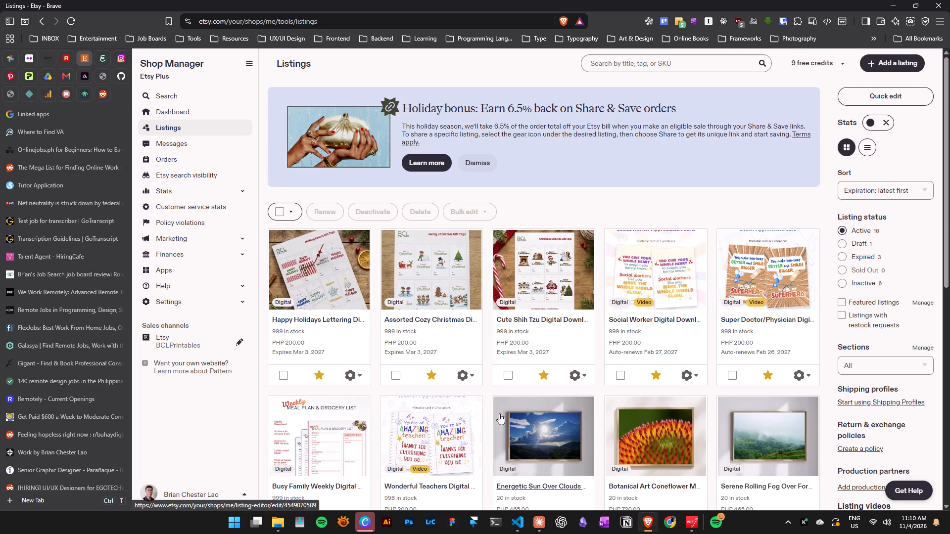
Open the Assorted Cozy Christmas gift tags listing and remove its material tags illustrator, canva and photoshop.
click(427, 319)
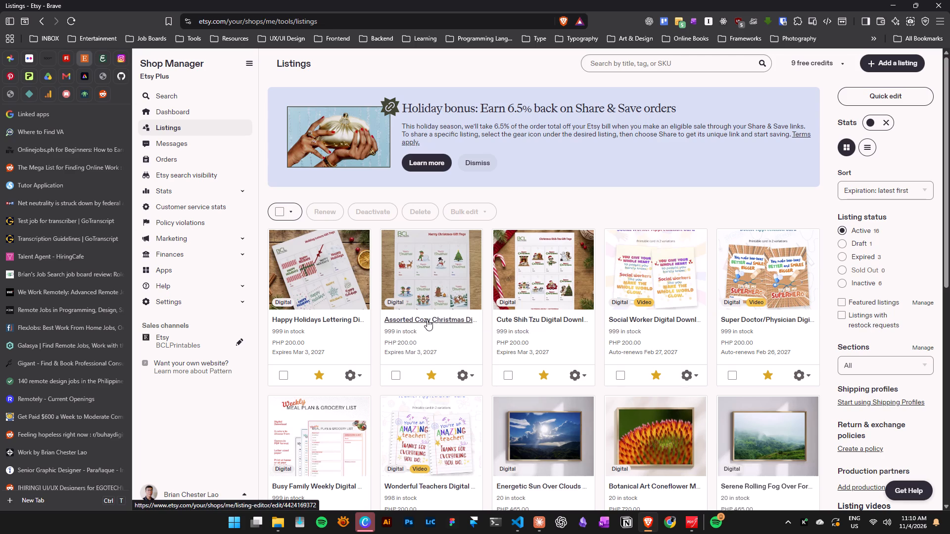
scroll(593, 356, down, 7)
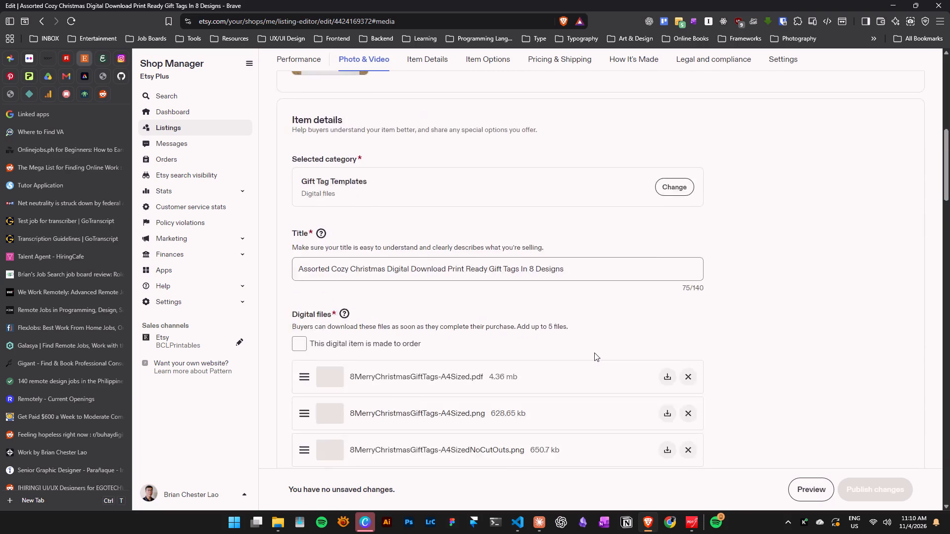
scroll(594, 353, down, 20)
scroll(594, 353, down, 20)
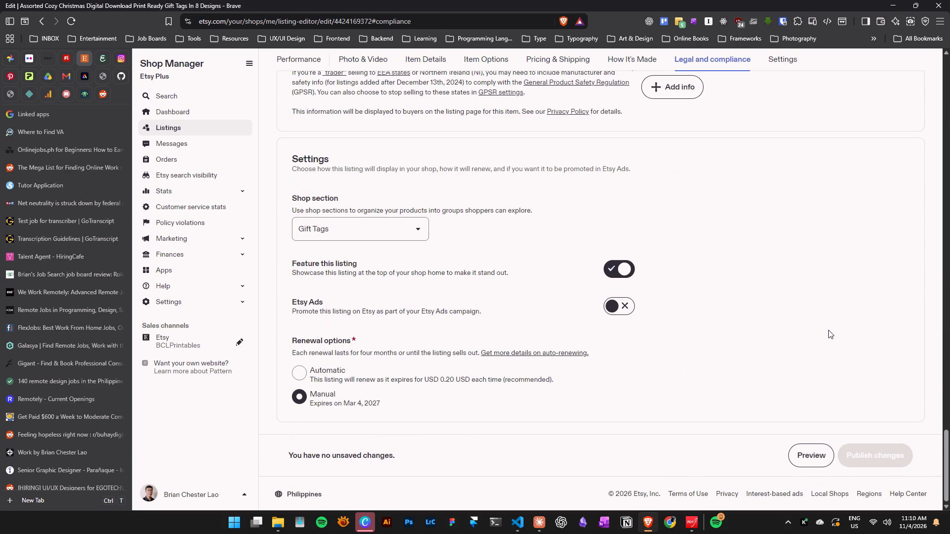
scroll(699, 349, up, 15)
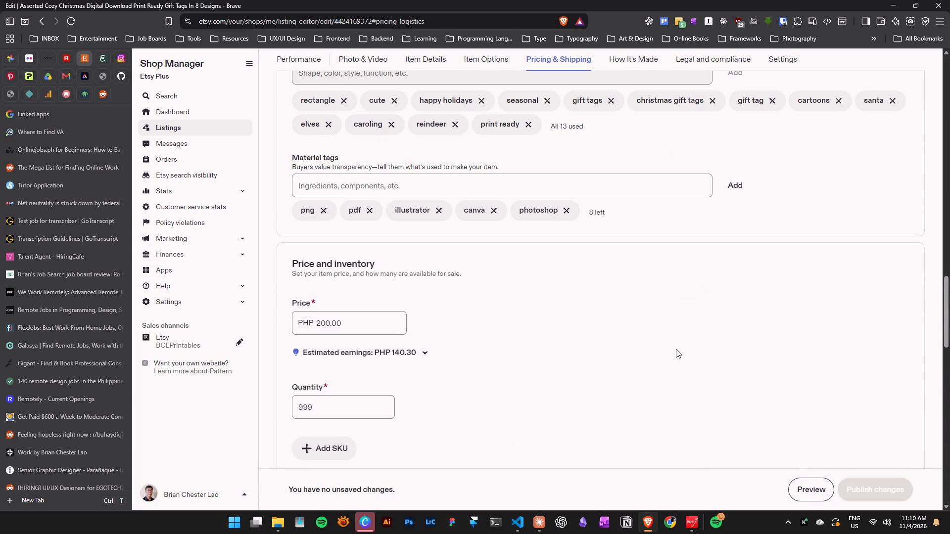
click(438, 211)
click(423, 212)
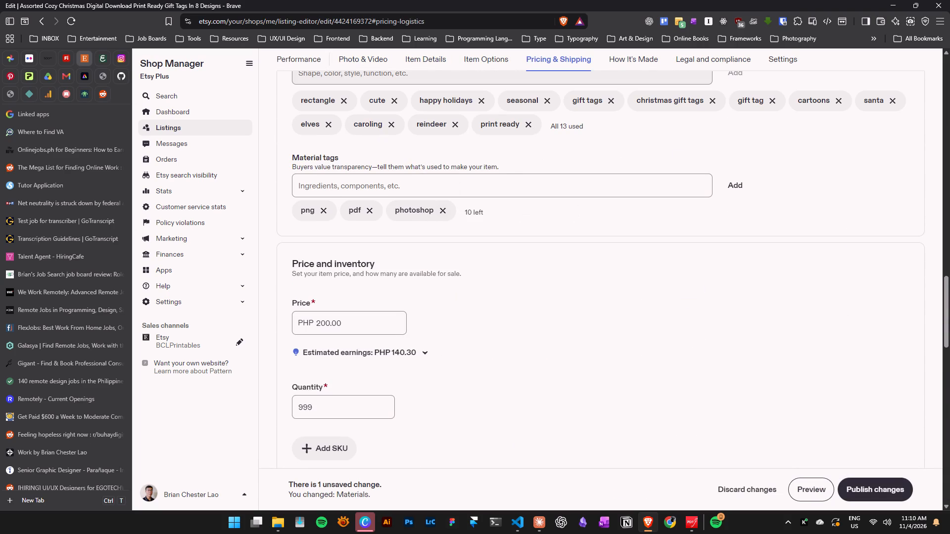
click(443, 209)
Add the material tags "digital files", "print ready files" and "digital download" to the Assorted Cozy Christmas listing.
click(449, 180)
text(digital files)
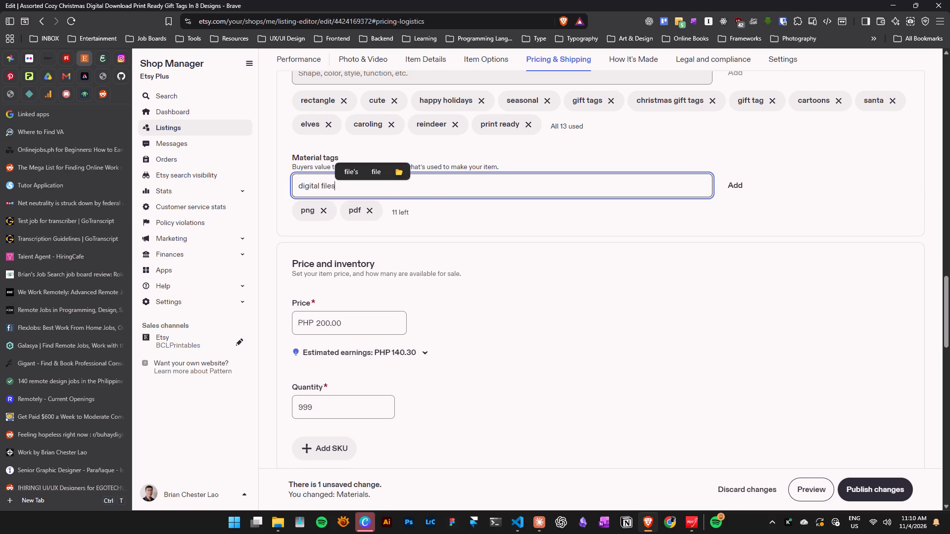
key(Return)
text(print ready files)
key(Return)
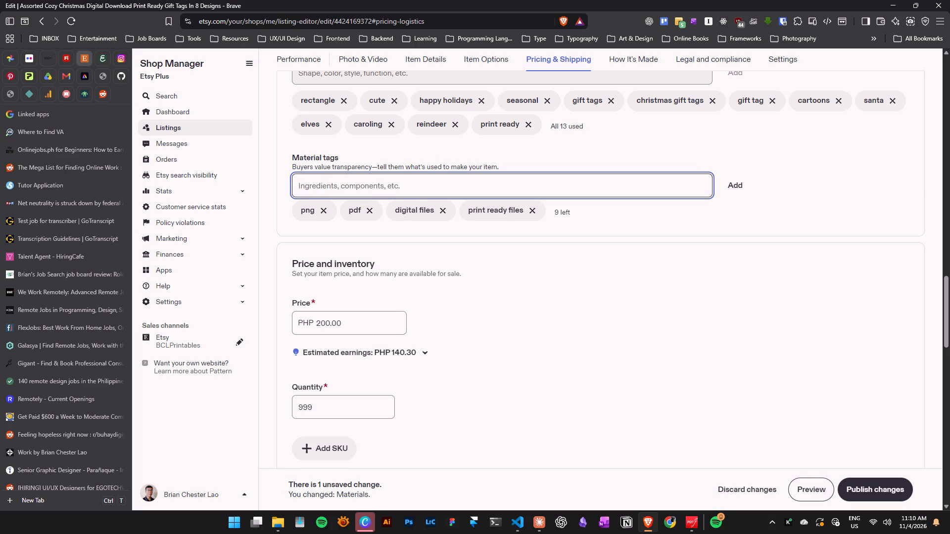
text(digital download)
key(Return)
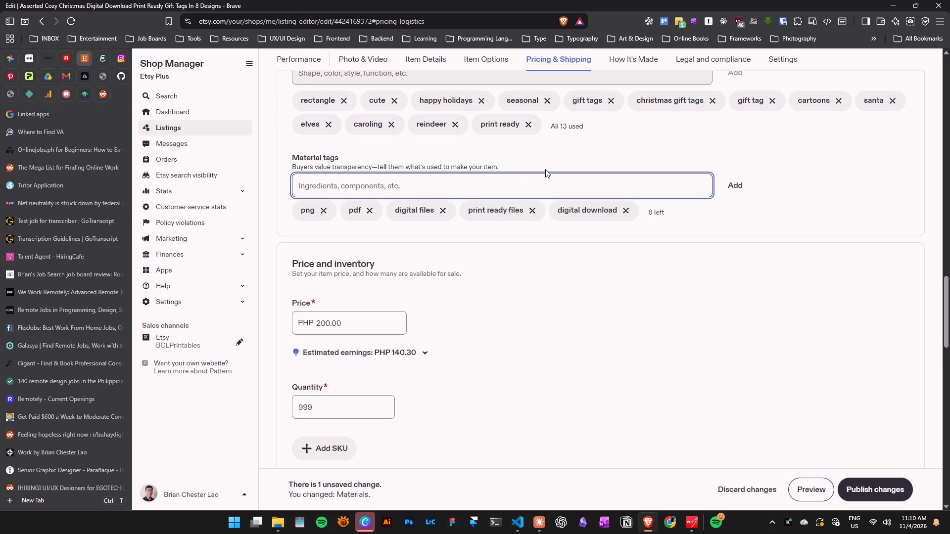
Publish the material tag changes to the Assorted Cozy Christmas listing.
scroll(616, 289, down, 16)
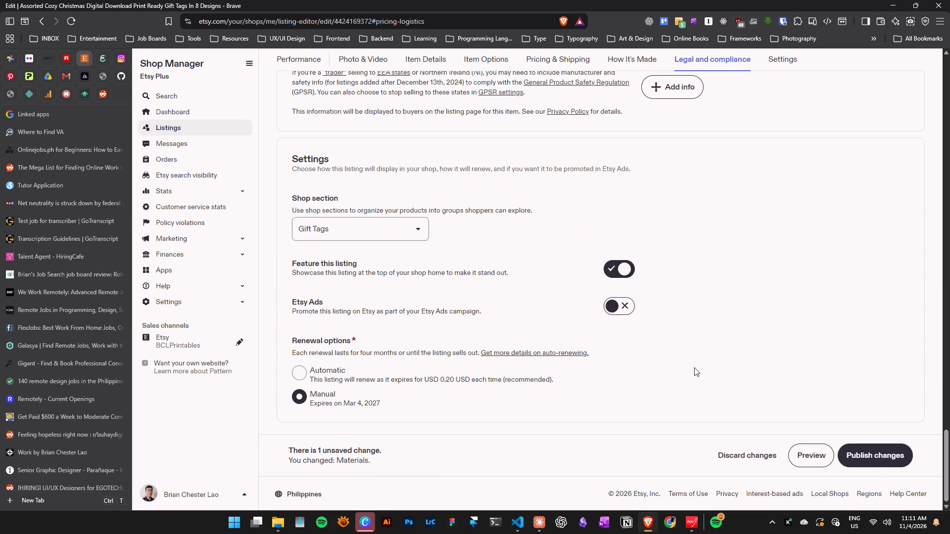
click(873, 462)
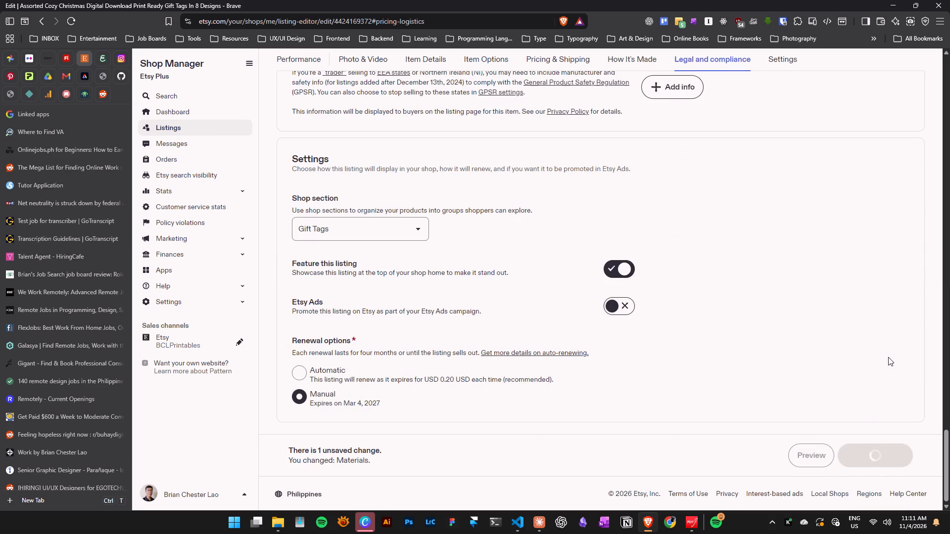
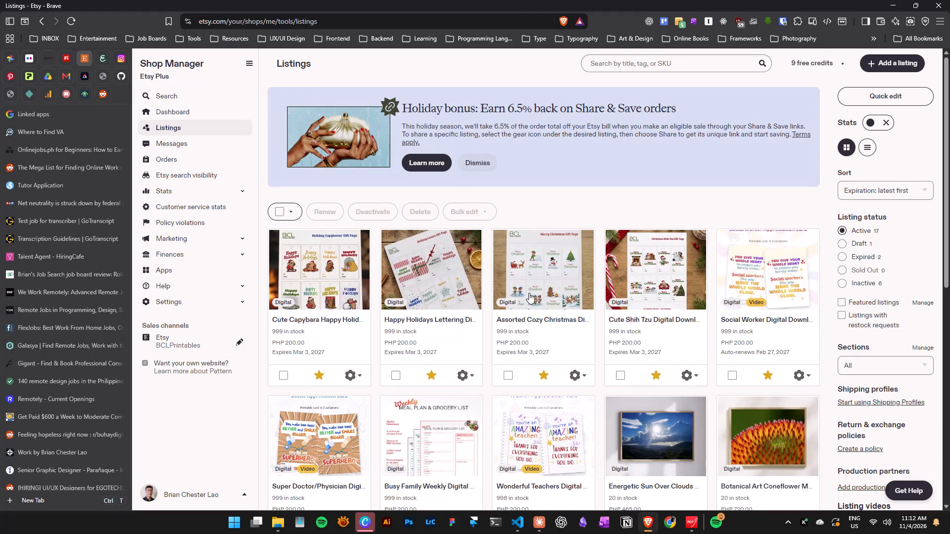
Open the Assorted Cozy Christmas gift tags listing, check its tags and material tags, and return to the listings overview.
click(541, 321)
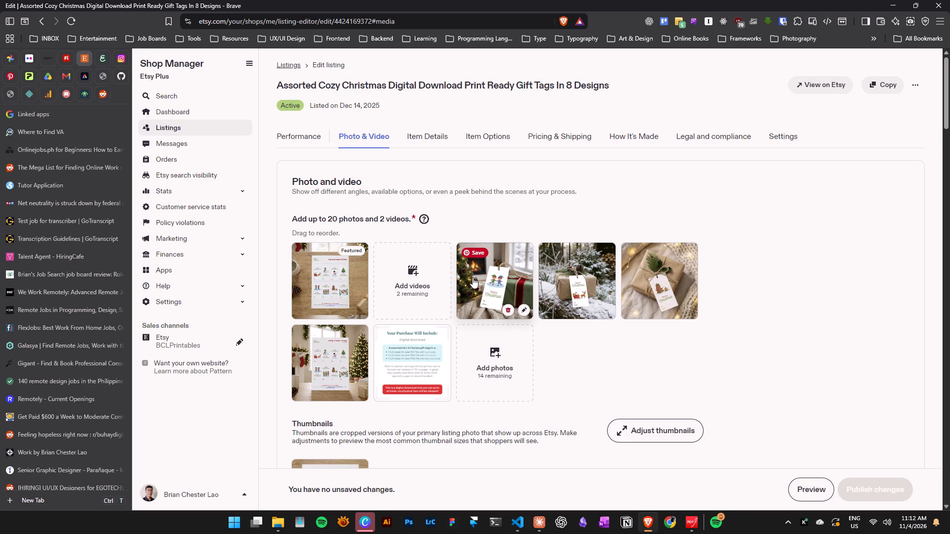
scroll(490, 234, down, 3)
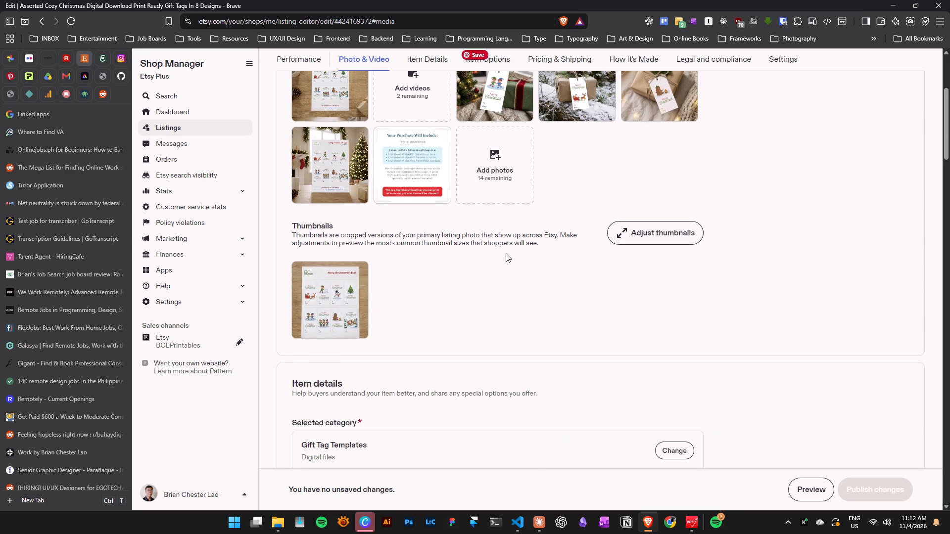
scroll(502, 265, down, 14)
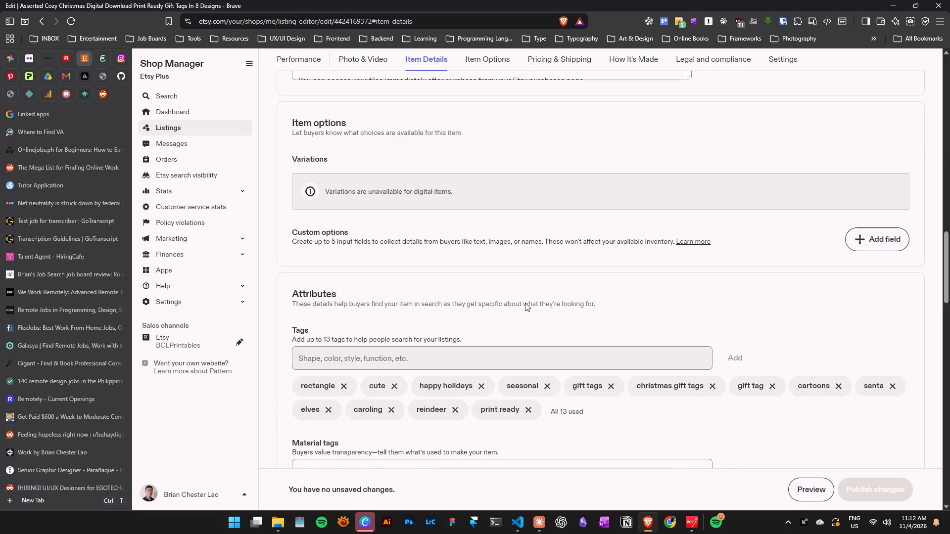
scroll(709, 271, down, 4)
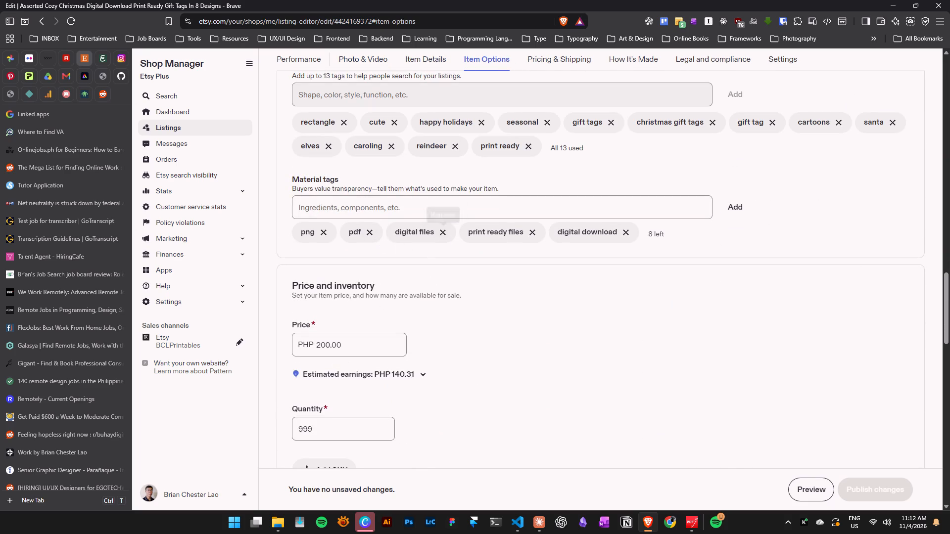
scroll(585, 335, up, 5)
click(39, 22)
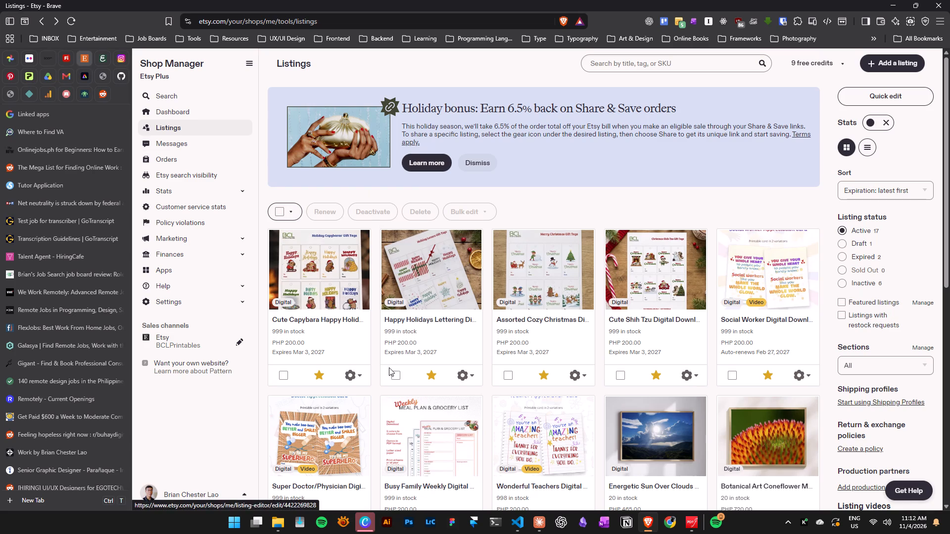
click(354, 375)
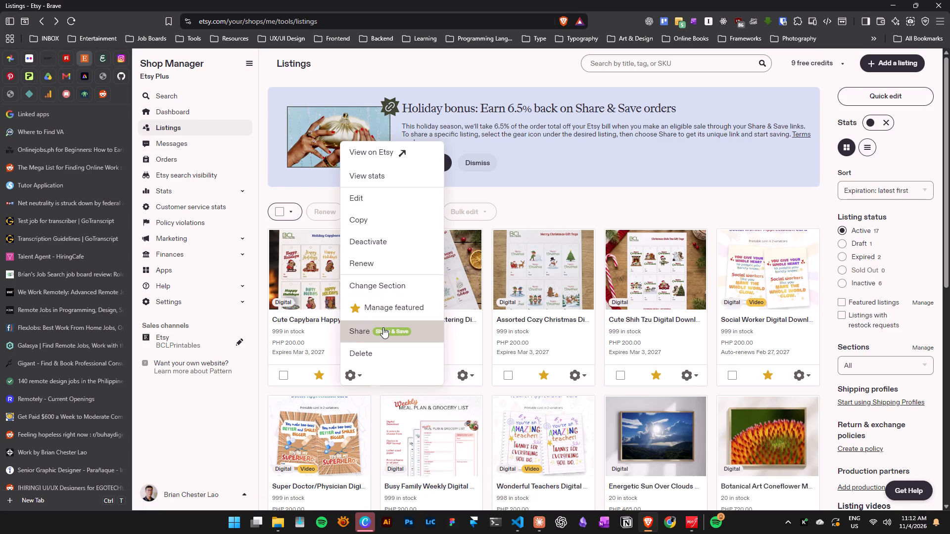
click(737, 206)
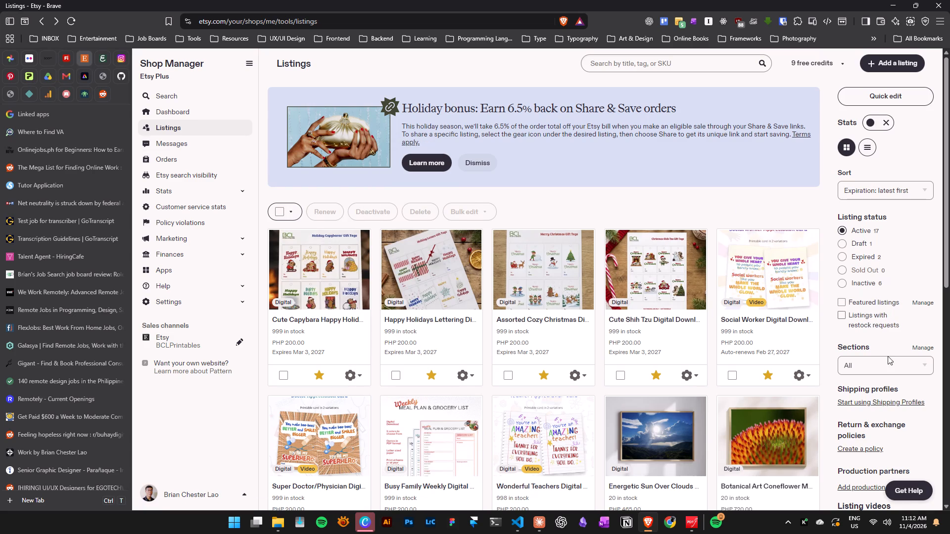
Filter the shop listings to expired ones and open the Holiday Gift Tags | 8 Assorted Bundle Tags listing for editing.
click(861, 258)
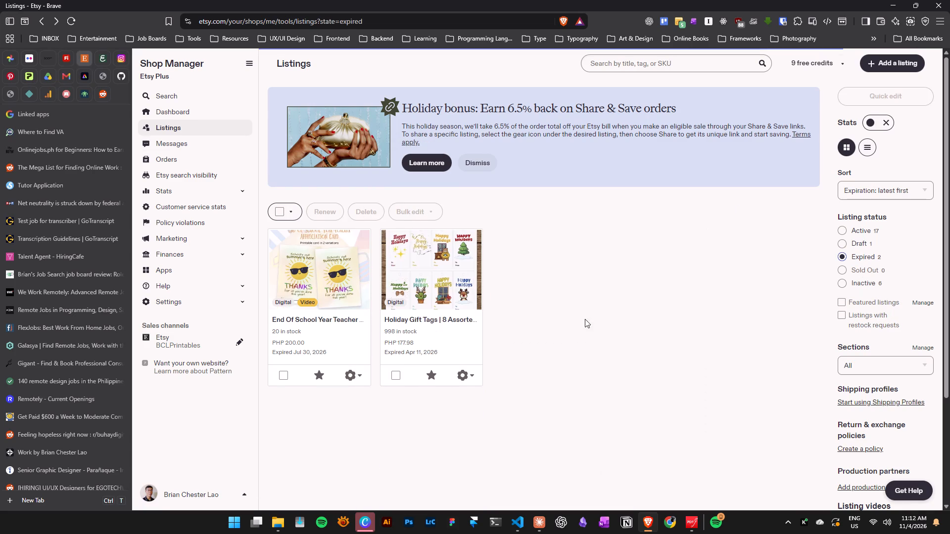
click(425, 321)
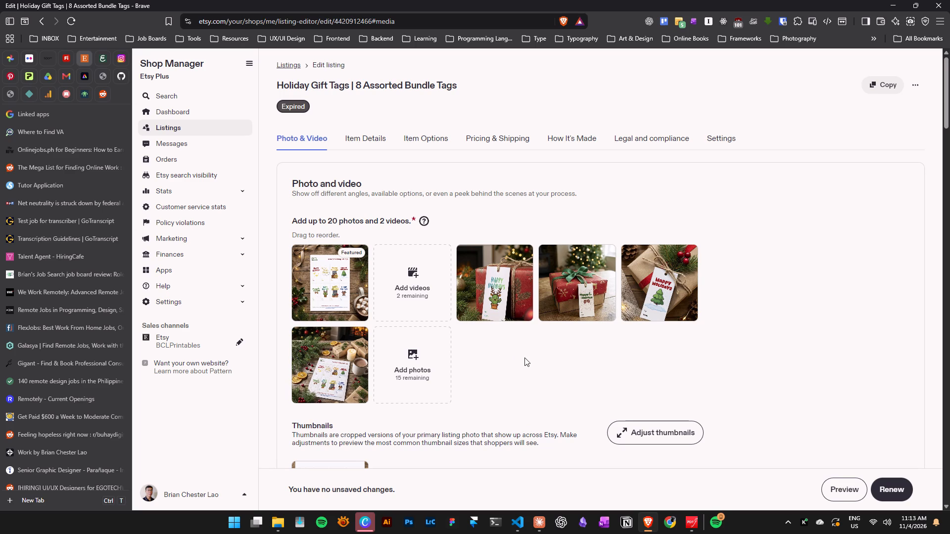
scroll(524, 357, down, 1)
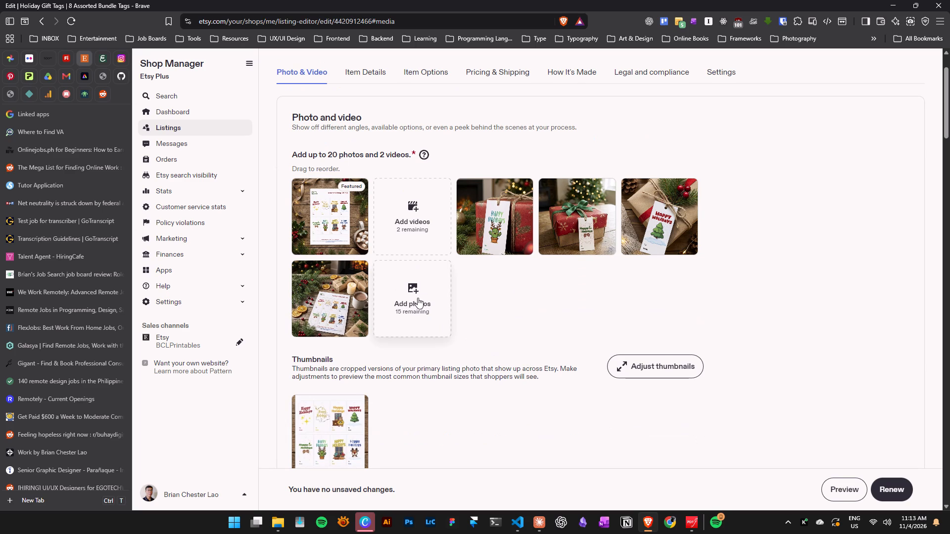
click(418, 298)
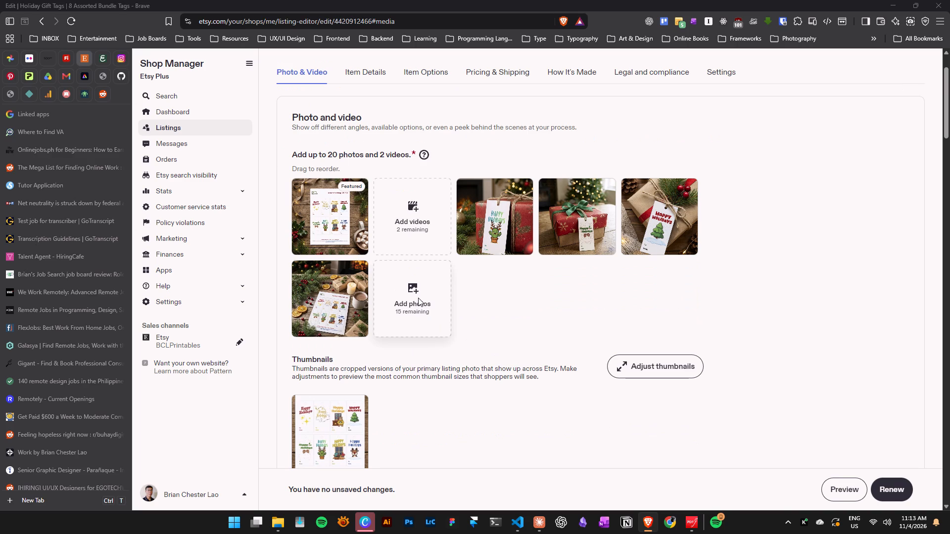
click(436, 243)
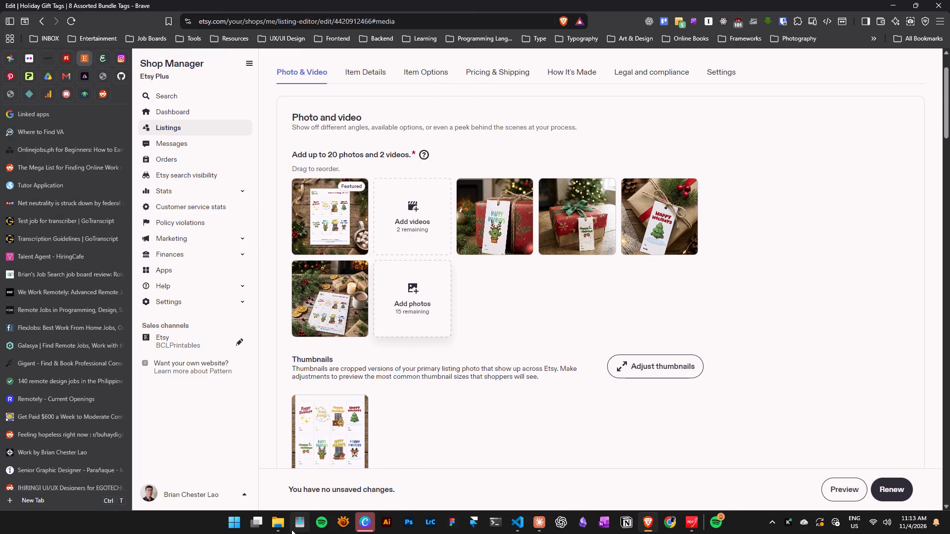
Switch to File Explorer and open the Etsy folder inside Documents > Business in a new tab.
click(281, 526)
click(372, 523)
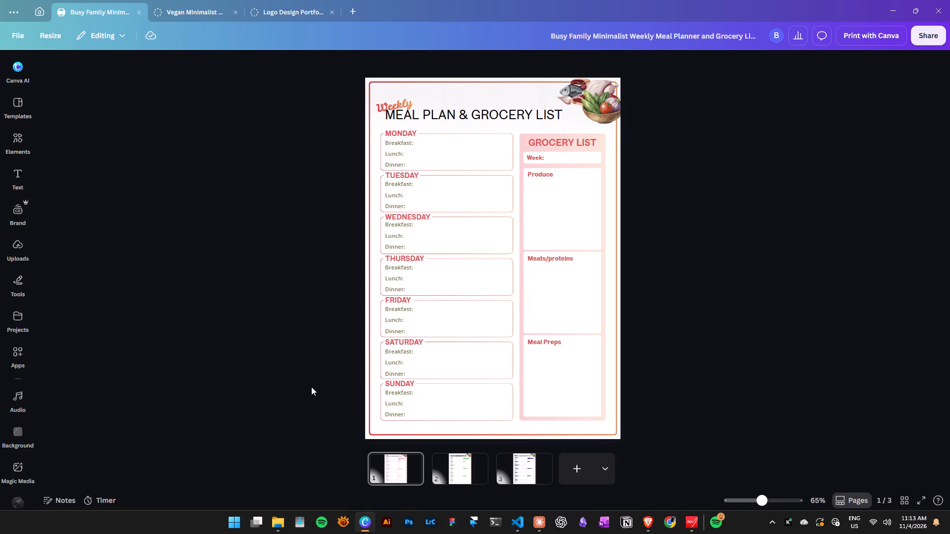
click(274, 531)
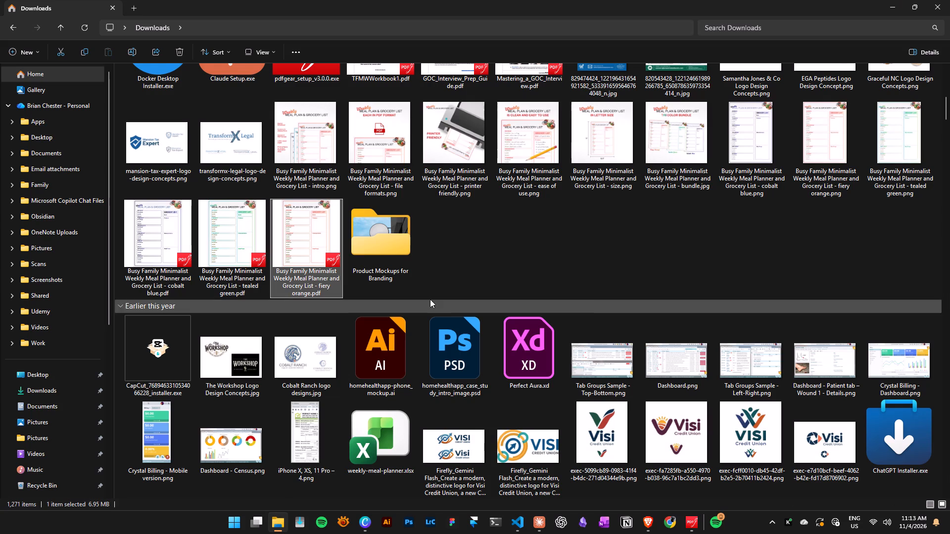
scroll(552, 302, down, 3)
scroll(553, 302, up, 14)
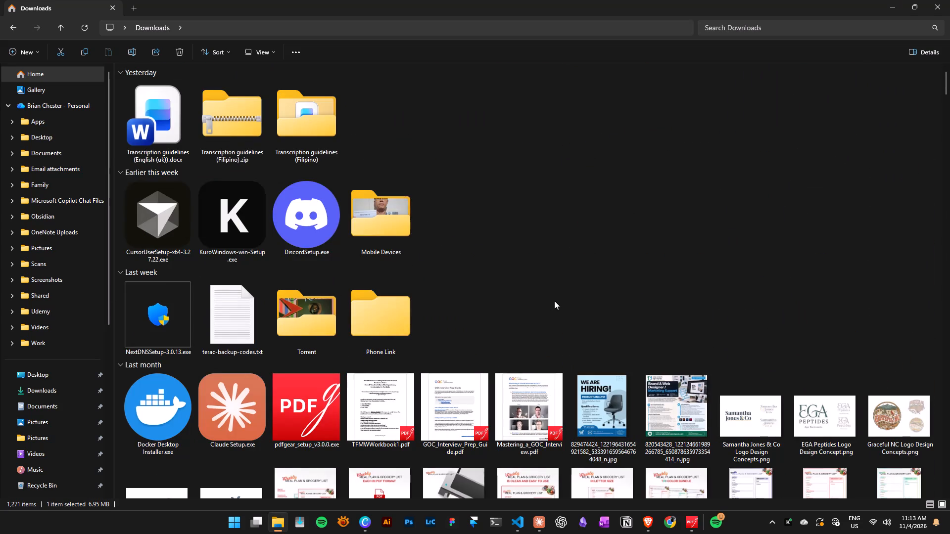
scroll(554, 301, up, 1)
key(ctrl+t)
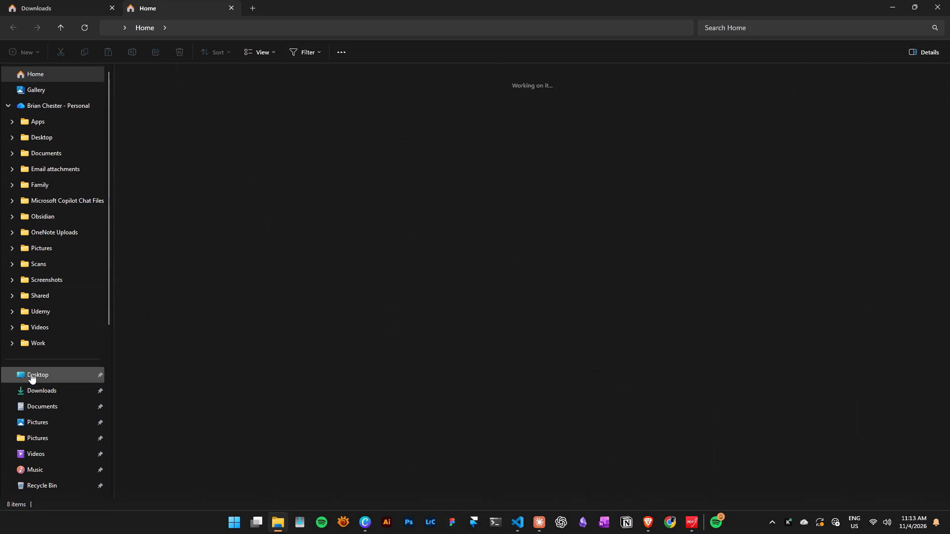
scroll(47, 403, down, 1)
click(55, 341)
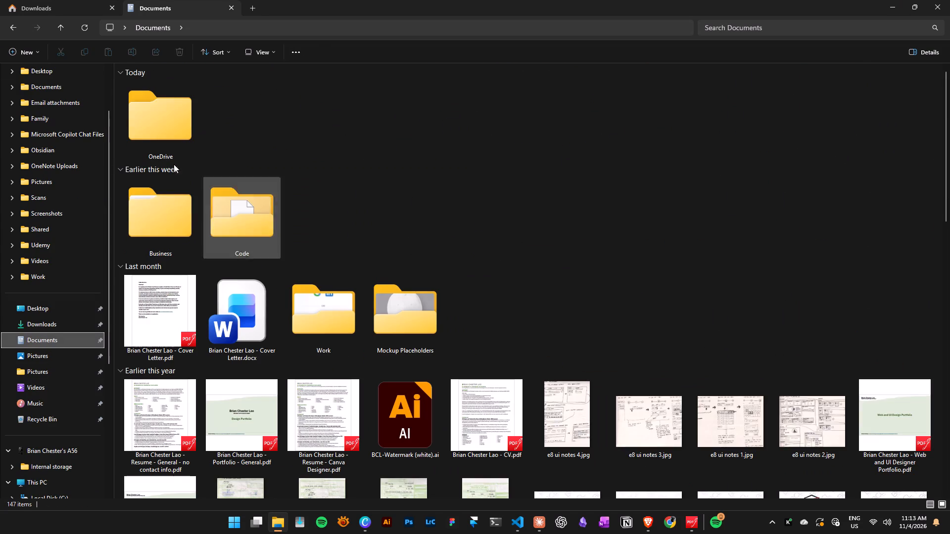
click(251, 222)
click(163, 216)
double_click(177, 227)
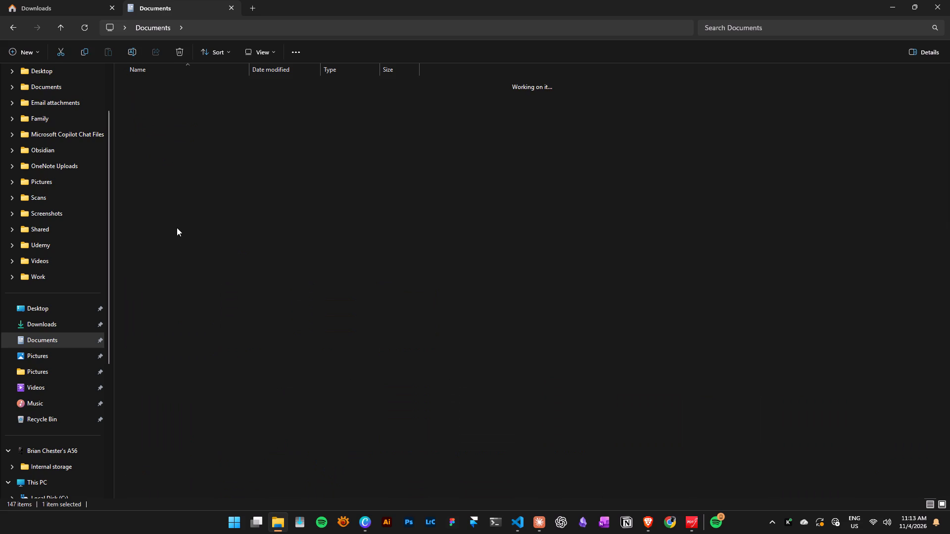
double_click(149, 87)
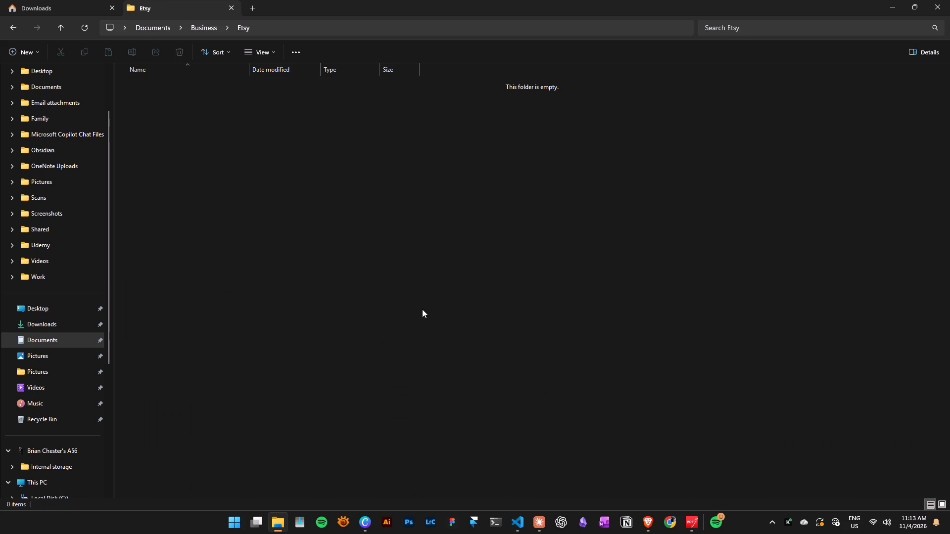
Create a folder named "Gift Tags" in the Etsy folder.
right_click(349, 312)
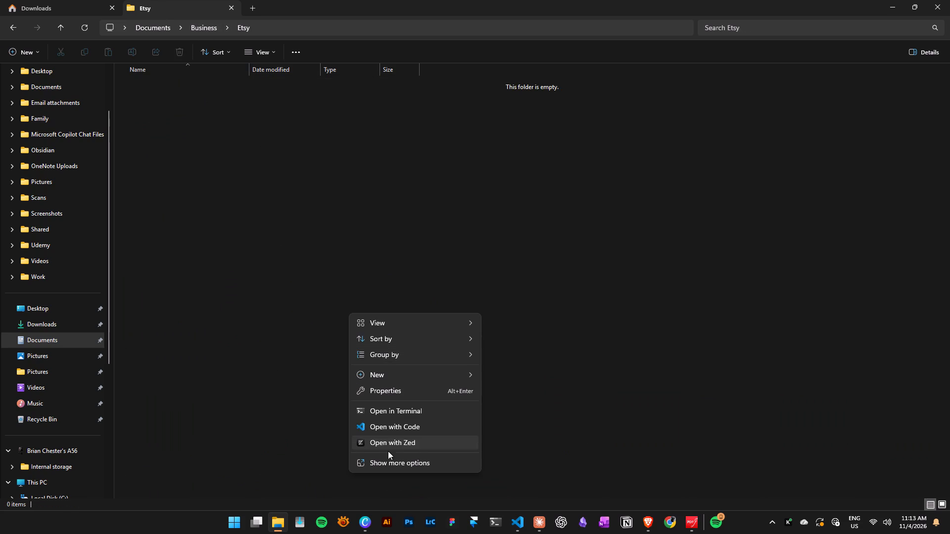
click(414, 373)
click(515, 196)
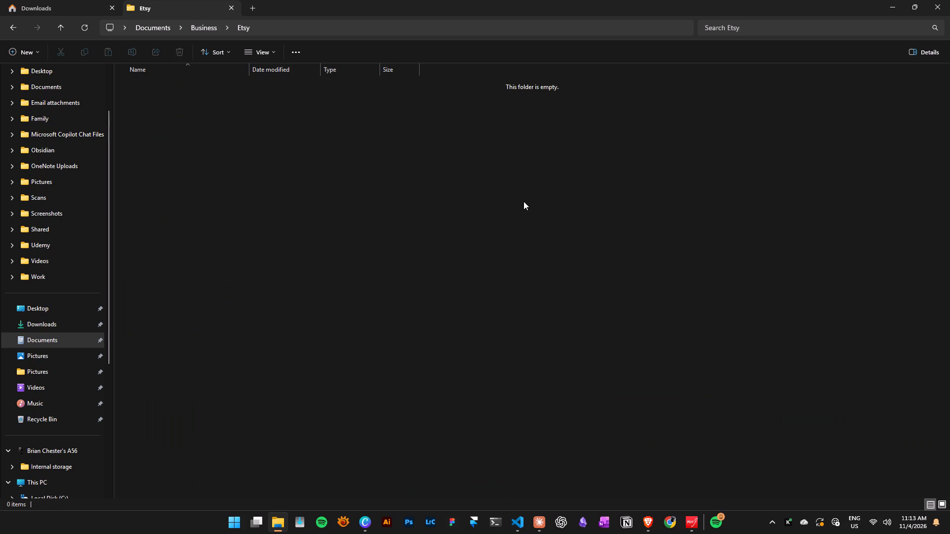
text(Gift Tags)
key(Return)
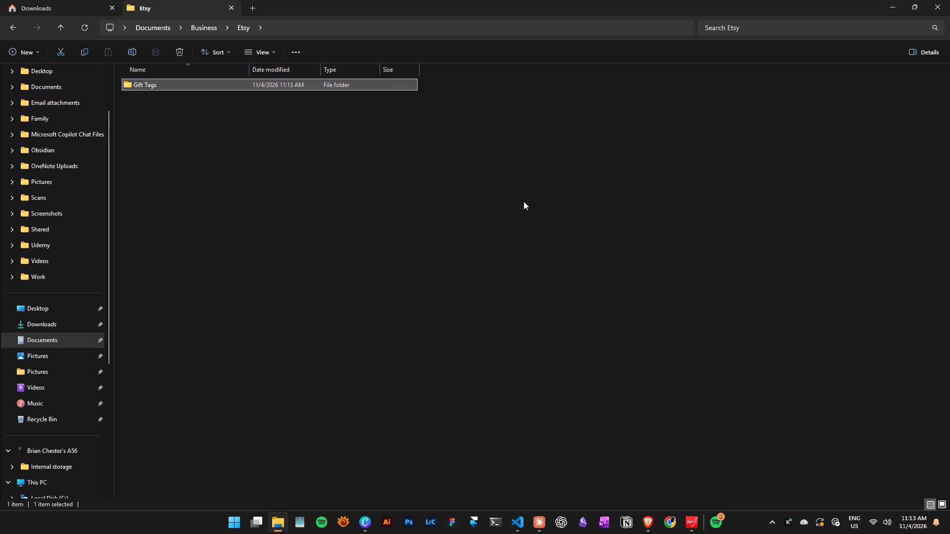
Create a folder named "Appreciation Cards" in the Etsy folder.
right_click(482, 212)
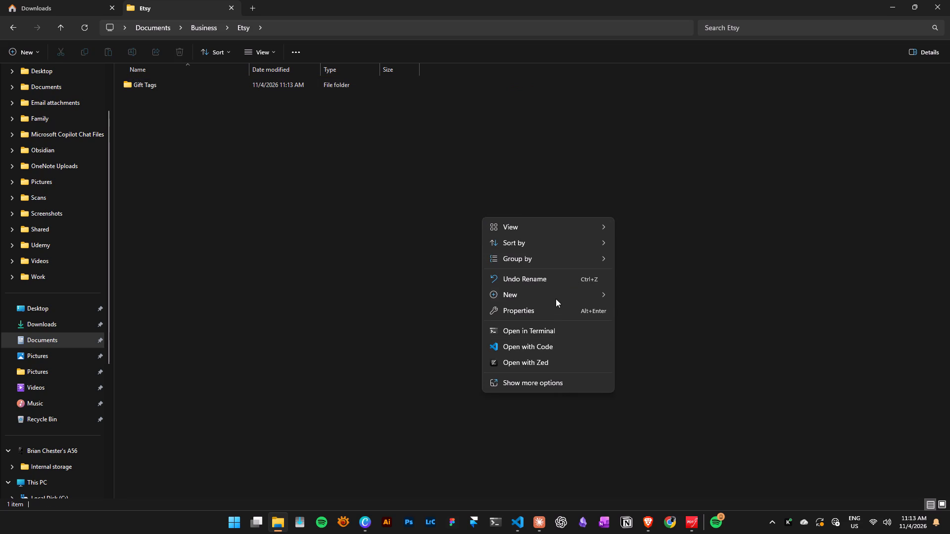
click(556, 299)
click(662, 295)
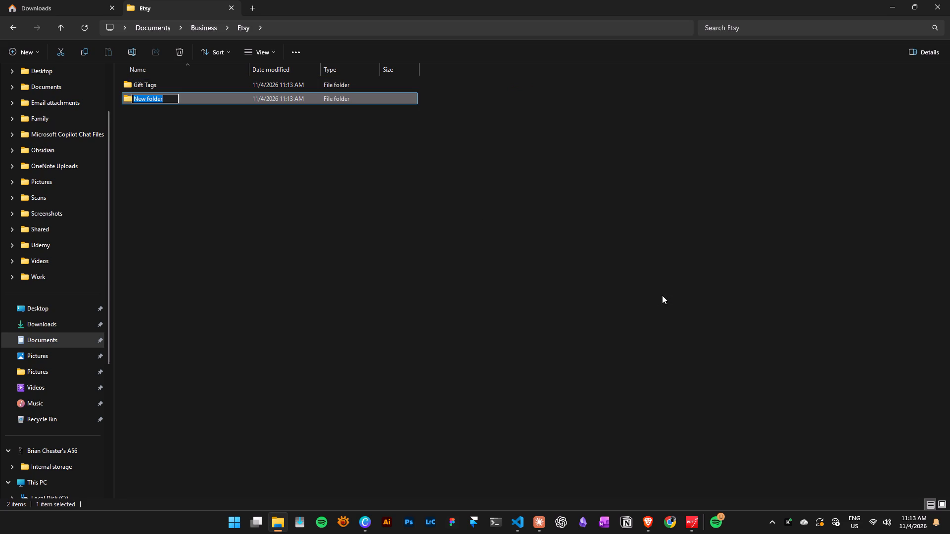
text(Appreciation Cards)
key(Return)
click(325, 256)
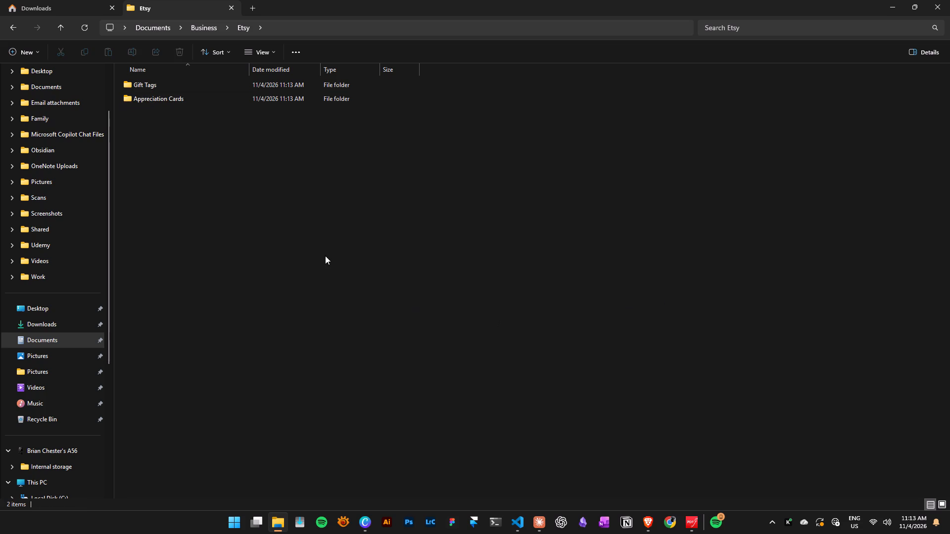
Create a folder named "Planners" in the Etsy folder.
right_click(328, 252)
click(396, 333)
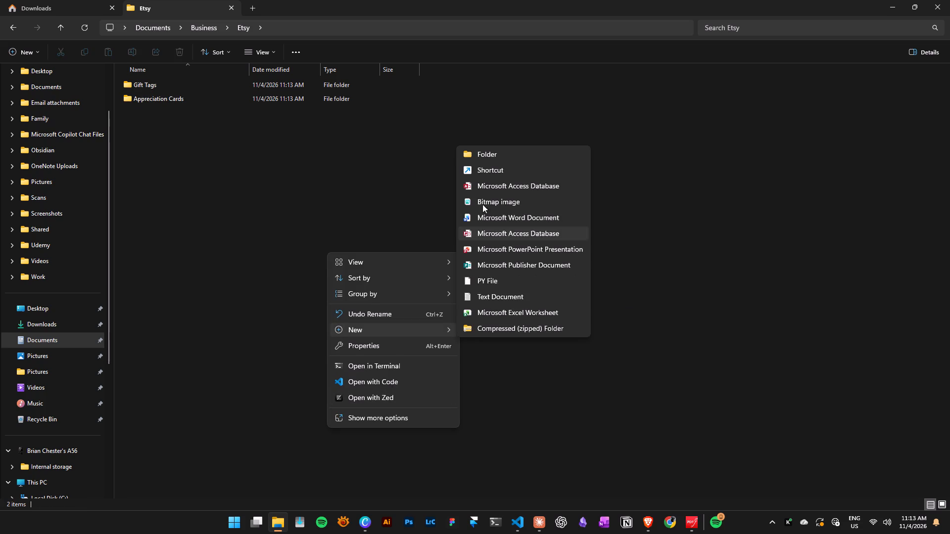
click(483, 156)
text(Planners)
key(Return)
Create a folder named "Large Format Photos" in the Etsy folder.
right_click(404, 198)
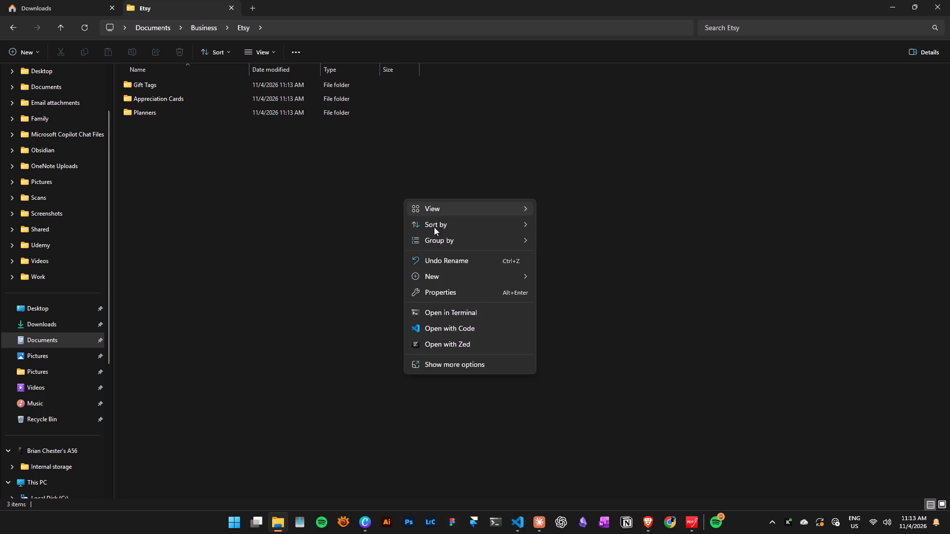
click(473, 277)
click(568, 277)
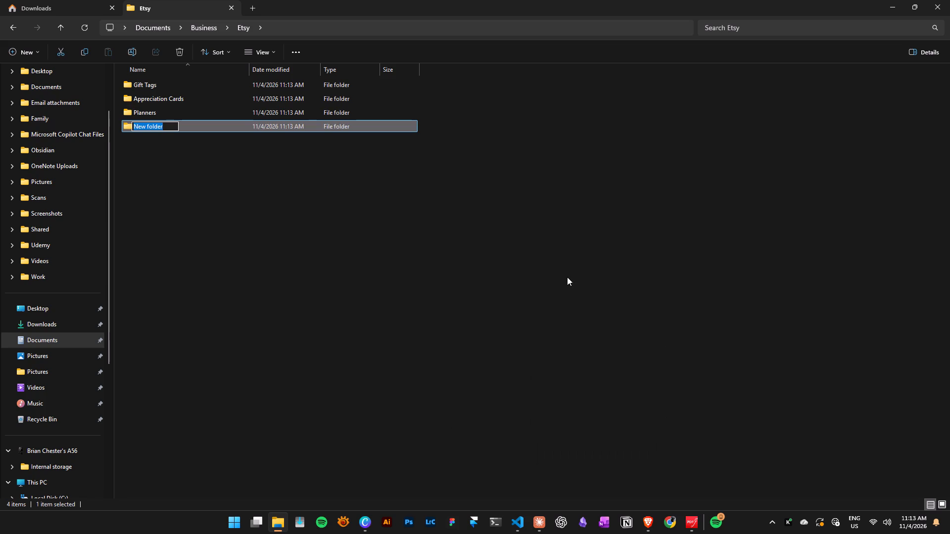
text(Large Format Photos)
key(Return)
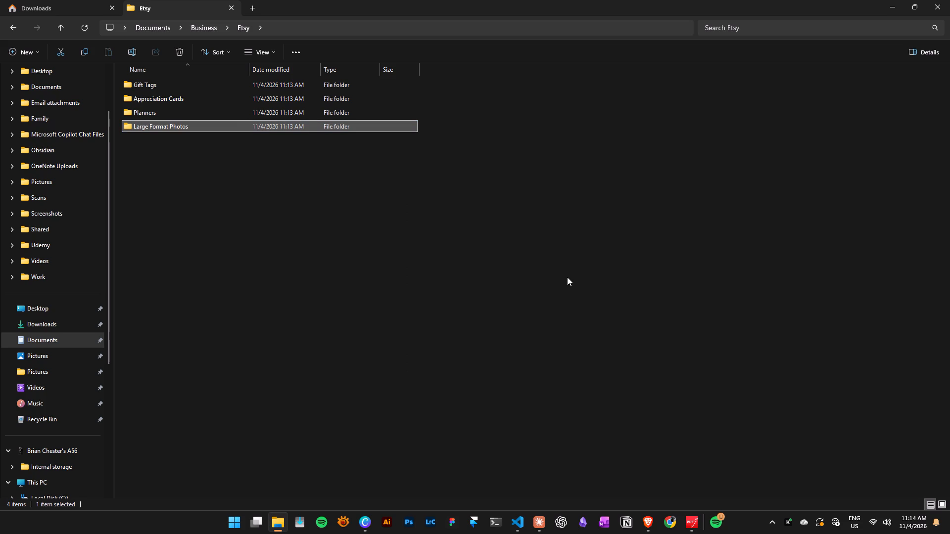
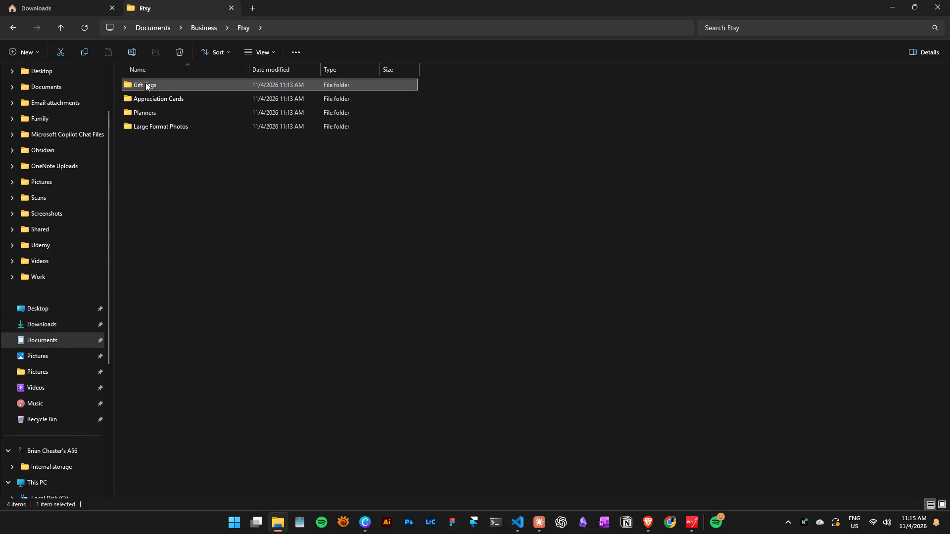
Open the Gift Tags folder inside the Etsy folder.
click(145, 83)
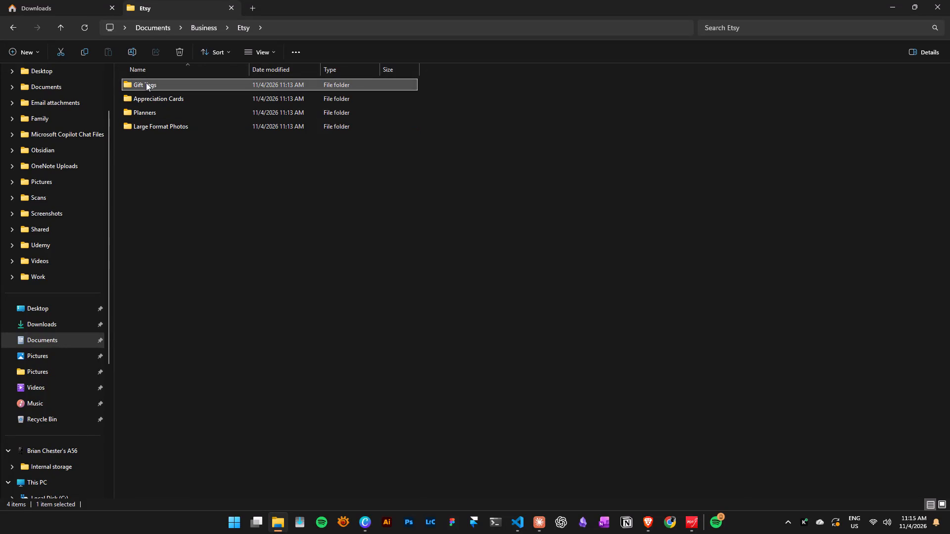
double_click(146, 83)
In Downloads, select the run of holiday files from "Assorted 8 Holiday Gift Tags - Letter Sized.pdf" back to "Shih Tzu Christmas Gift Tag mockup 2.psd".
click(55, 2)
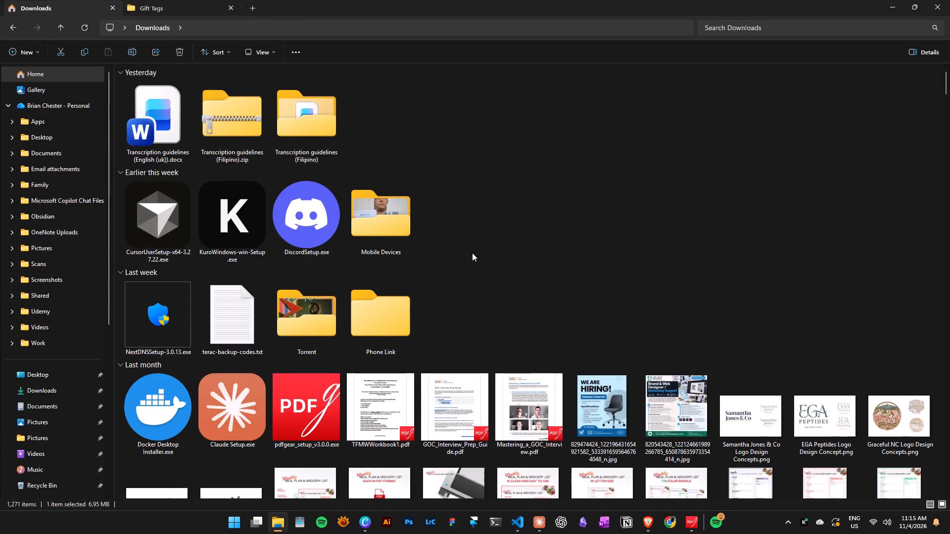
scroll(473, 270, down, 20)
scroll(473, 270, down, 16)
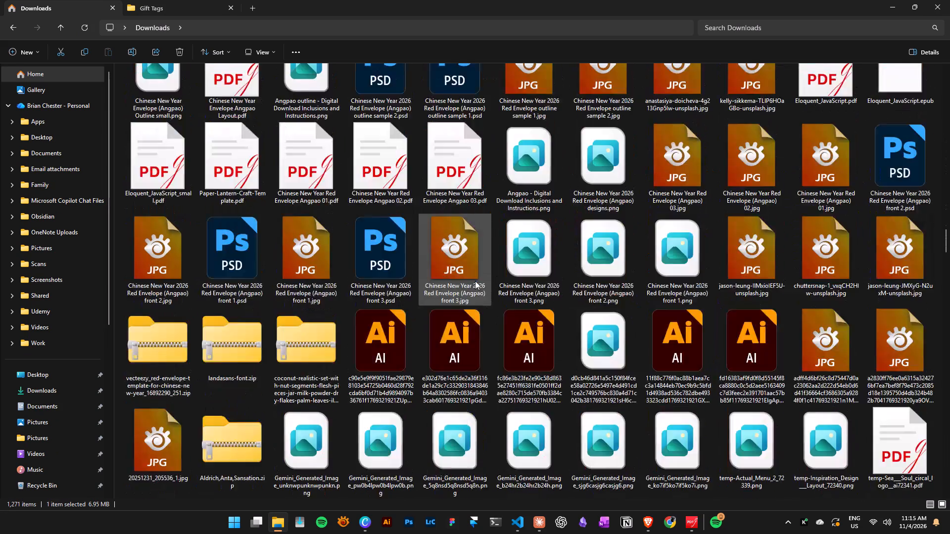
scroll(475, 281, down, 9)
scroll(473, 281, up, 6)
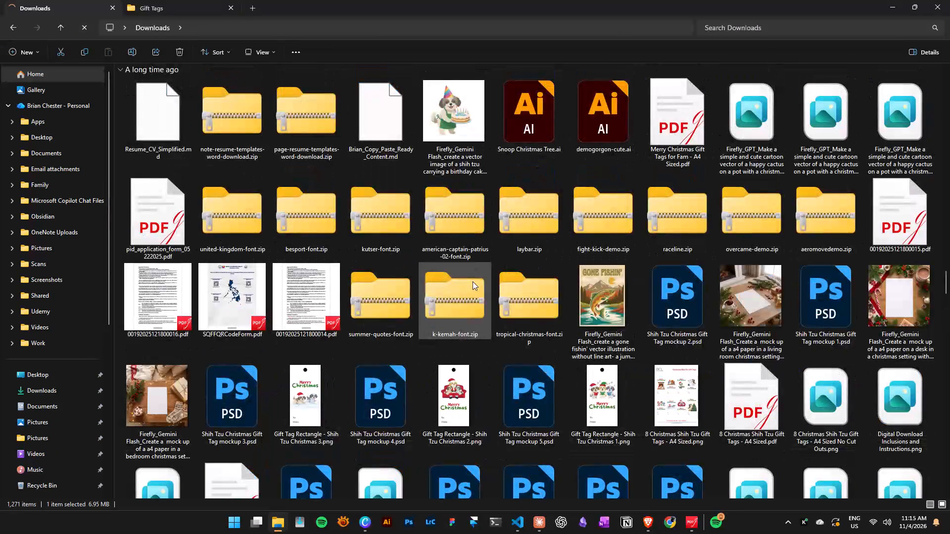
scroll(473, 281, up, 1)
scroll(473, 281, down, 2)
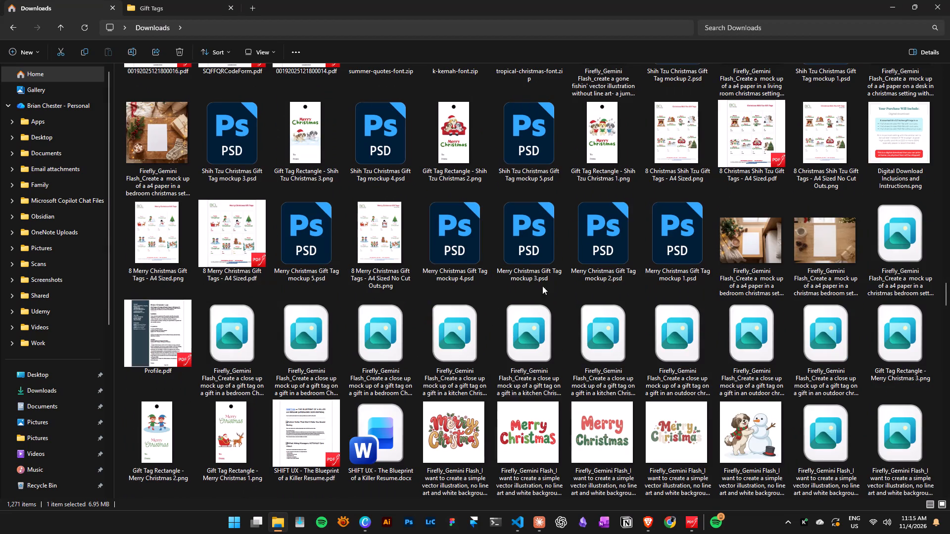
scroll(544, 289, down, 1)
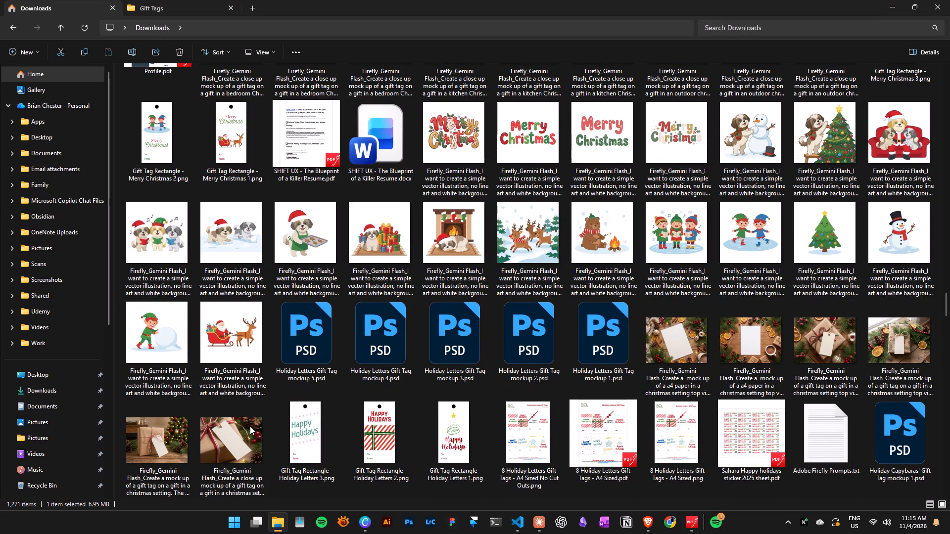
scroll(382, 445, down, 1)
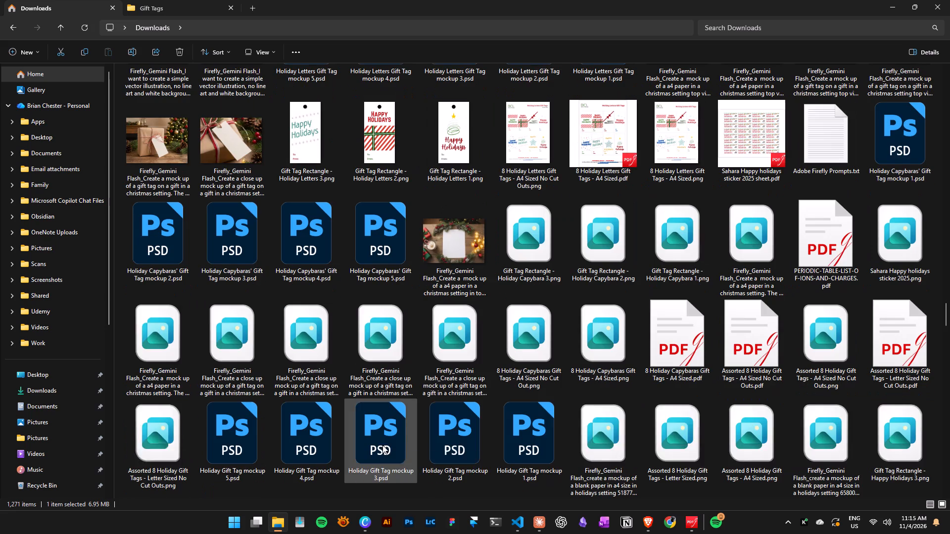
scroll(537, 356, down, 1)
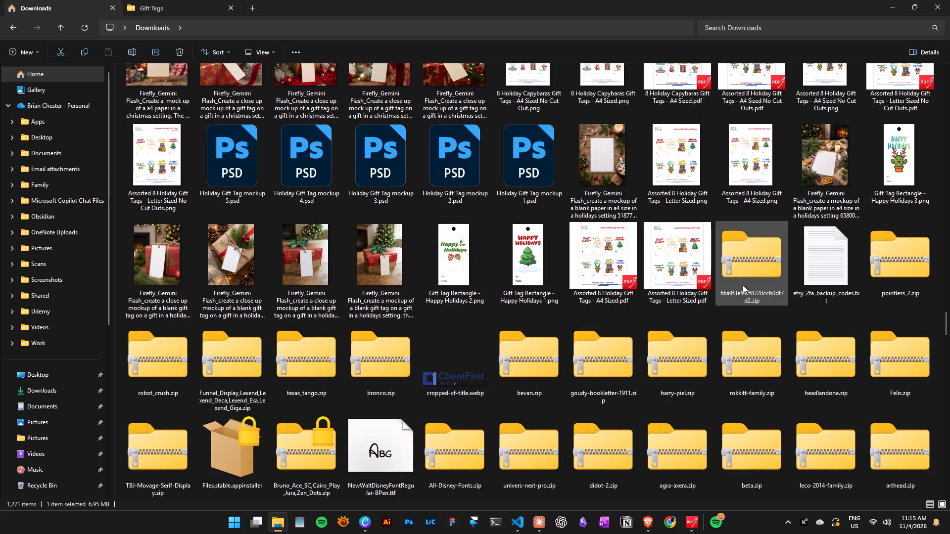
click(674, 271)
scroll(674, 275, up, 2)
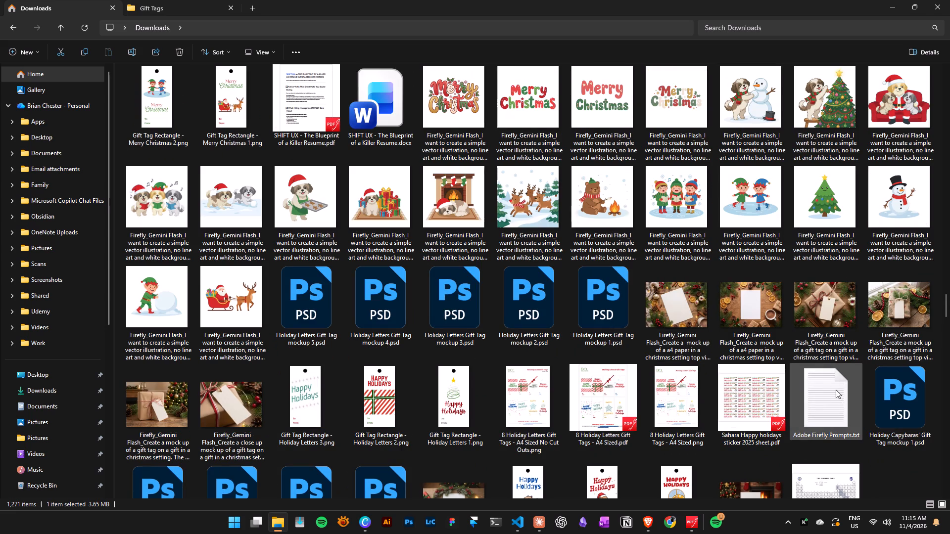
scroll(648, 309, up, 2)
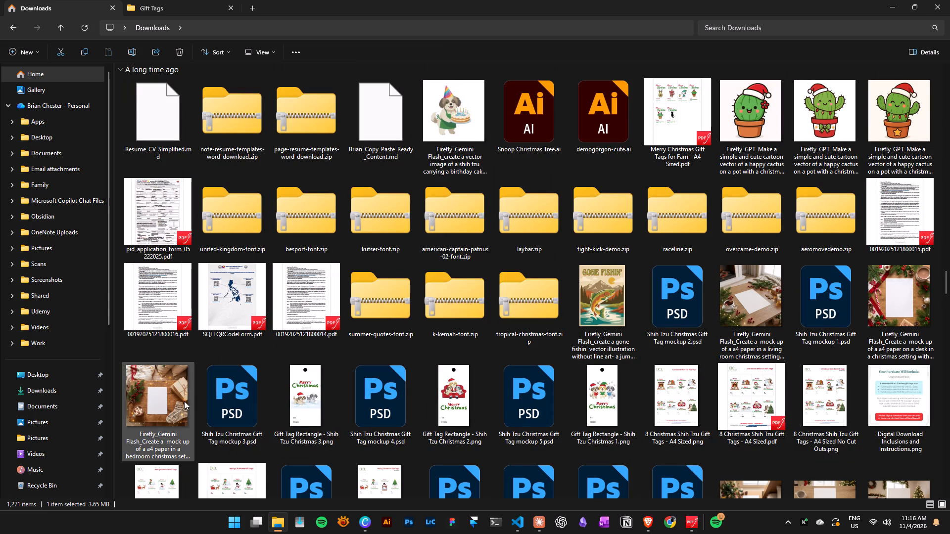
shift+click(666, 301)
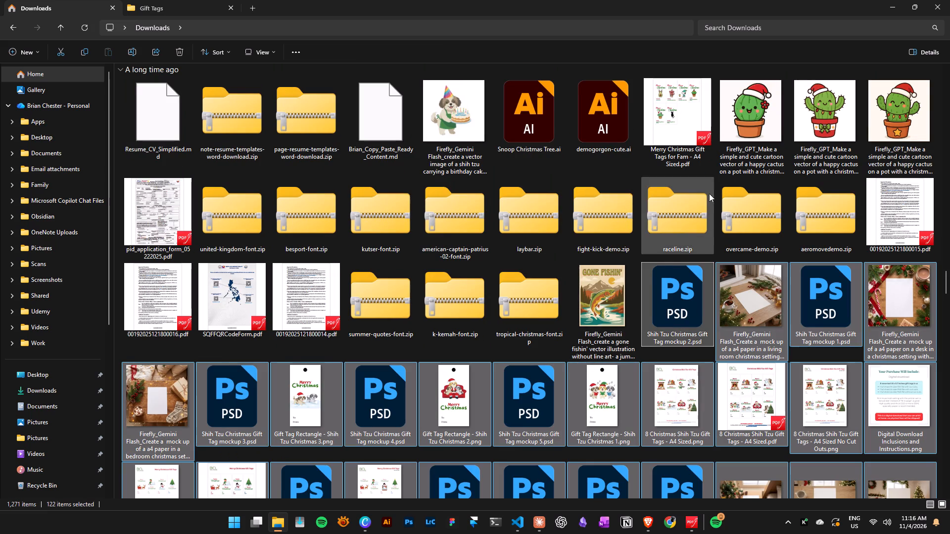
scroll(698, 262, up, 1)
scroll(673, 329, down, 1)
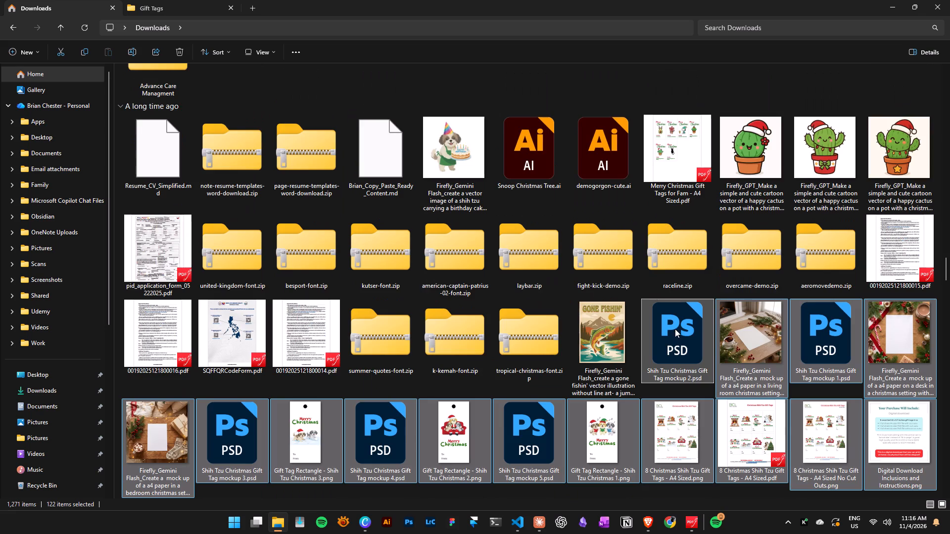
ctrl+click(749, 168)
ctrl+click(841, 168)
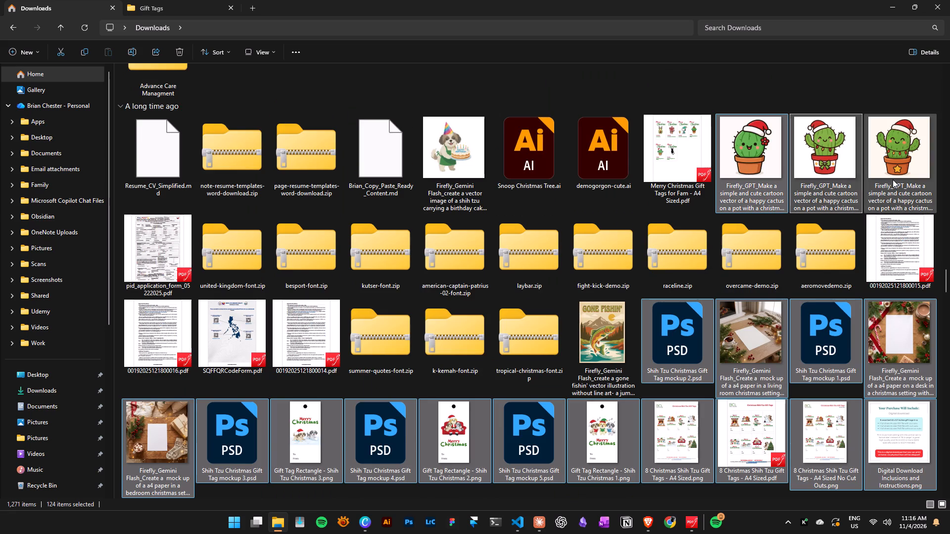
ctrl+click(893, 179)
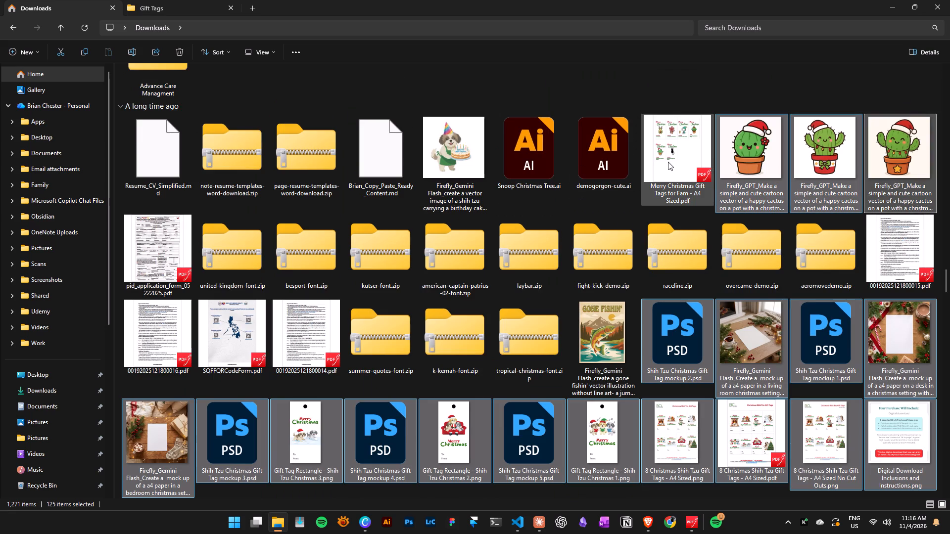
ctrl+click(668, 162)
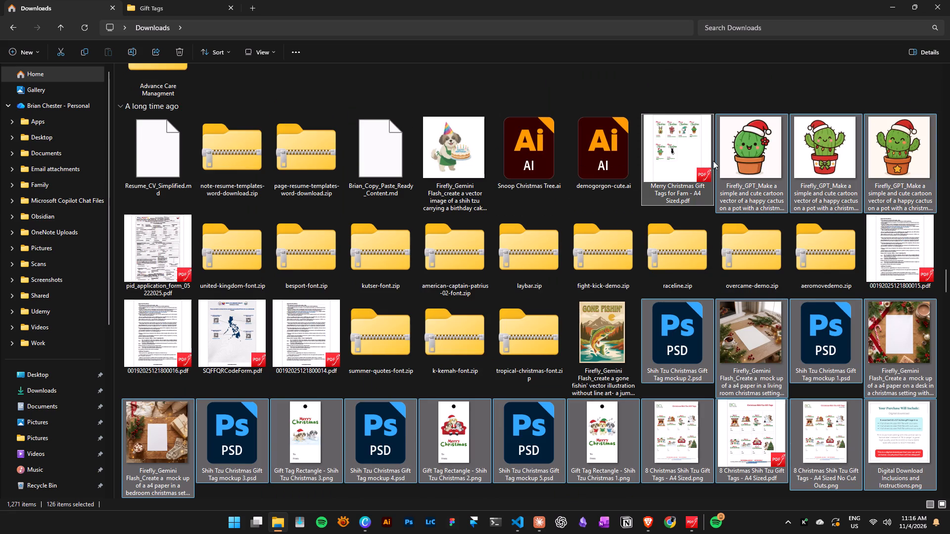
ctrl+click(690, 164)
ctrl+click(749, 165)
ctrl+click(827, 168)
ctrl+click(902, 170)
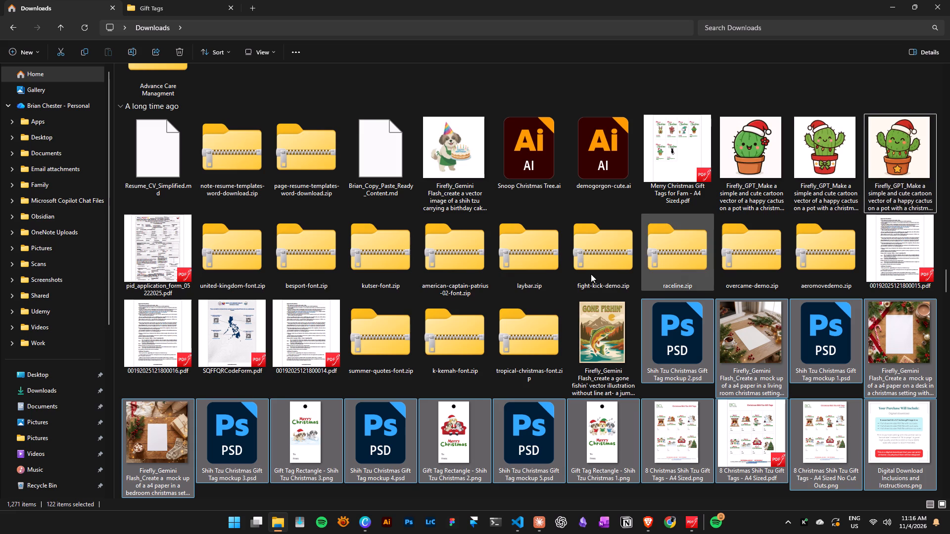
Exclude Profile.pdf, Adobe Firefly Prompts.txt and the Sahara Happy holidays sticker 2025 sheet PDF from the selection, and move the rest to the Gift Tags folder.
scroll(536, 320, down, 1)
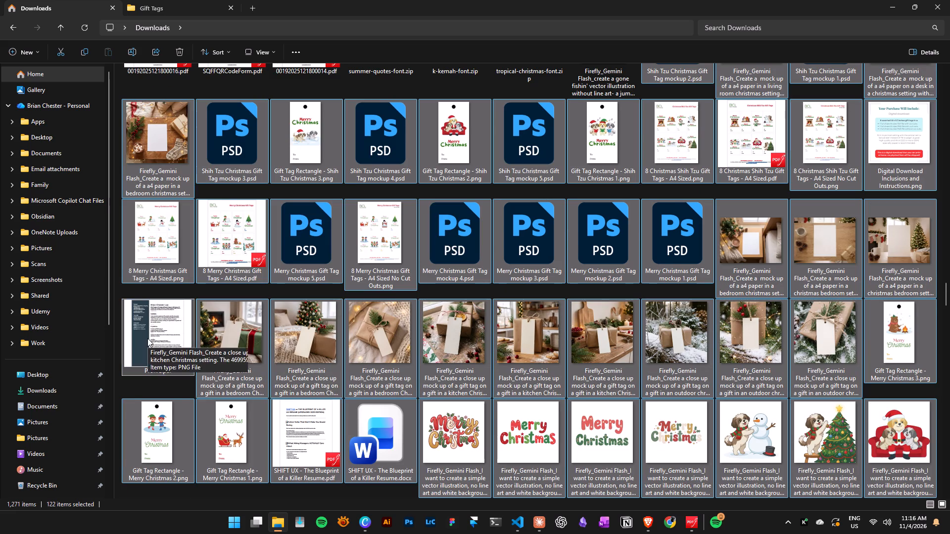
ctrl+click(165, 335)
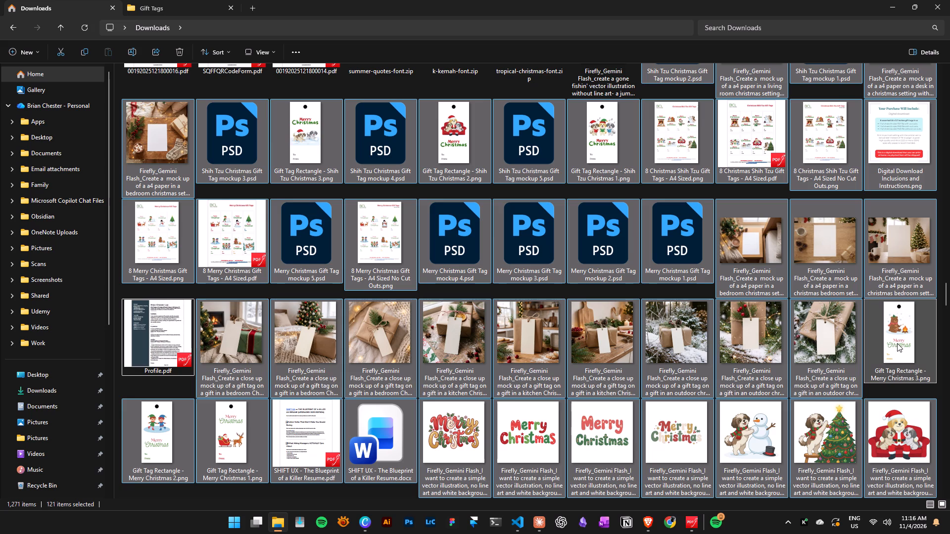
scroll(778, 406, down, 1)
ctrl+click(819, 439)
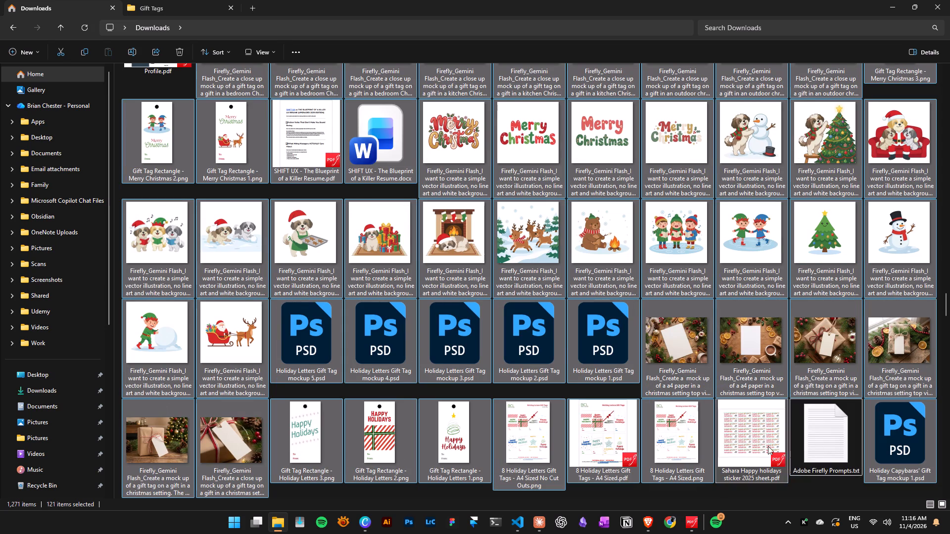
ctrl+click(761, 444)
scroll(537, 401, down, 1)
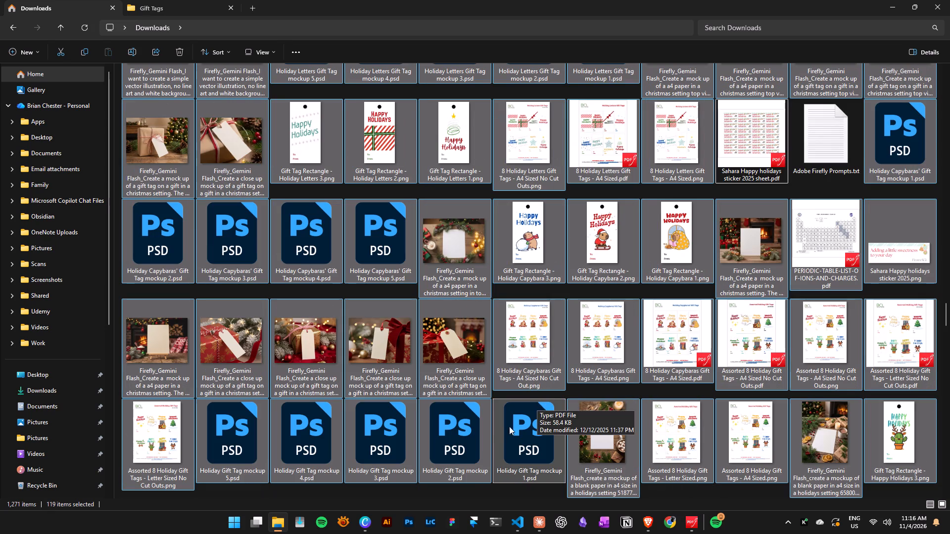
scroll(803, 435, down, 1)
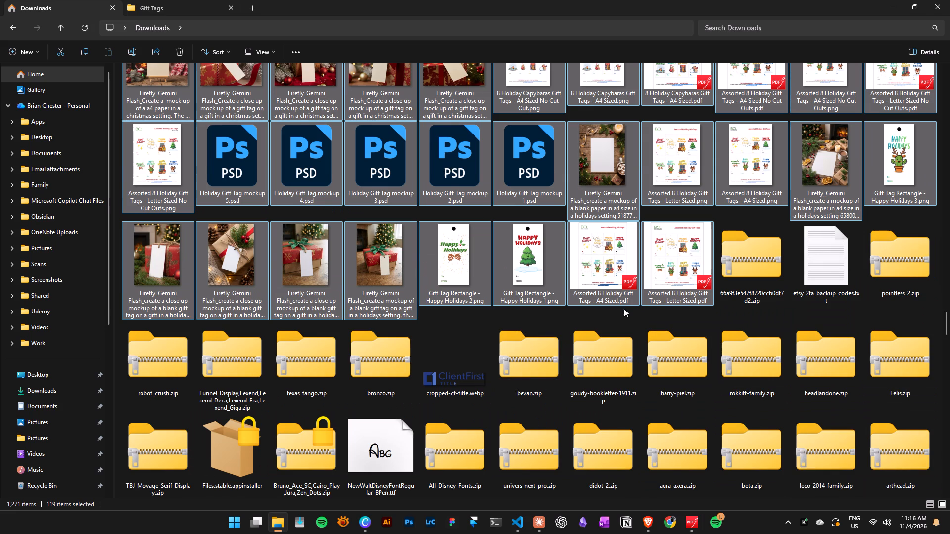
scroll(663, 316, up, 1)
key(ctrl+x)
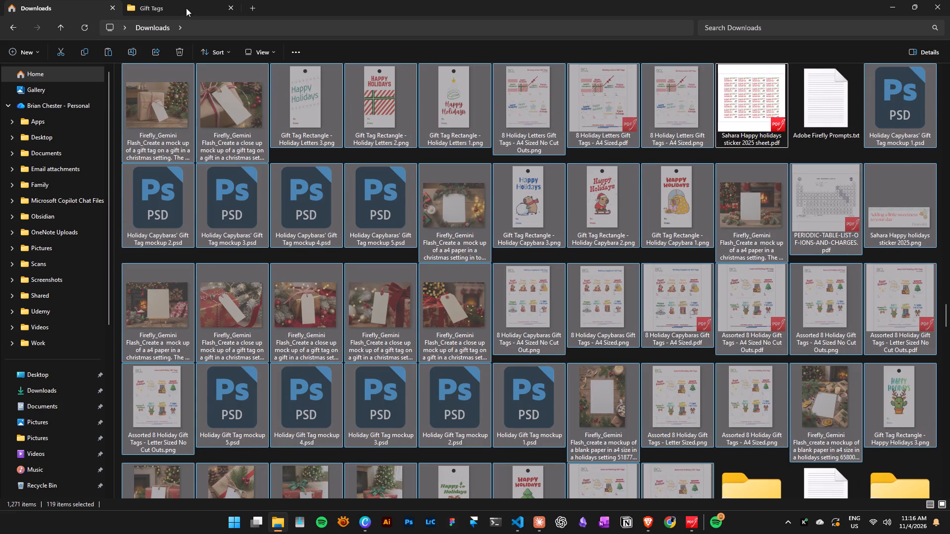
click(186, 7)
click(463, 312)
key(ctrl+v)
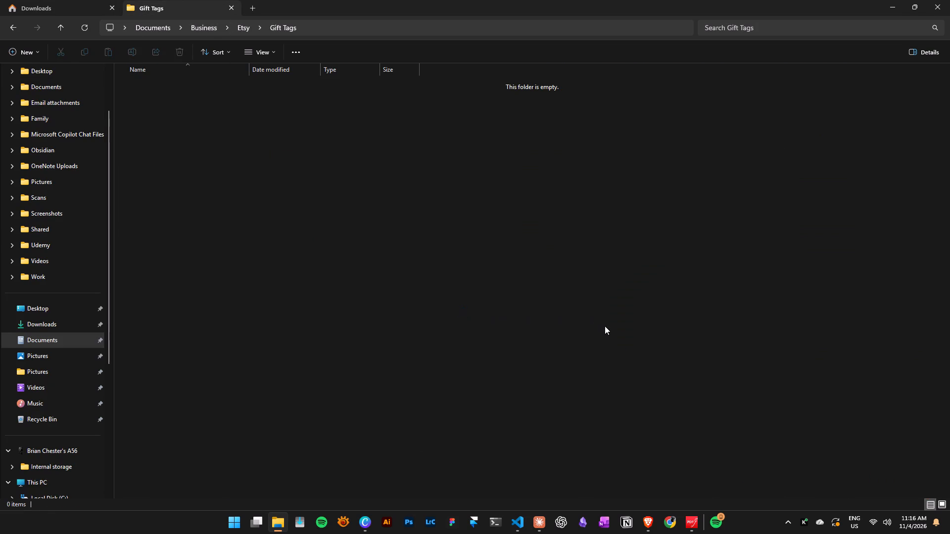
Enlarge the Gift Tags folder's files to big thumbnails and dismiss the received-file notification.
ctrl+scroll(450, 280, up, 19)
ctrl+scroll(452, 279, up, 9)
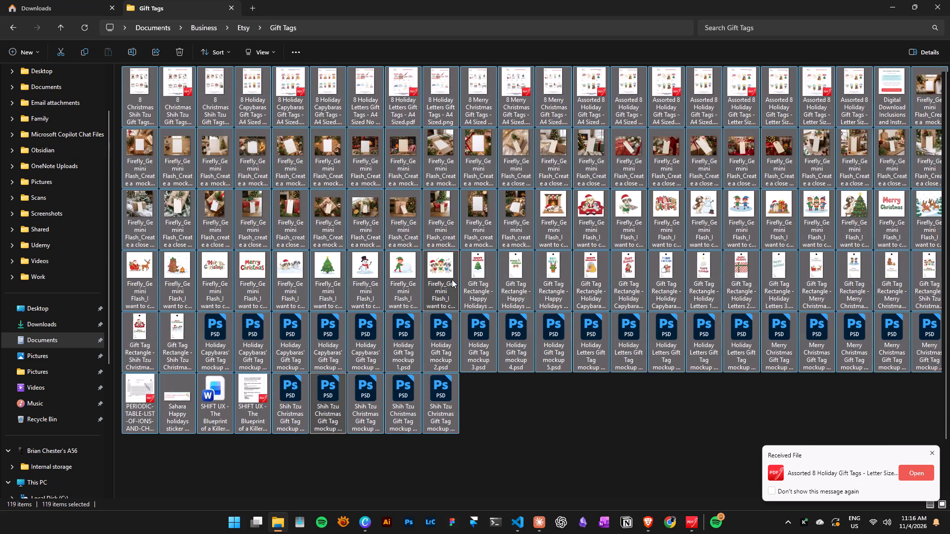
ctrl+scroll(452, 279, up, 8)
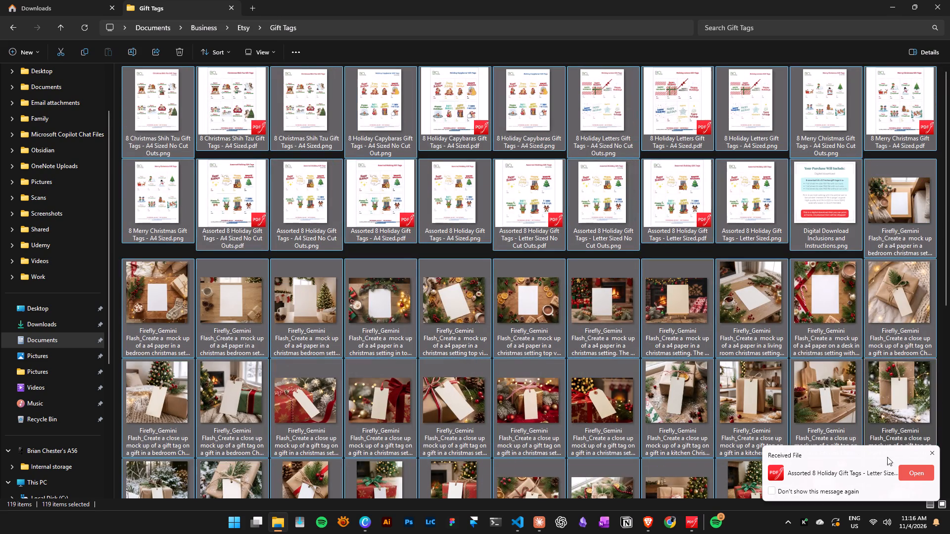
click(933, 451)
click(517, 235)
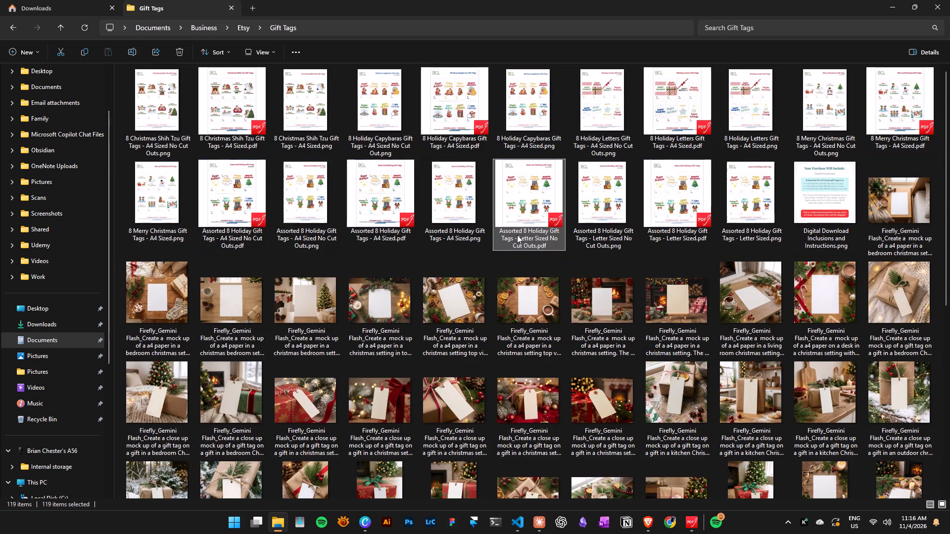
Permanently delete the PDF and DOCX copies of "SHIFT UX - The Blueprint of a Killer Resume" from the Gift Tags folder.
scroll(287, 272, up, 4)
scroll(290, 276, down, 5)
scroll(290, 278, up, 7)
scroll(291, 278, down, 6)
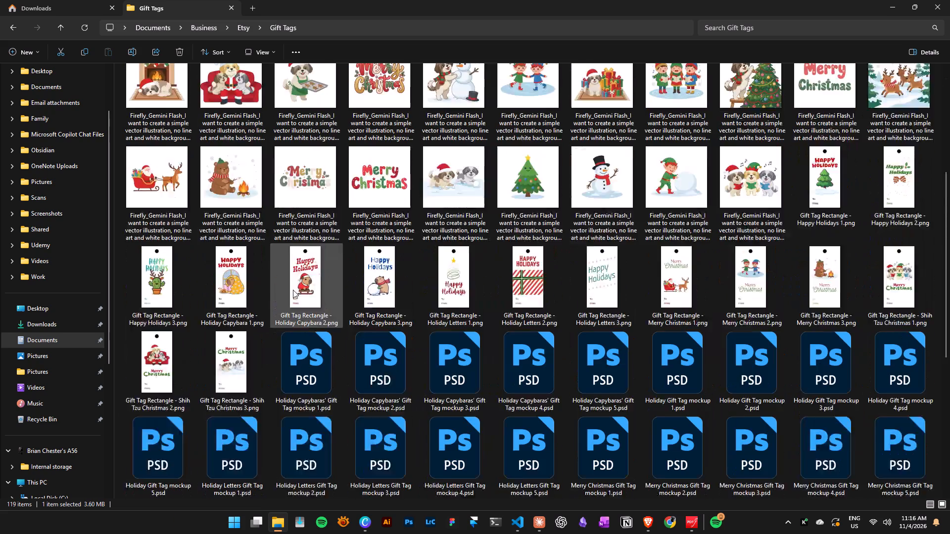
click(378, 457)
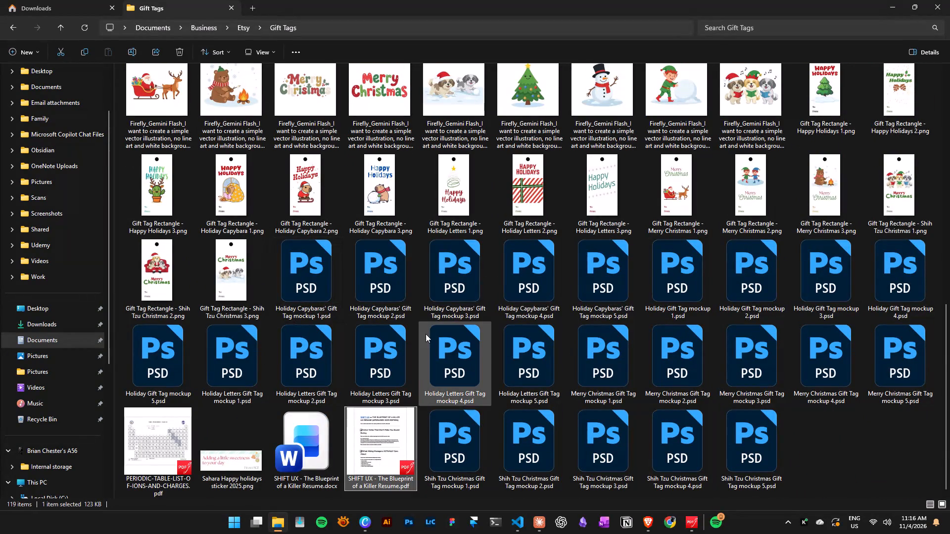
key(shift+Delete)
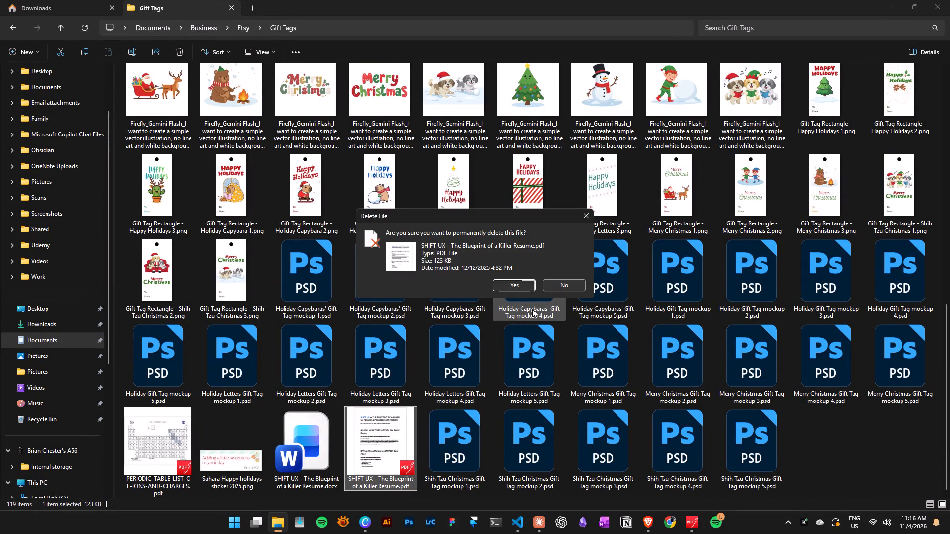
key(Return)
click(284, 459)
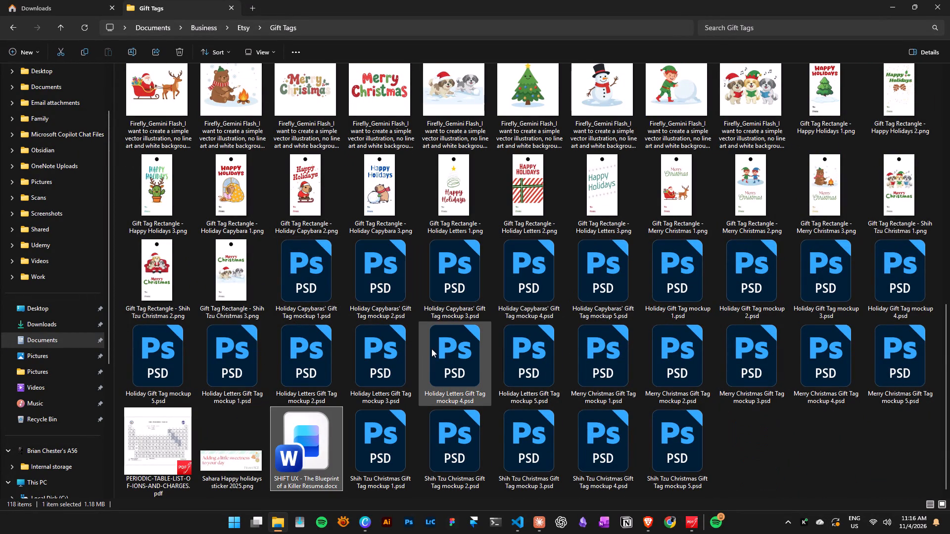
key(shift+Delete)
key(Return)
Permanently delete "Sahara Happy holidays sticker 2025.png" and the periodic table PDF from the Gift Tags folder.
click(237, 456)
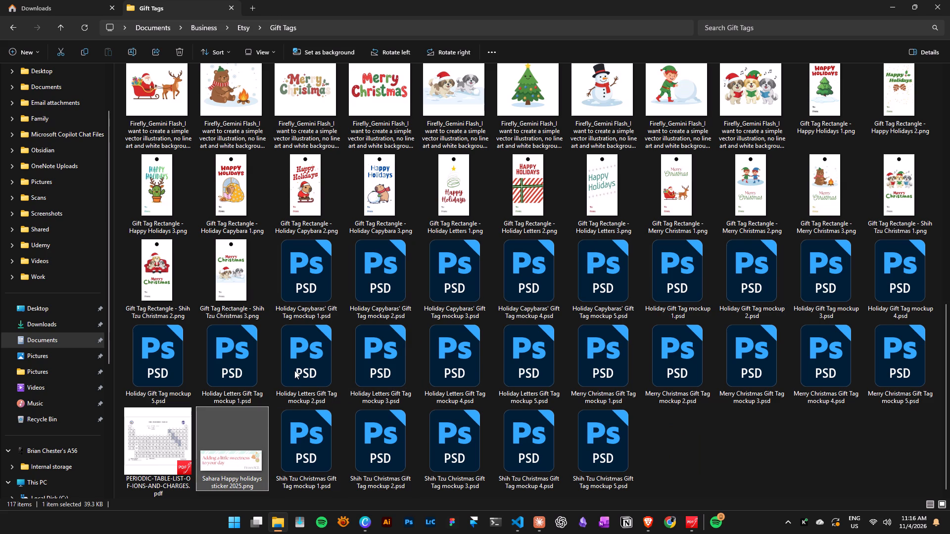
key(shift+Delete)
key(Return)
click(163, 443)
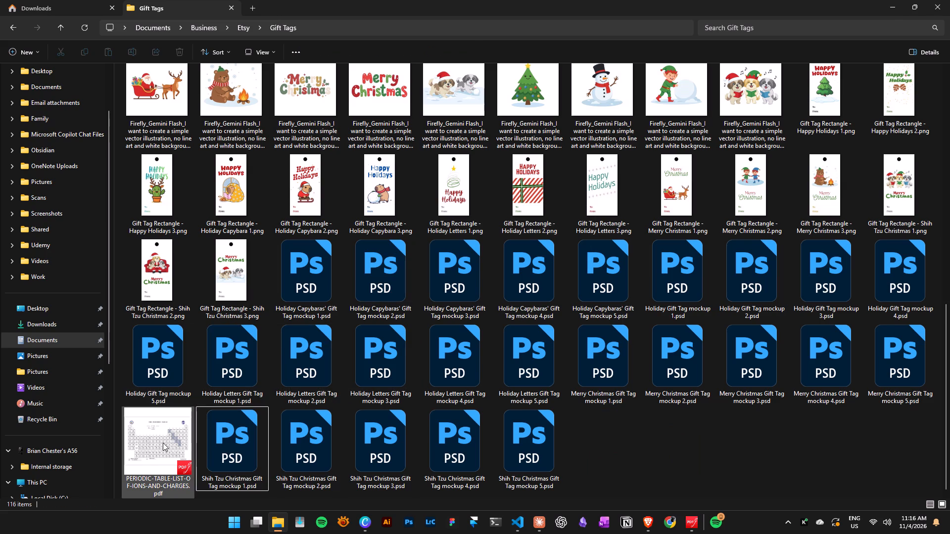
key(shift+Delete)
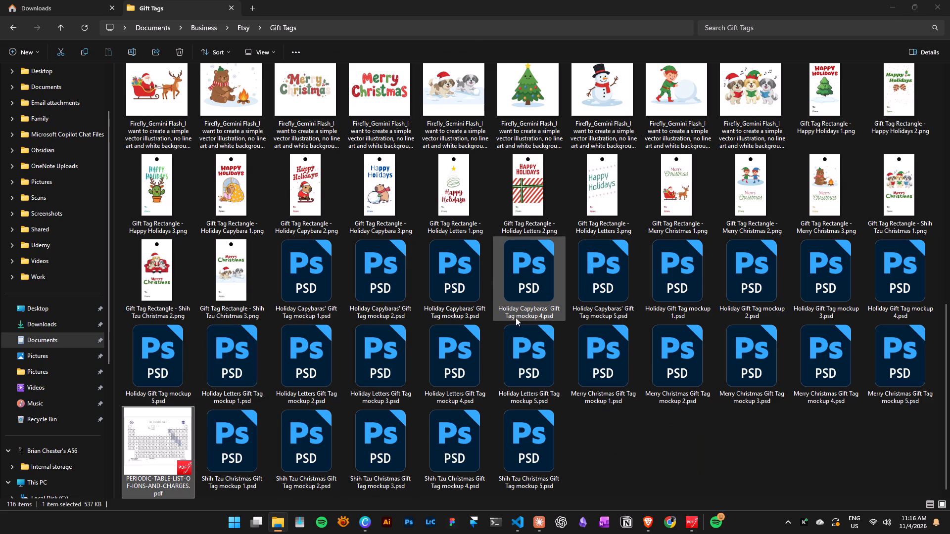
key(Return)
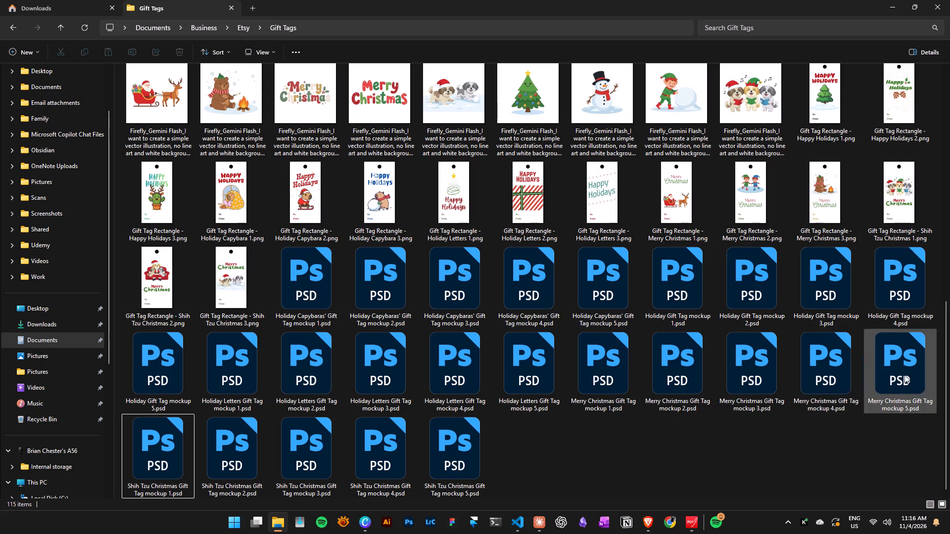
Return to the Downloads folder, refresh it, and look through its remaining files for items to delete or sort.
click(63, 5)
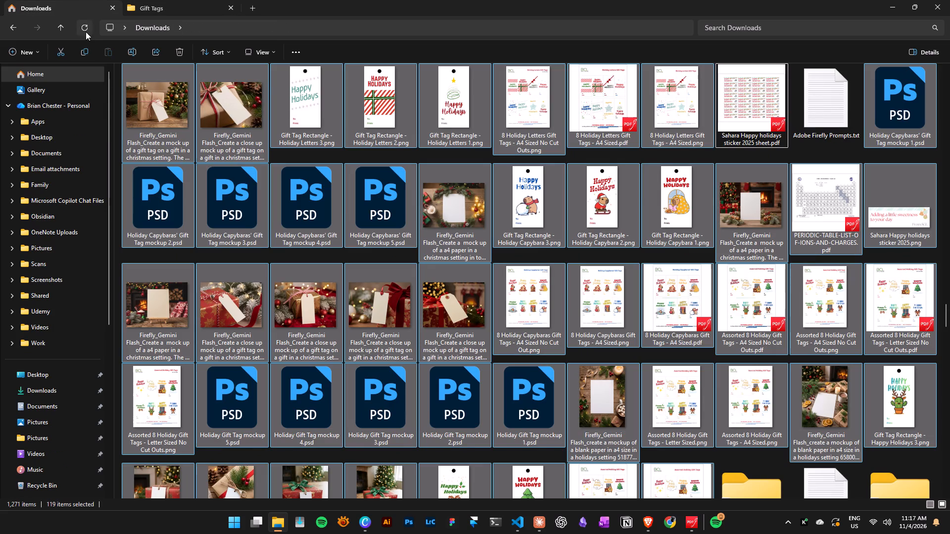
click(86, 32)
scroll(600, 299, down, 10)
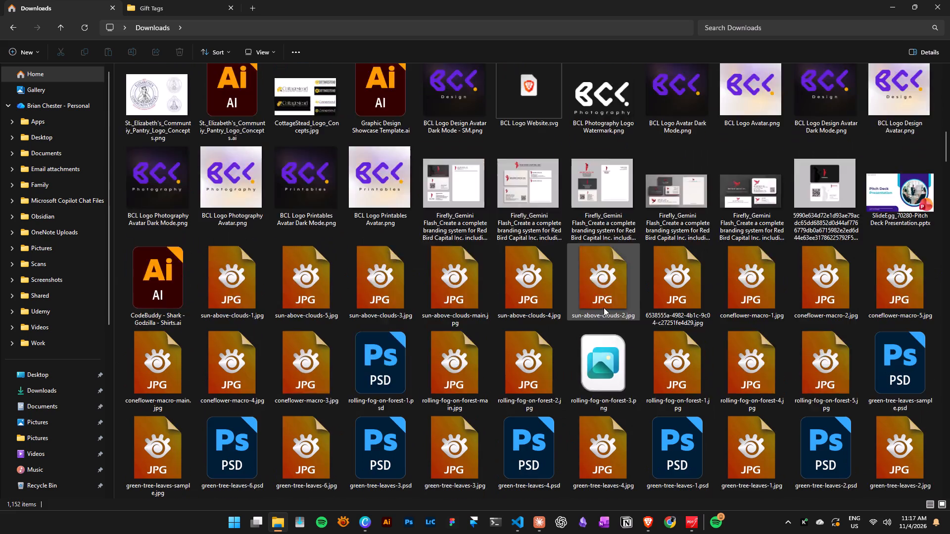
scroll(604, 308, down, 6)
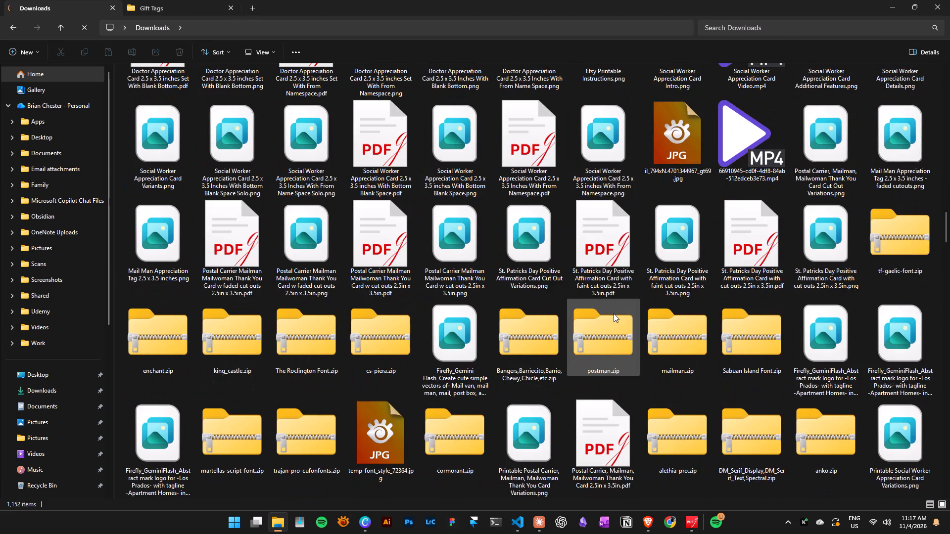
scroll(613, 313, up, 1)
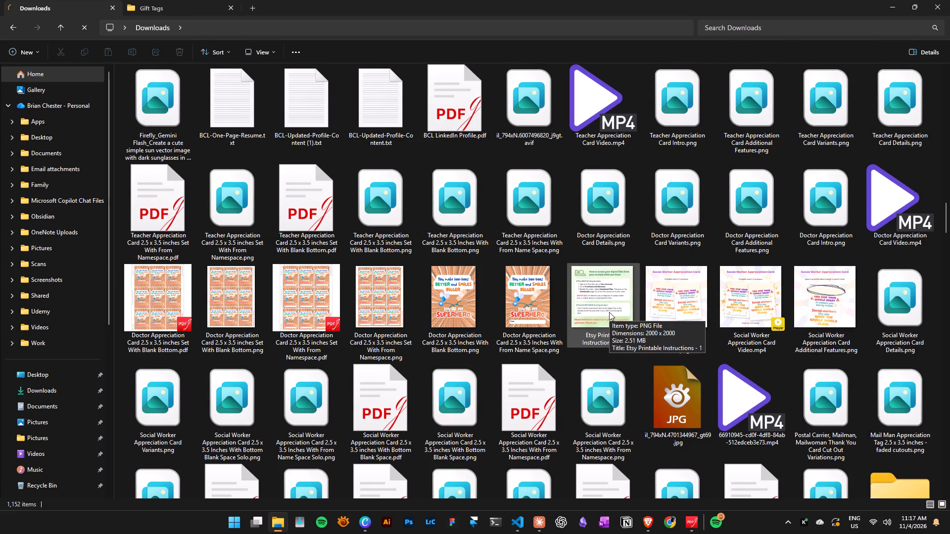
scroll(529, 354, down, 2)
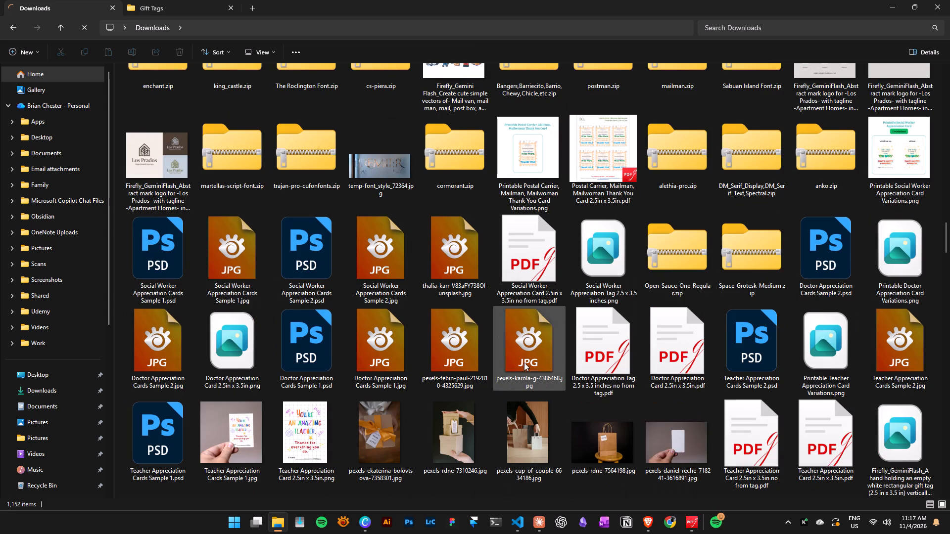
scroll(512, 386, down, 1)
click(392, 150)
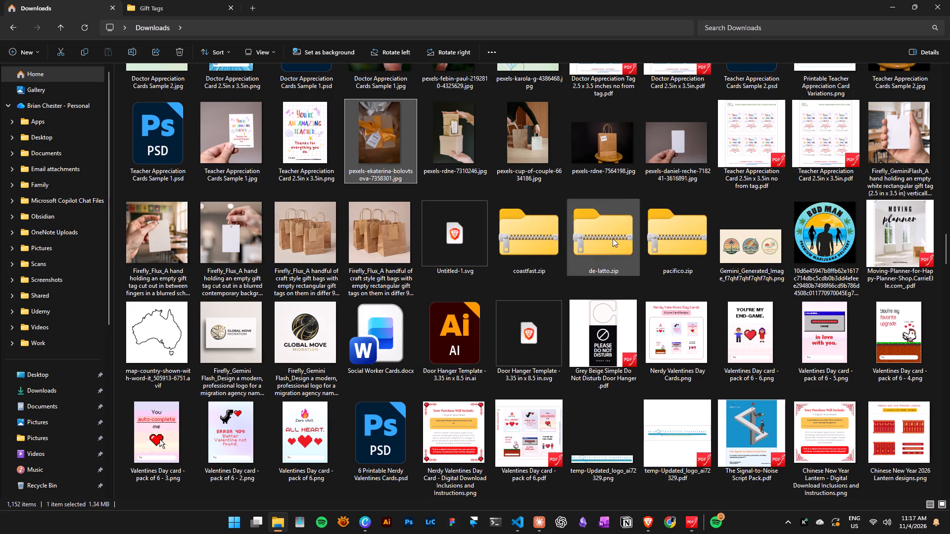
scroll(688, 249, down, 2)
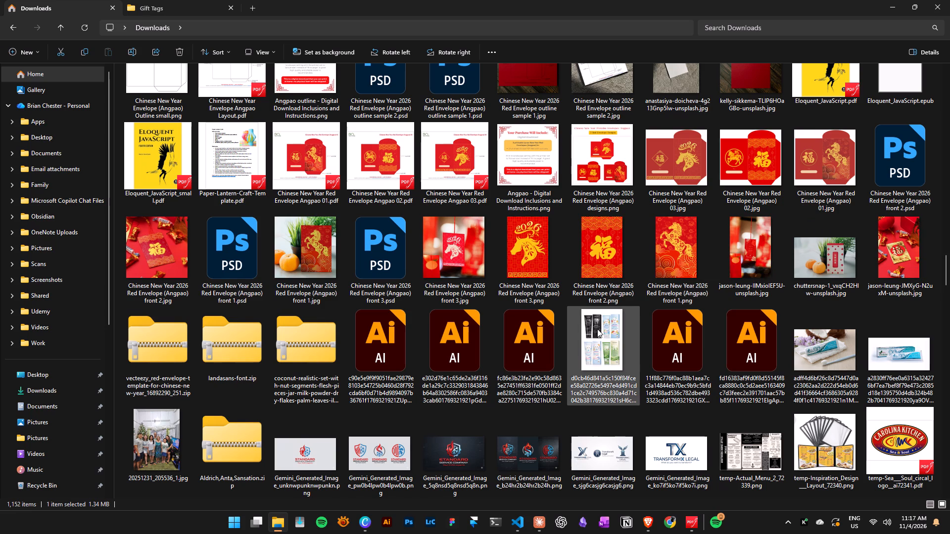
scroll(597, 330, down, 1)
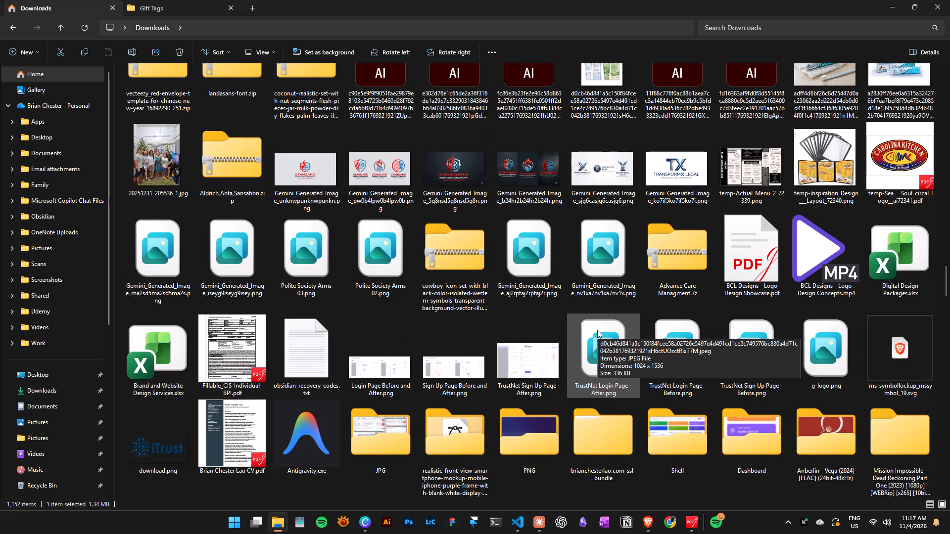
Permanently delete Antigravity.exe and the CV PDF next to it from the Downloads folder.
click(323, 426)
key(shift+Delete)
key(Return)
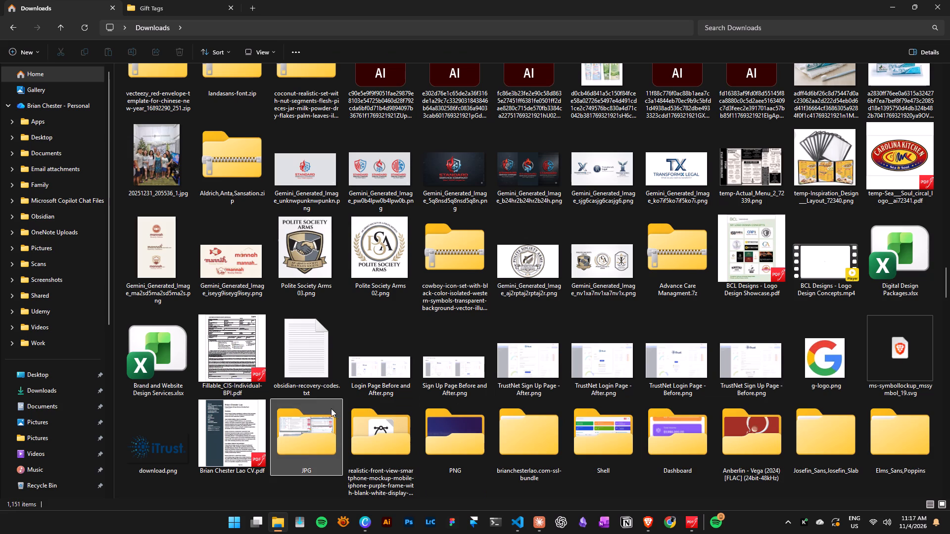
click(219, 434)
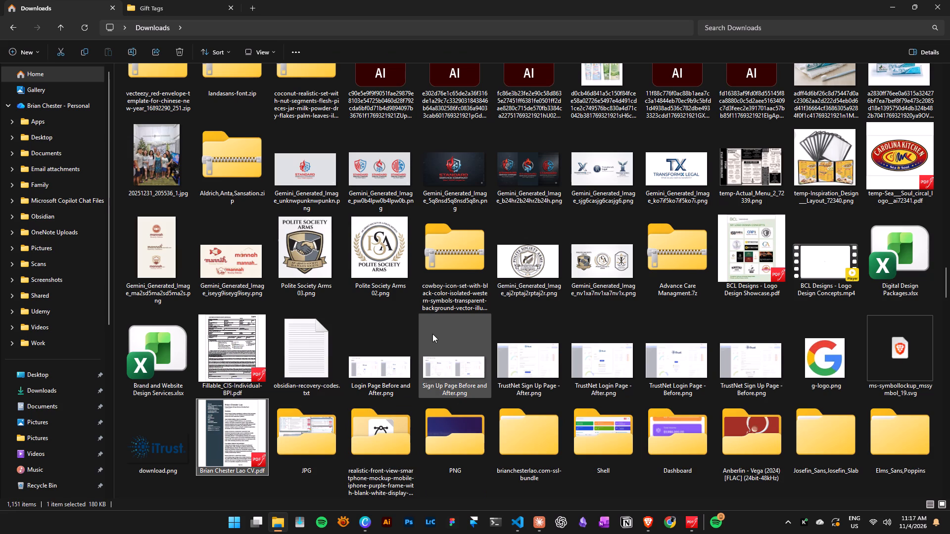
key(shift+Delete)
key(Return)
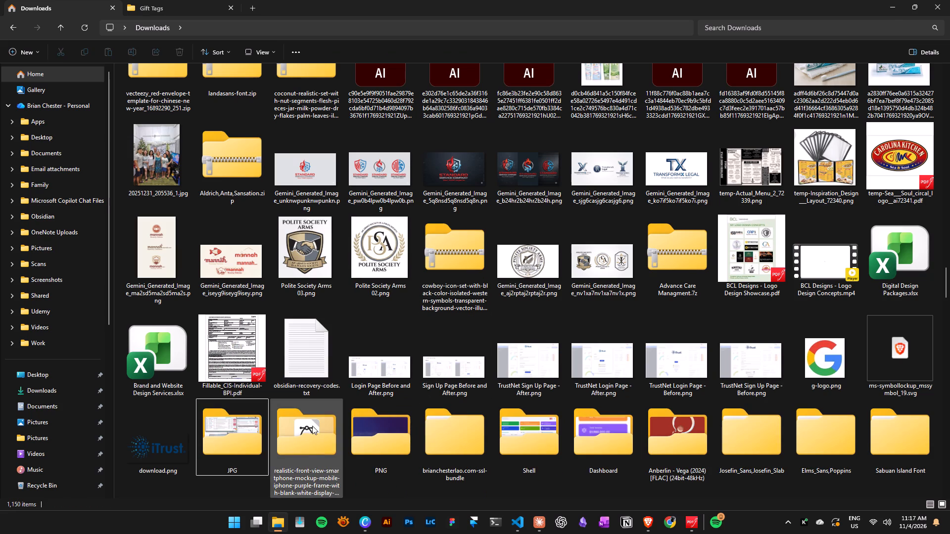
Check the contents of the JPG folder in Downloads and return to Downloads.
click(237, 434)
double_click(235, 443)
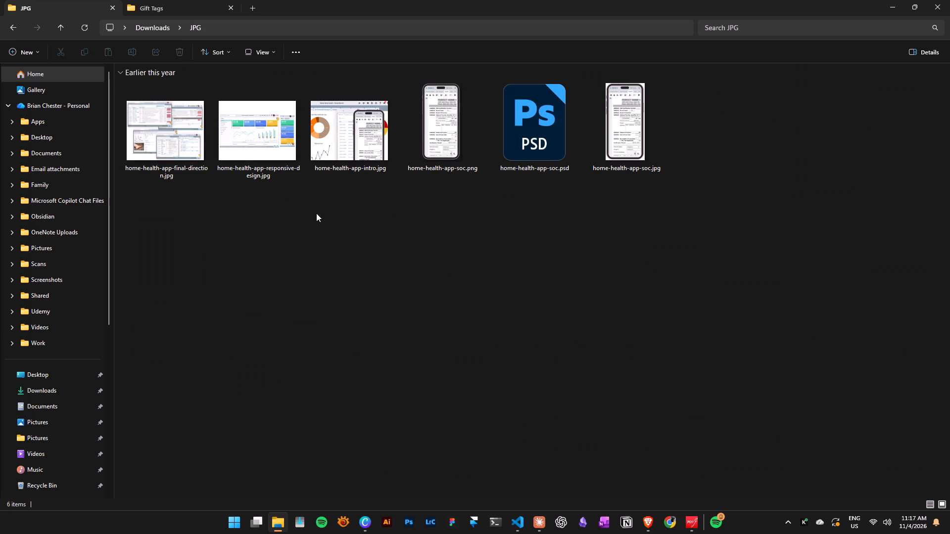
key(BackSpace)
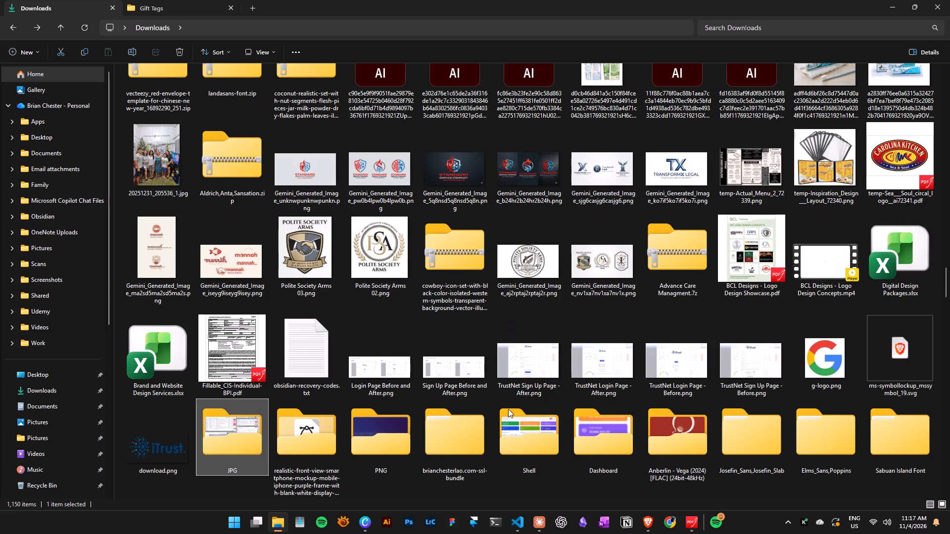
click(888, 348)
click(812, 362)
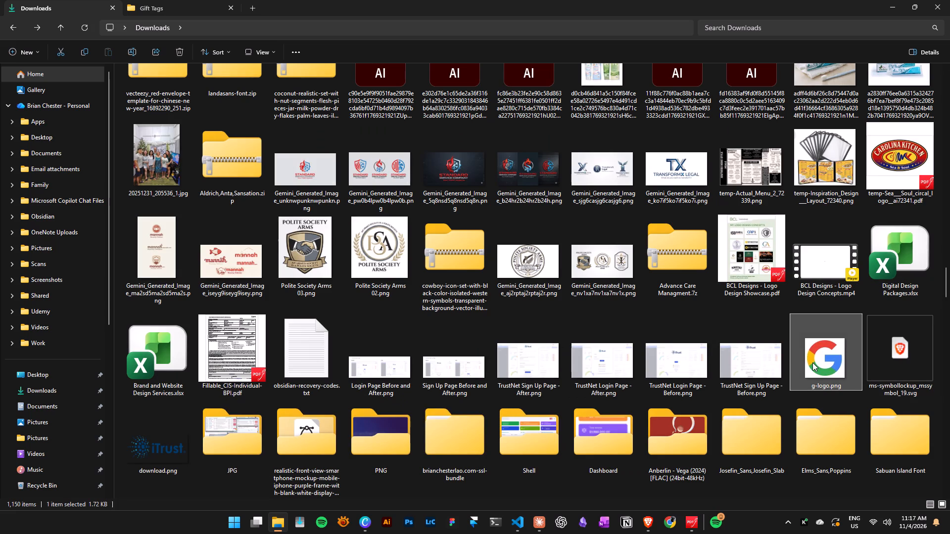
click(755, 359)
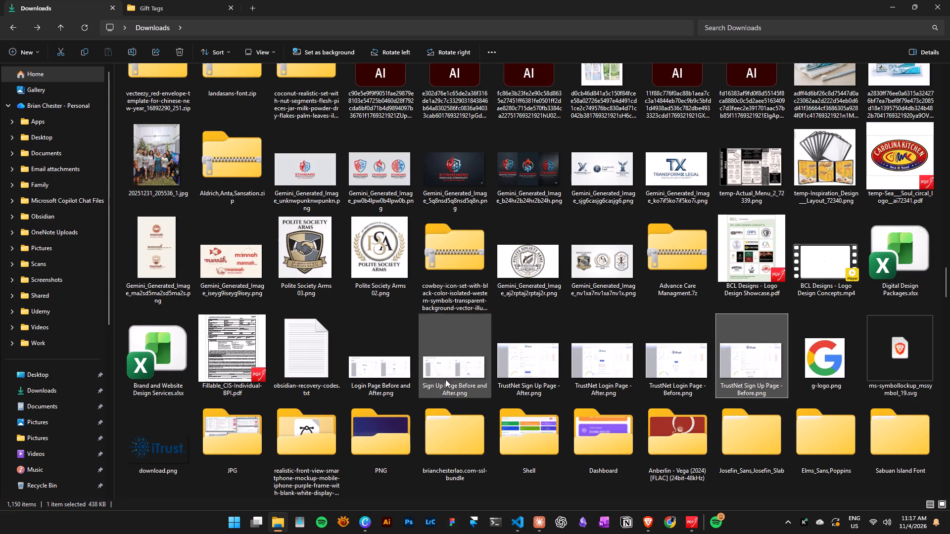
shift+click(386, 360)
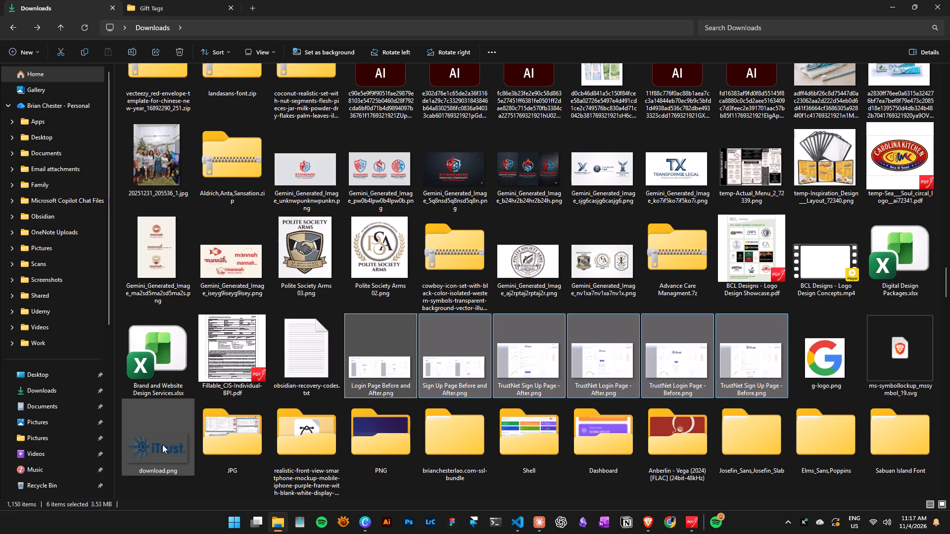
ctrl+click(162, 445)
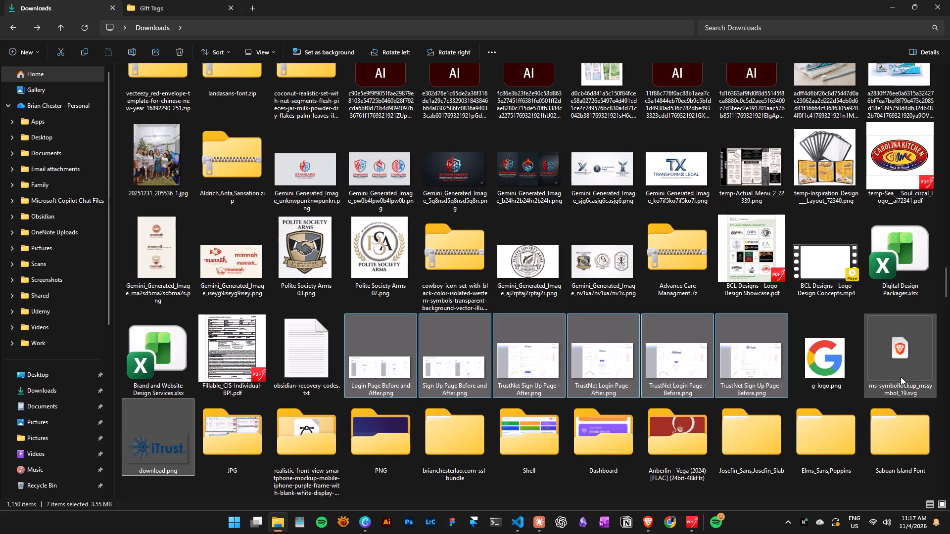
Permanently delete g-logo.png and ms-symbollockup_mssymbol_19.svg from the Downloads folder.
click(833, 373)
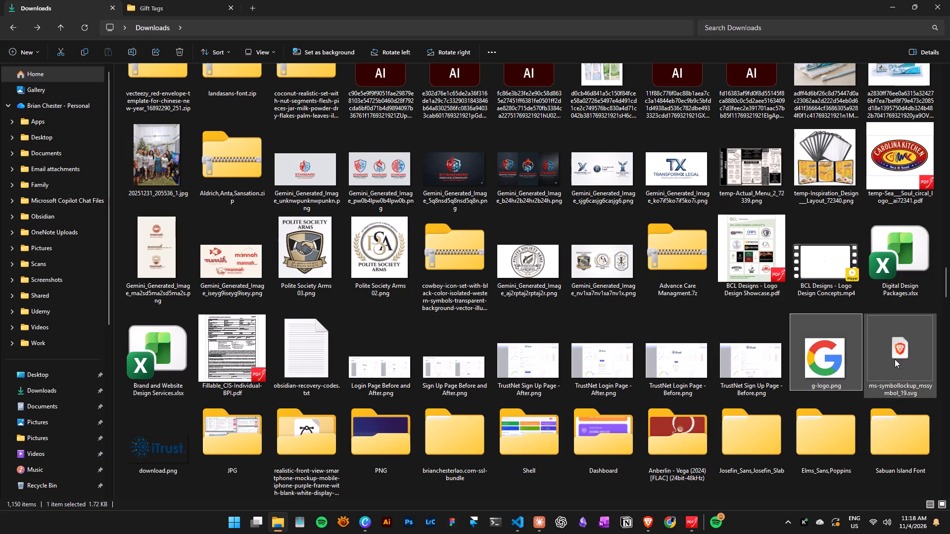
ctrl+click(895, 359)
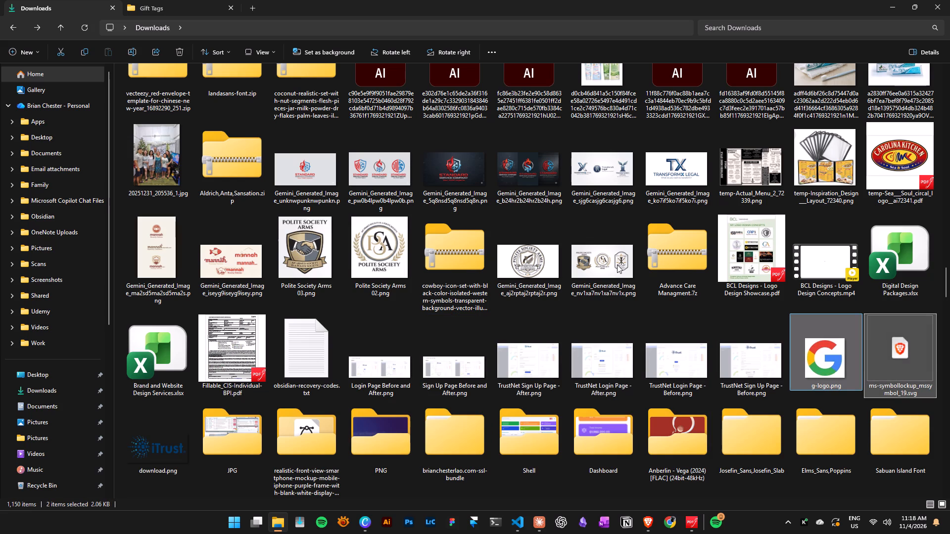
key(shift+Delete)
key(Return)
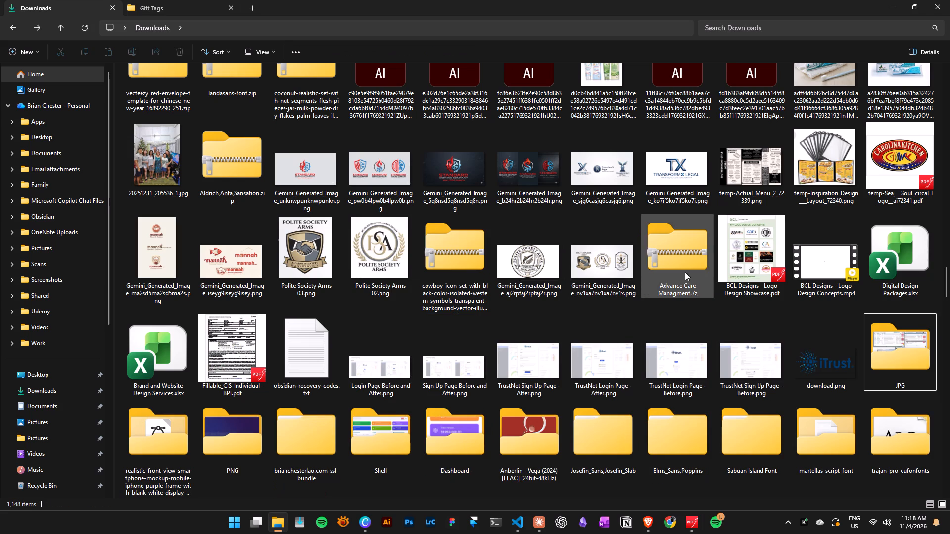
Cut the Login, Sign Up and TrustNet before and after page images plus download.png from the Downloads folder.
click(383, 356)
shift+click(816, 358)
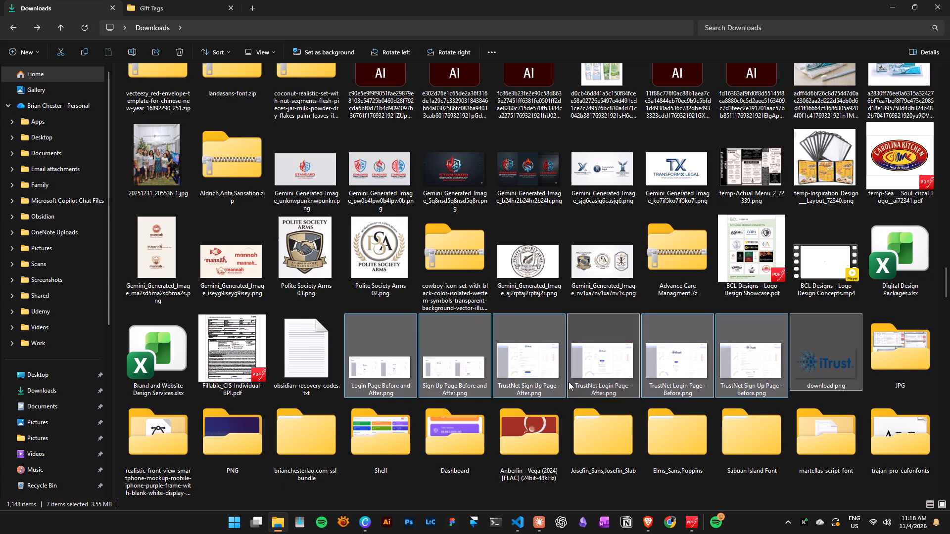
key(ctrl+x)
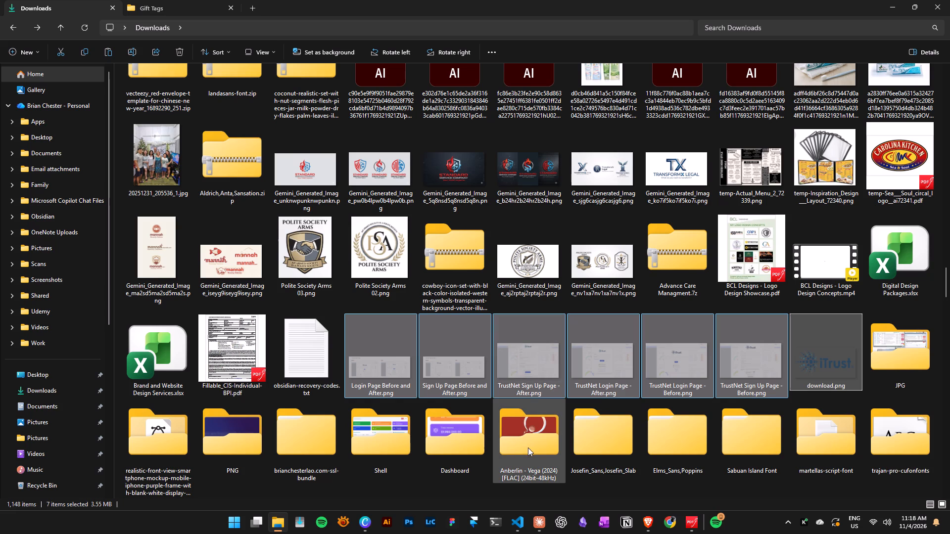
scroll(537, 245, up, 2)
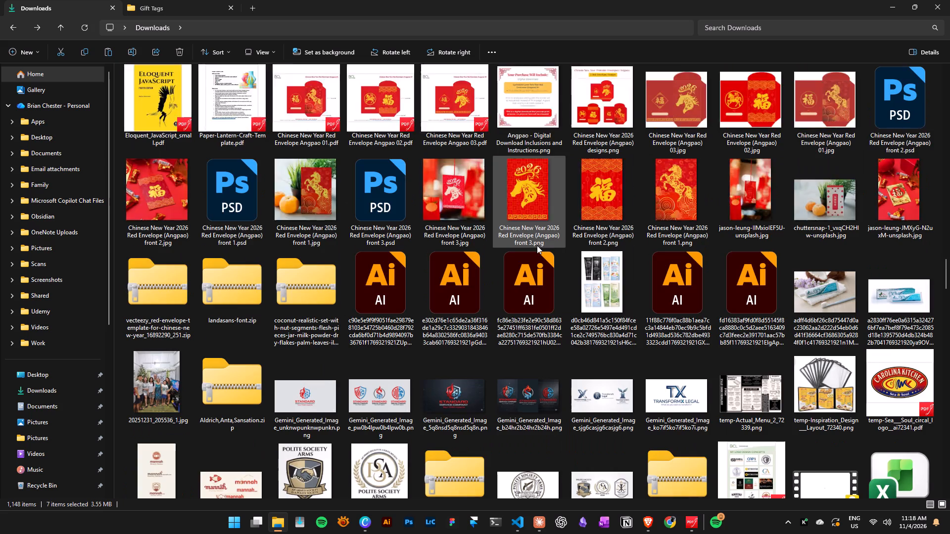
scroll(537, 245, up, 2)
scroll(537, 246, down, 3)
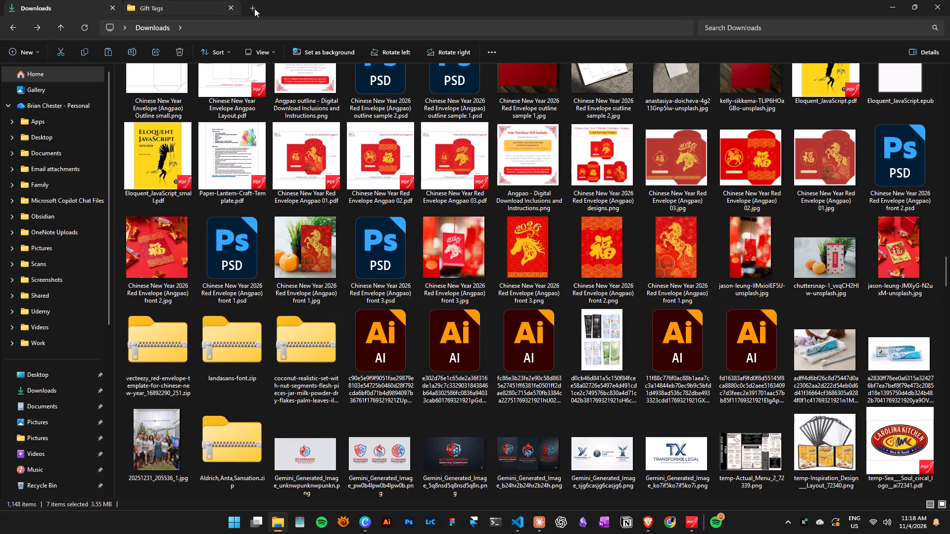
In a new File Explorer tab, create a folder named "UI UX" inside Documents > Work.
click(254, 8)
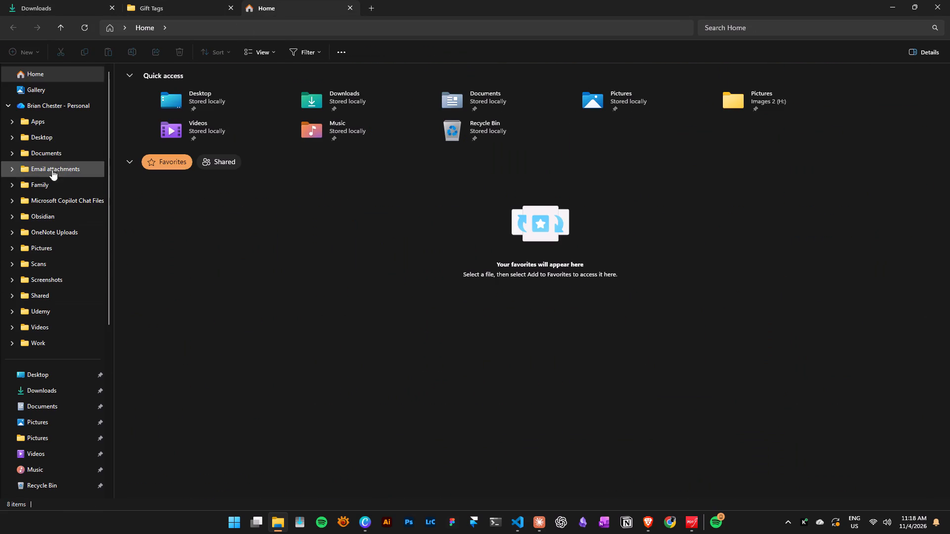
click(45, 404)
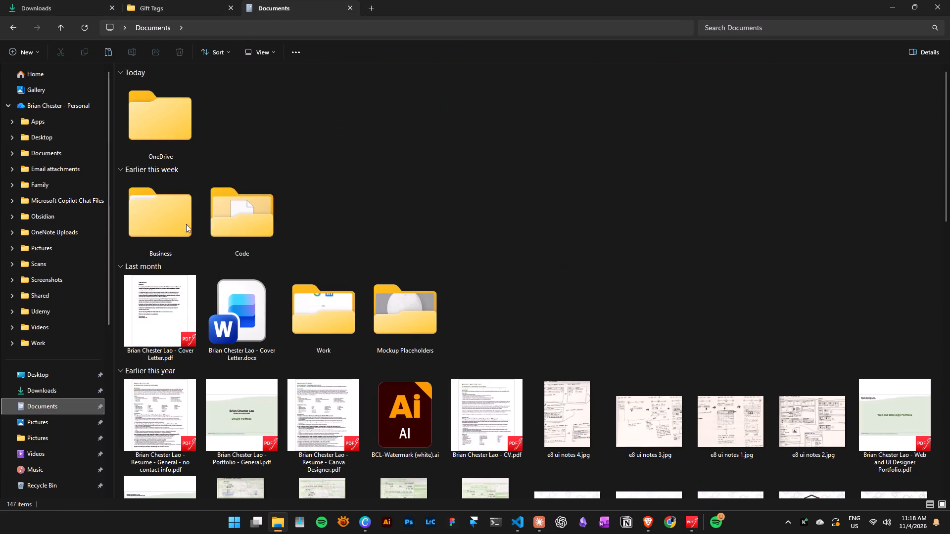
double_click(318, 331)
click(477, 321)
right_click(477, 321)
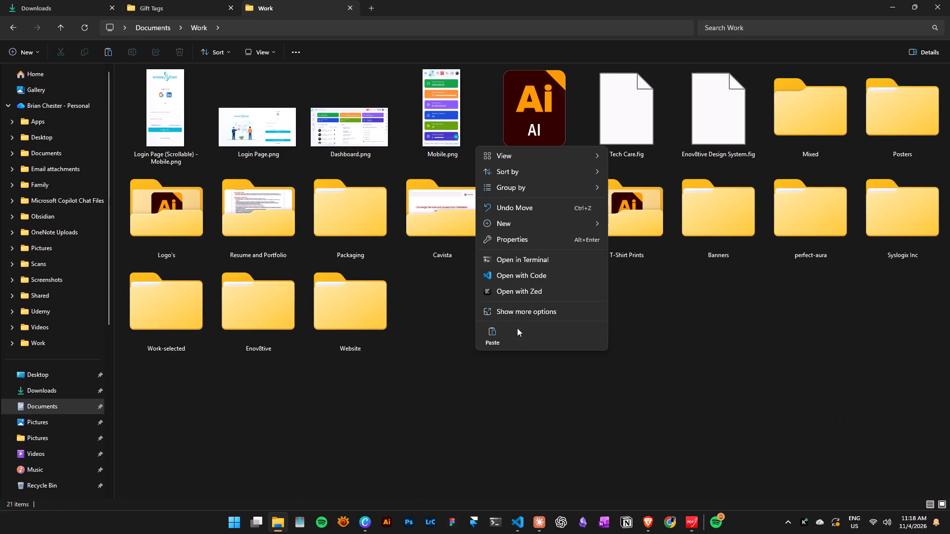
click(544, 224)
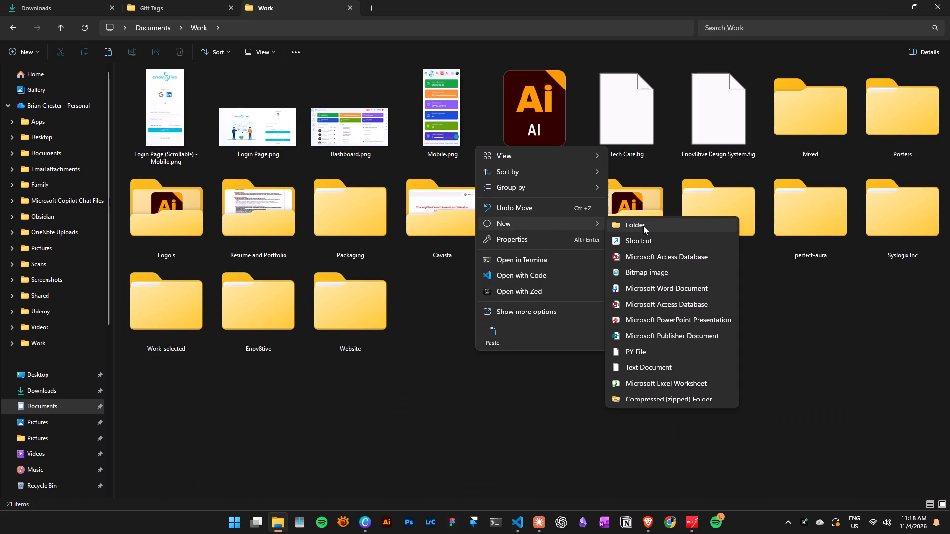
click(643, 226)
text(UI/)
key(space)
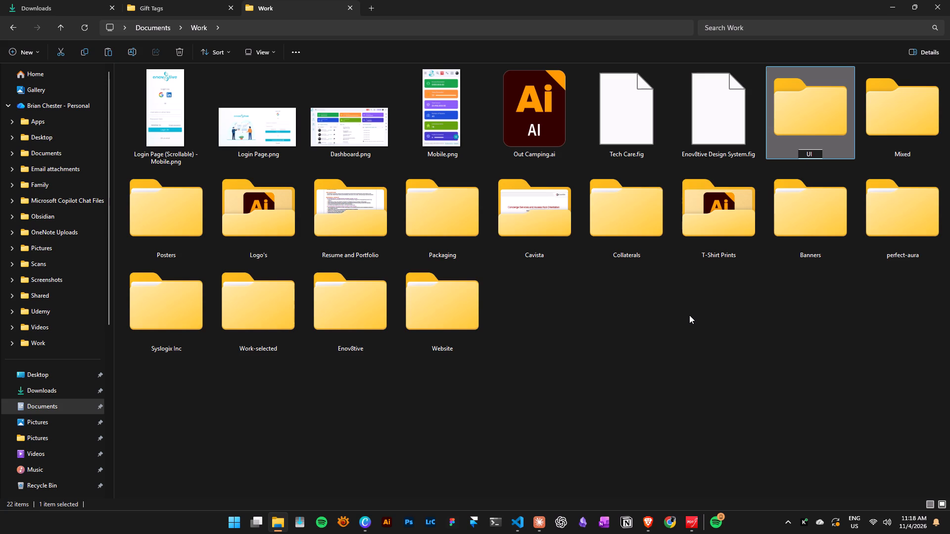
text(UX)
key(Return)
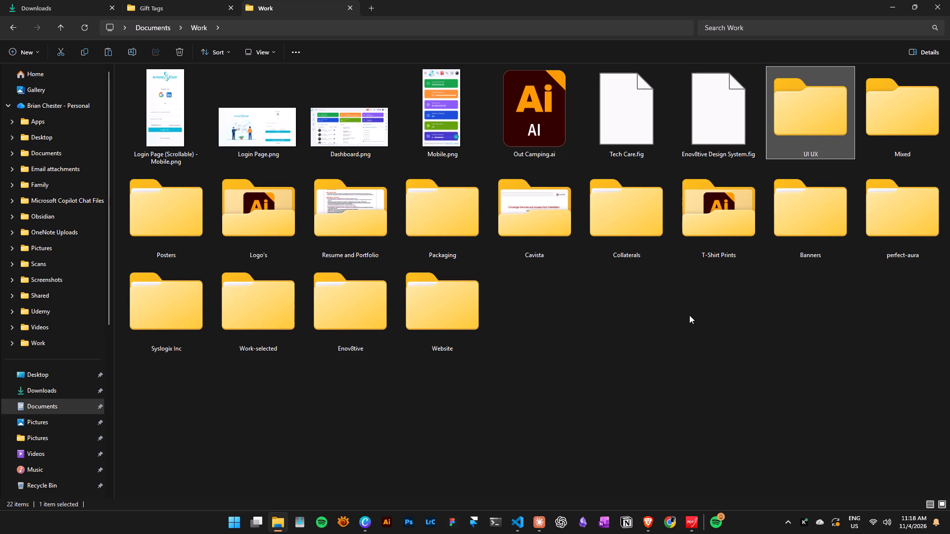
Rename the new UI UX folder to "UI UX Design".
key(F2)
key(Right)
key(space)
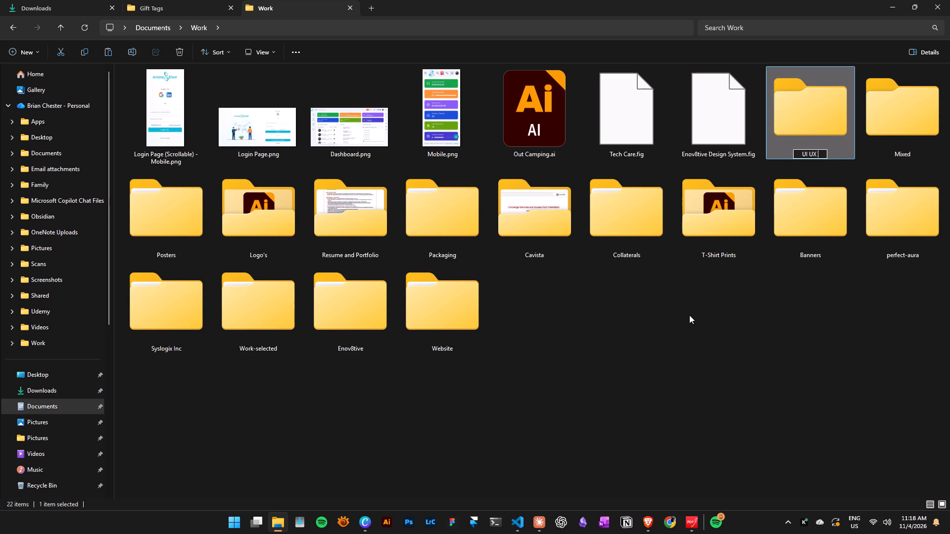
text(Design)
key(Return)
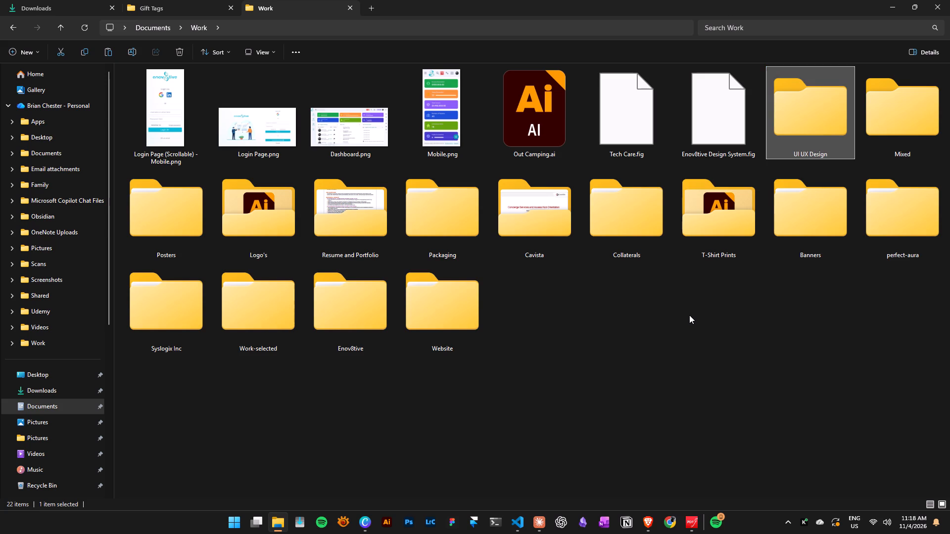
Create a folder named "Trust Net" inside the UI UX Design folder.
key(Return)
right_drag(410, 260, 403, 257)
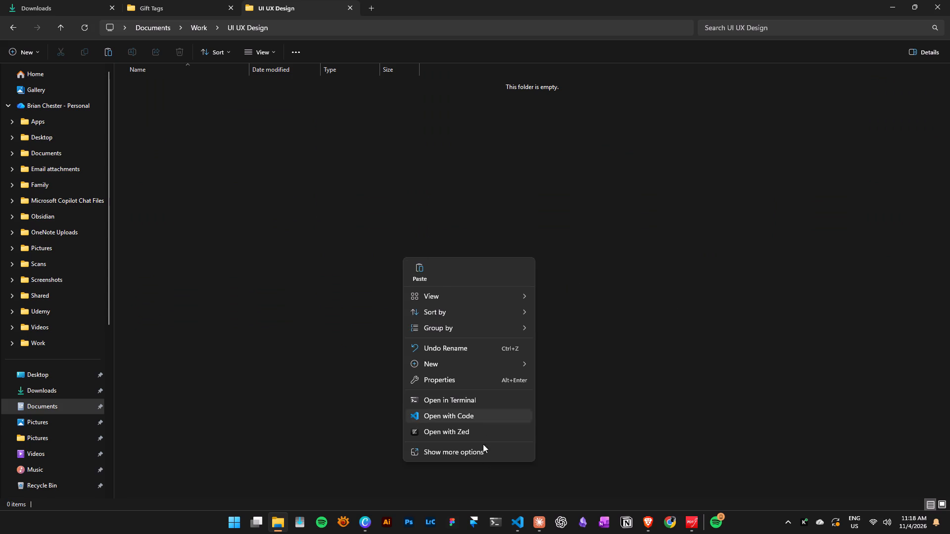
click(483, 365)
click(580, 189)
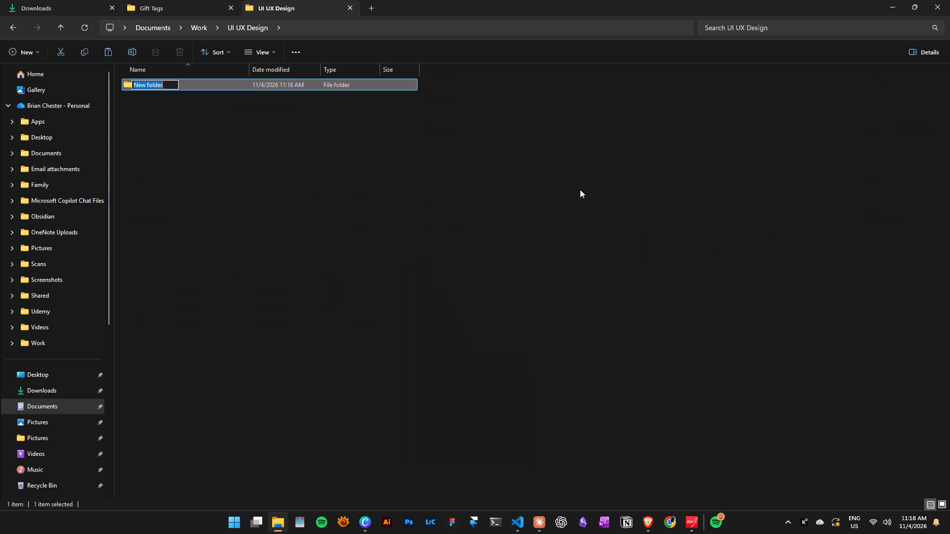
text(Trust Net)
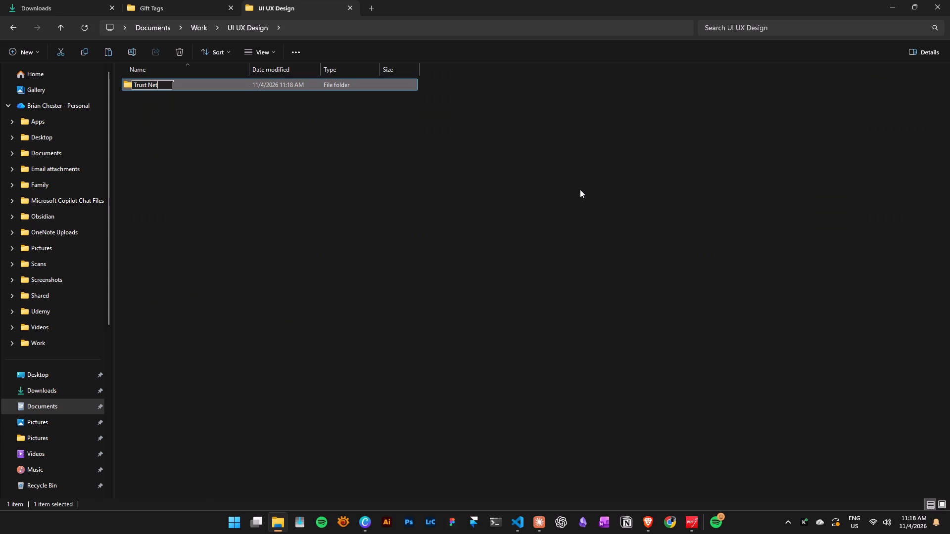
key(Return)
Paste the cut TrustNet page images and download.png into the Trust Net folder, check their thumbnails, and go back to UI UX Design.
key(Return)
key(ctrl+v)
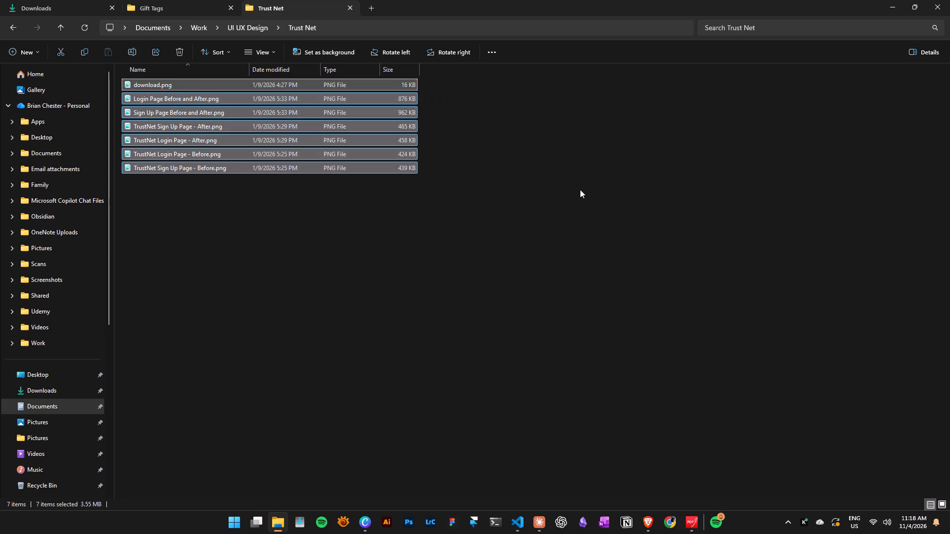
ctrl+scroll(400, 215, up, 20)
ctrl+scroll(400, 215, up, 8)
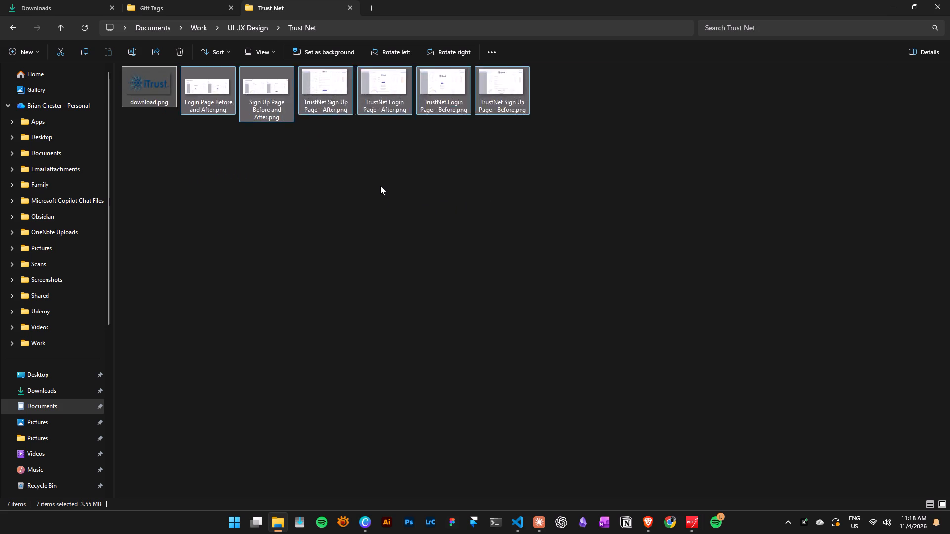
ctrl+scroll(380, 186, up, 17)
click(492, 226)
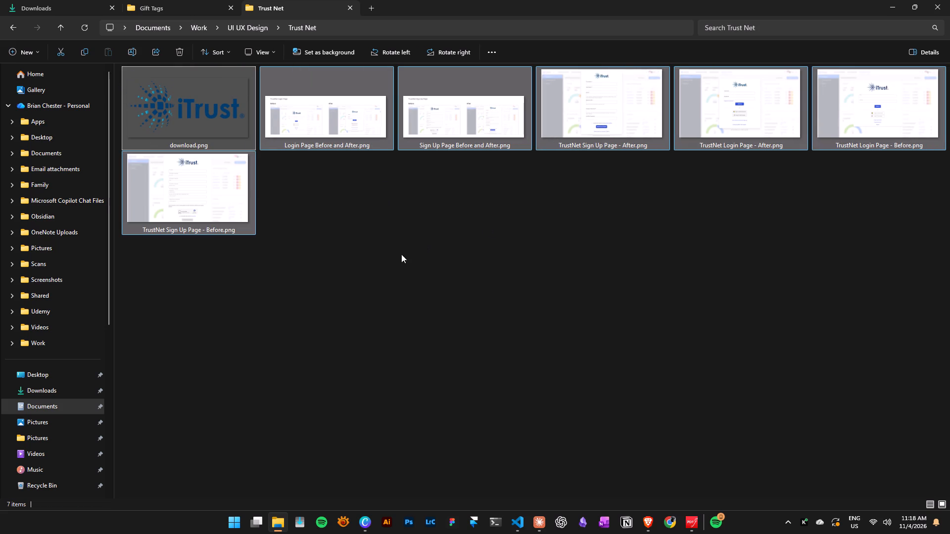
click(382, 242)
key(BackSpace)
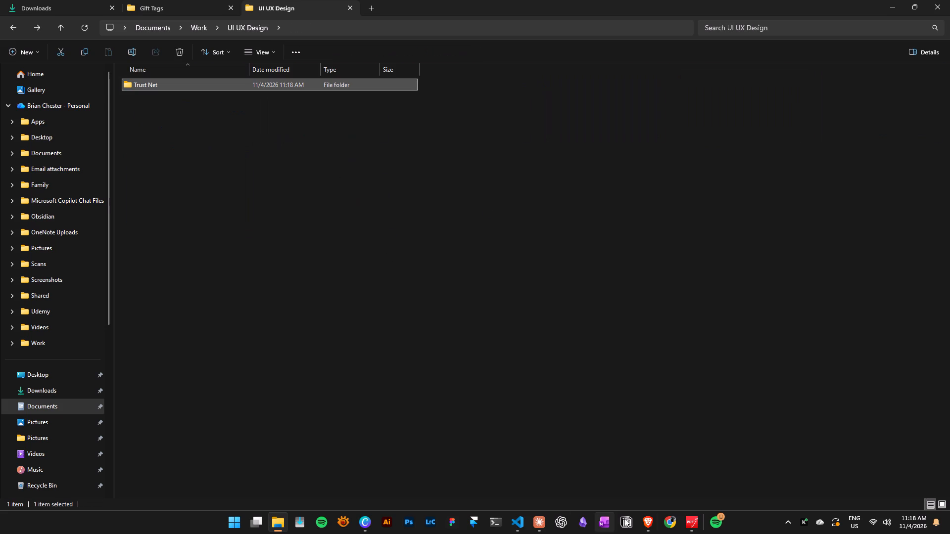
Switch to Brave and add "Cuteness Overload" to the start of the Holiday Gift Tags listing's title.
click(640, 517)
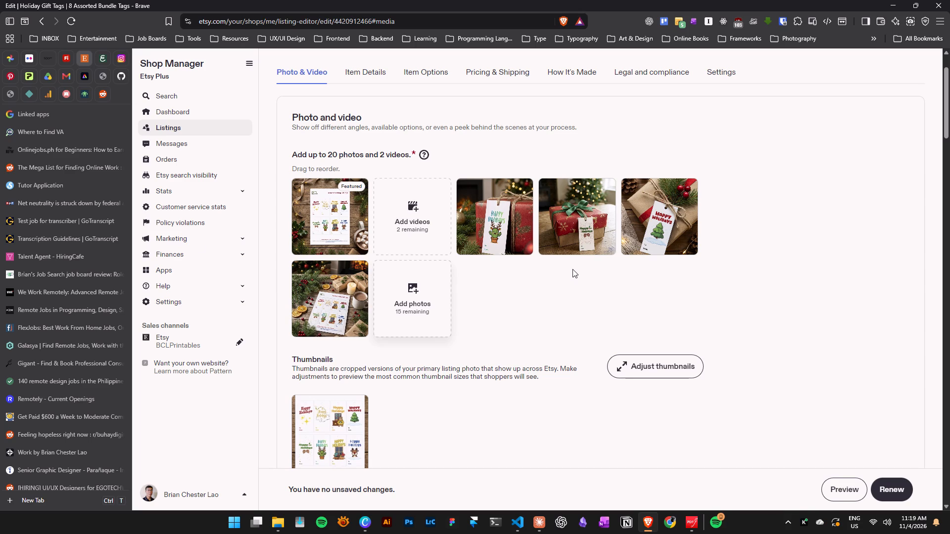
scroll(561, 278, down, 8)
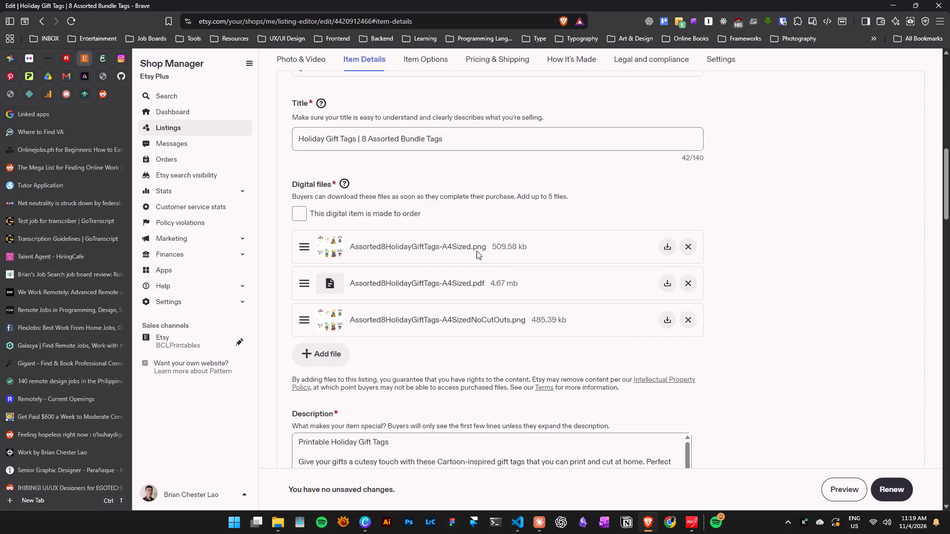
click(300, 139)
scroll(601, 189, up, 6)
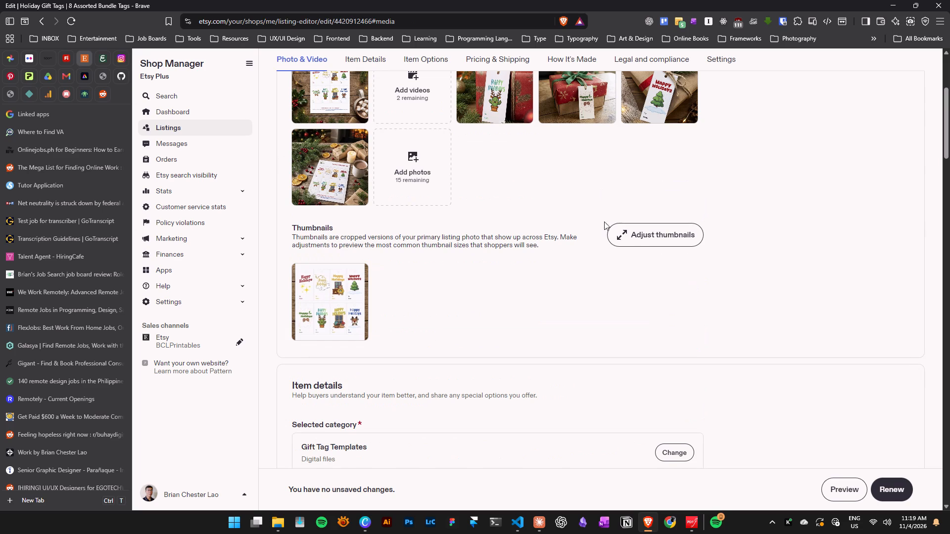
scroll(555, 278, down, 4)
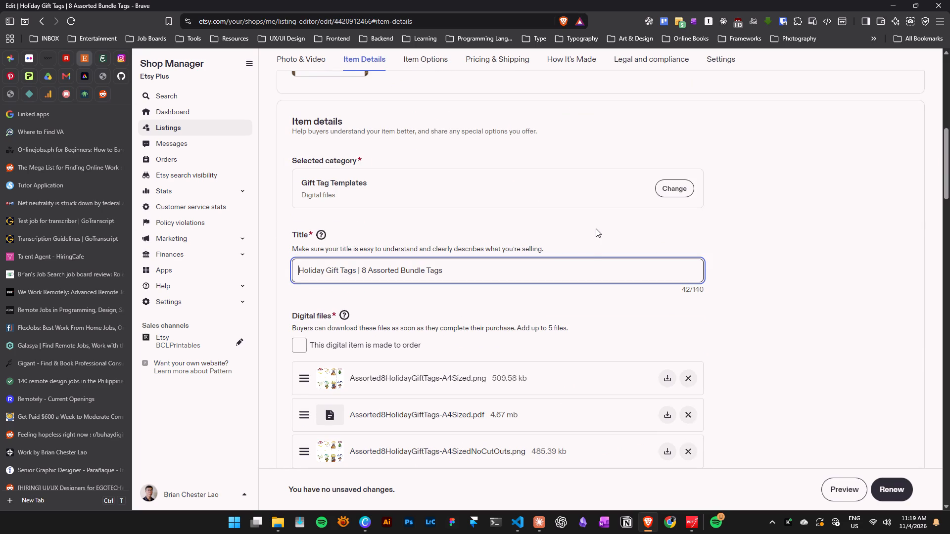
text(CUteness Overload)
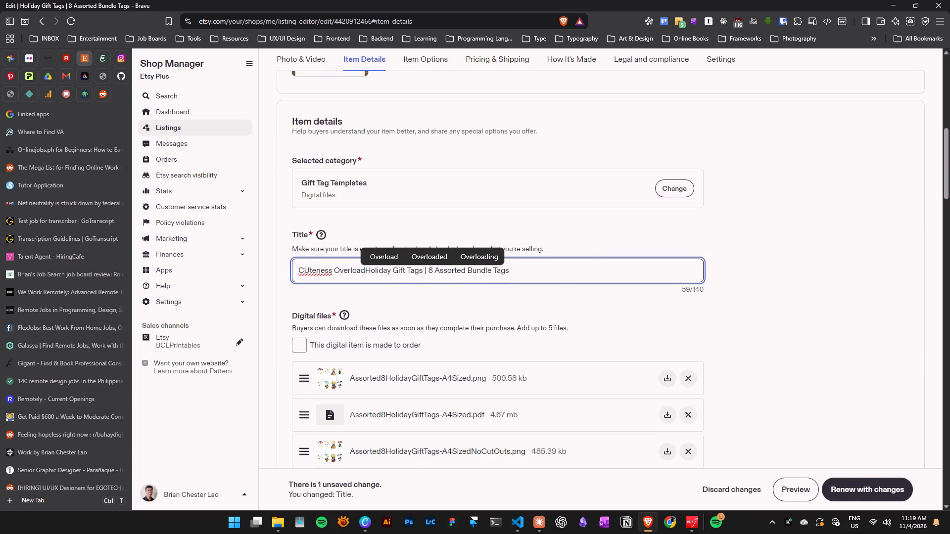
key(Left)
key(Right)
key(space)
key(Left)
key(Left)
key(Left)
key(Left)
key(Left)
key(Left)
key(Left)
key(Left)
key(Left)
key(Left)
key(Left)
key(Left)
key(Left)
key(Left)
key(Left)
key(Left)
key(Left)
key(Left)
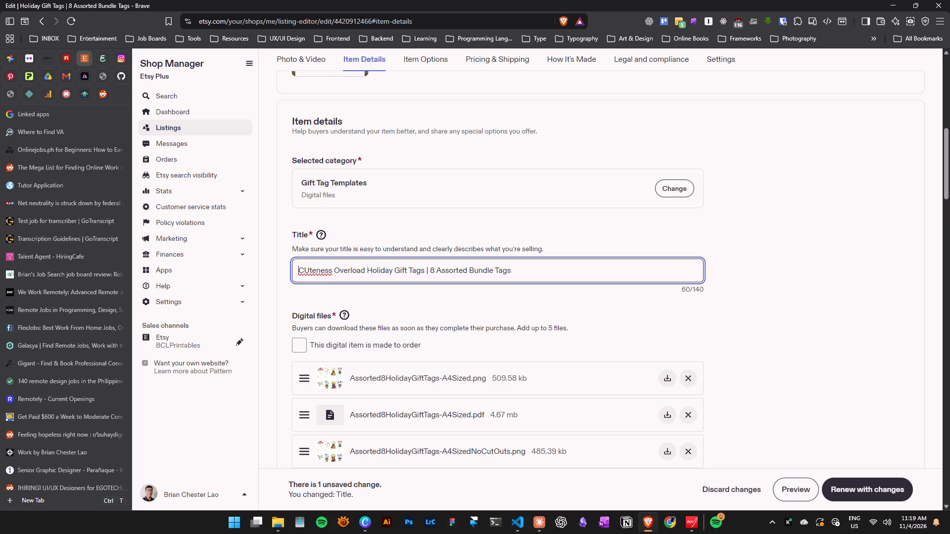
key(Right)
key(Right)
key(BackSpace)
key(u)
Insert "Digital Download Print Ready" after "Cuteness Overload" in the listing title.
key(Right)
key(Right)
key(Right)
key(Right)
key(Right)
key(Right)
key(Right)
key(Right)
key(Right)
key(Right)
key(Right)
key(Right)
key(Right)
key(Right)
key(Right)
key(Right)
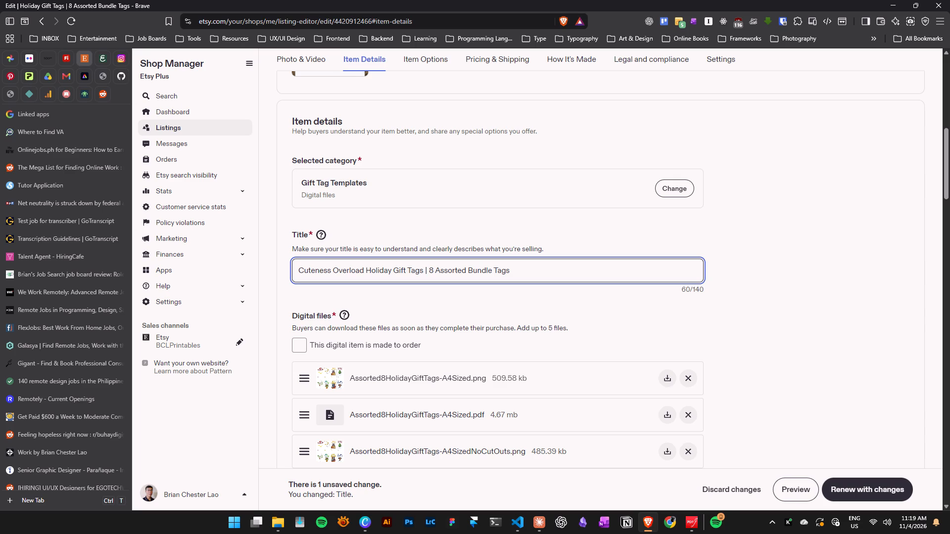
key(Right)
key(Right)
key(Right)
key(Right)
key(Right)
key(Right)
key(Right)
key(Left)
key(Left)
key(Left)
key(Left)
key(Left)
key(Left)
key(Left)
key(Left)
key(space)
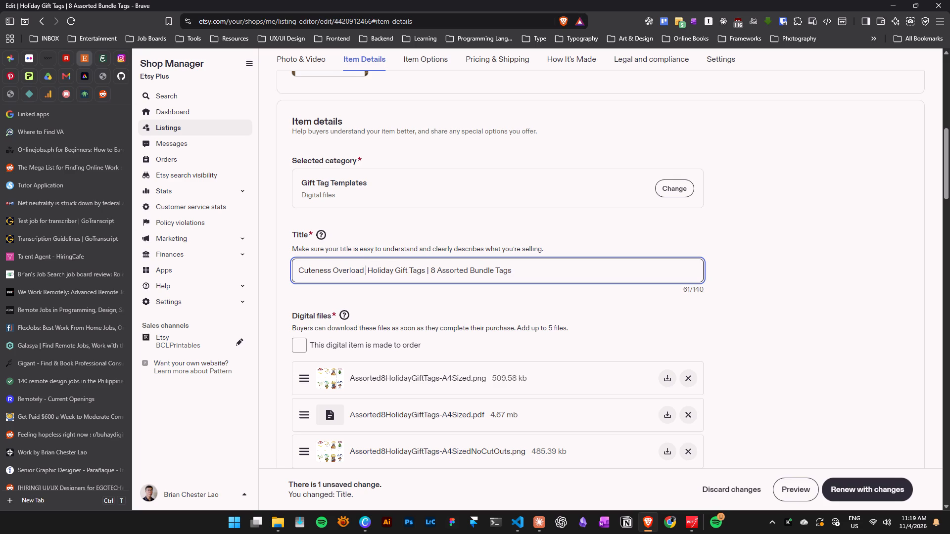
text(Digital Download OPr)
key(BackSpace)
key(BackSpace)
key(BackSpace)
key(BackSpace)
key(space)
text(Print Rewady)
key(Left)
key(Left)
key(Left)
key(BackSpace)
Replace "Bundle Tags" at the end of the listing title with "Designs".
key(Right)
key(Right)
key(Right)
key(Right)
key(Right)
key(Right)
key(Right)
key(Right)
key(Right)
key(Right)
key(Right)
key(Right)
key(Right)
key(Right)
key(Right)
key(Right)
key(Right)
key(Right)
key(Right)
key(Right)
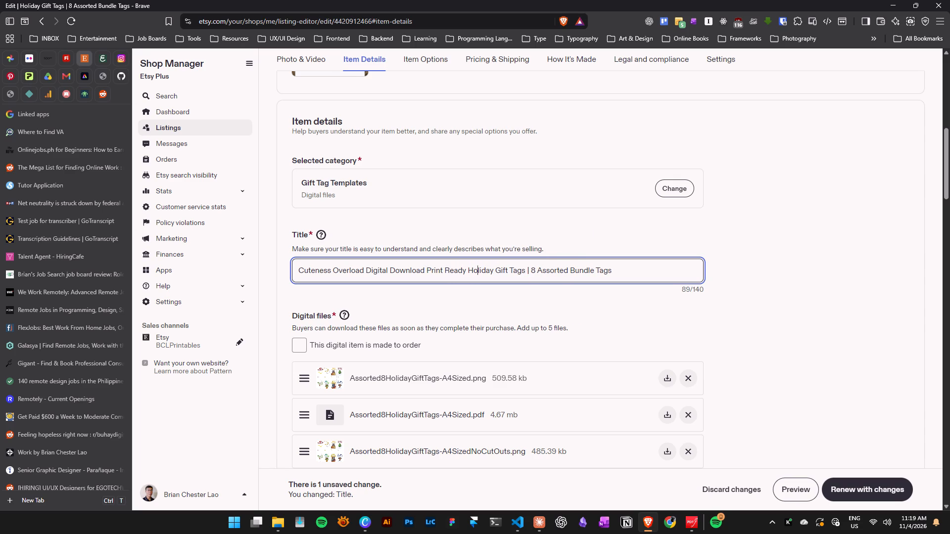
key(Right)
key(Right)
key(Right)
key(shift+Right)
key(shift+Right)
key(shift+Right)
key(shift+Right)
key(shift+Right)
key(shift+Right)
key(shift+Right)
key(shift+Right)
key(shift+Right)
key(shift+Right)
key(shift+Right)
key(shift+Right)
key(shift+Right)
key(shift+Right)
key(shift+Right)
key(shift+Right)
key(shift+Right)
text(Designs)
click(865, 337)
Remove the material tags ready to print, illustrator, canva, photoshop, printable, downloadable, diy and download from the listing.
scroll(771, 337, down, 3)
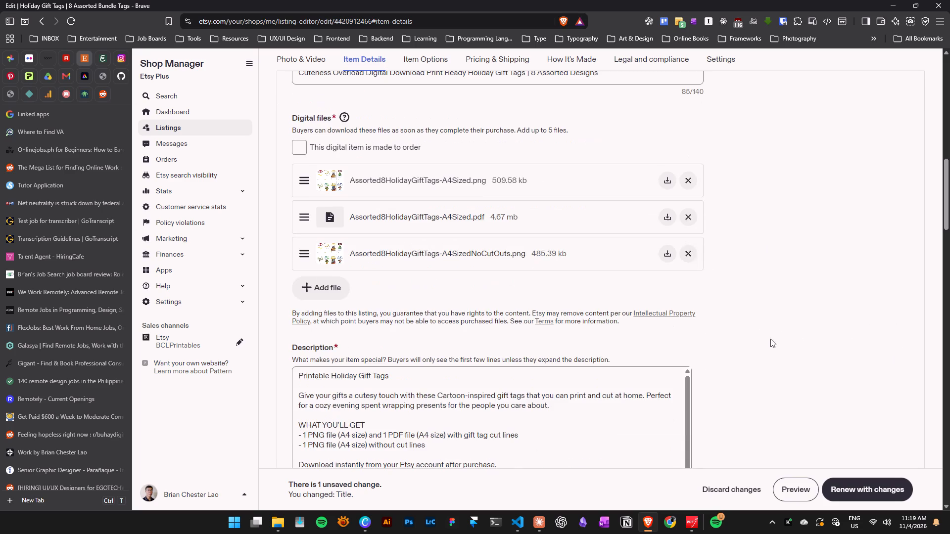
scroll(764, 339, down, 3)
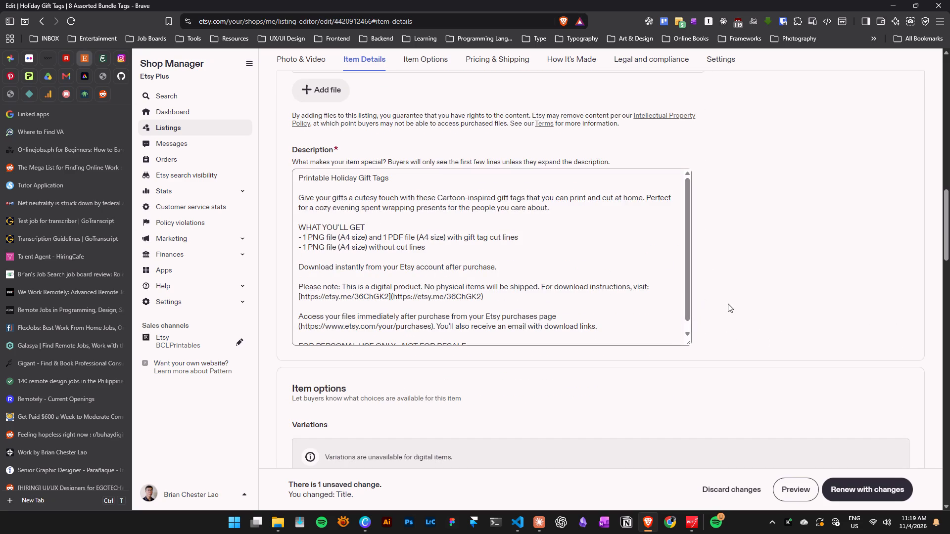
scroll(740, 290, down, 3)
scroll(676, 299, down, 1)
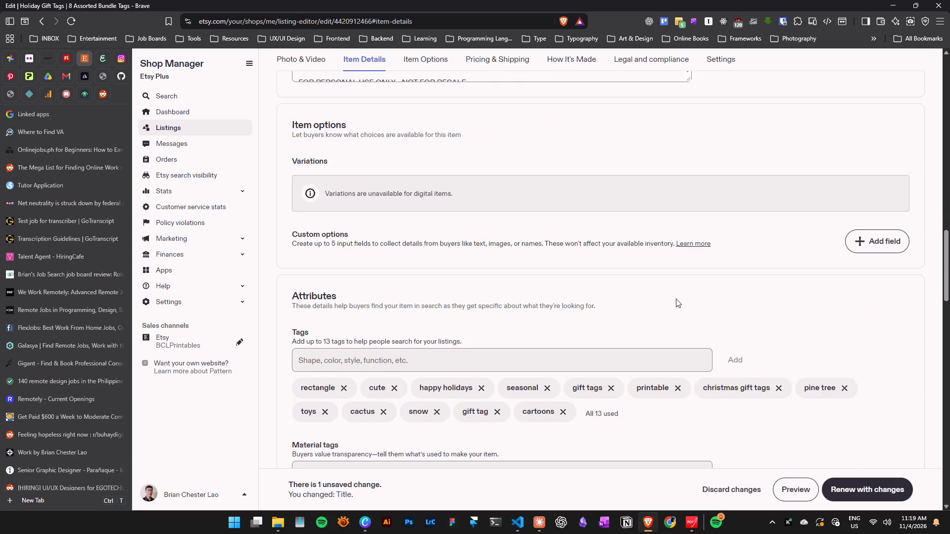
scroll(670, 322, down, 1)
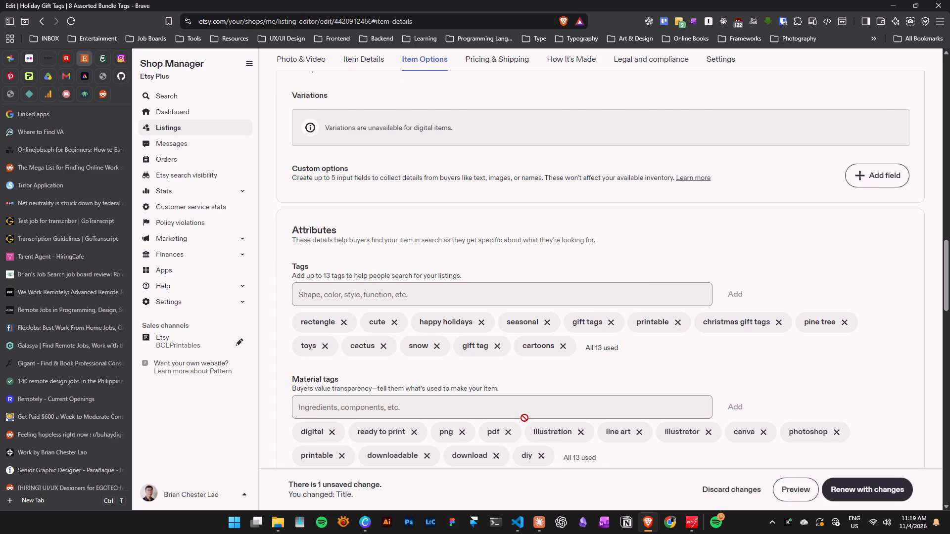
scroll(525, 419, down, 1)
click(413, 365)
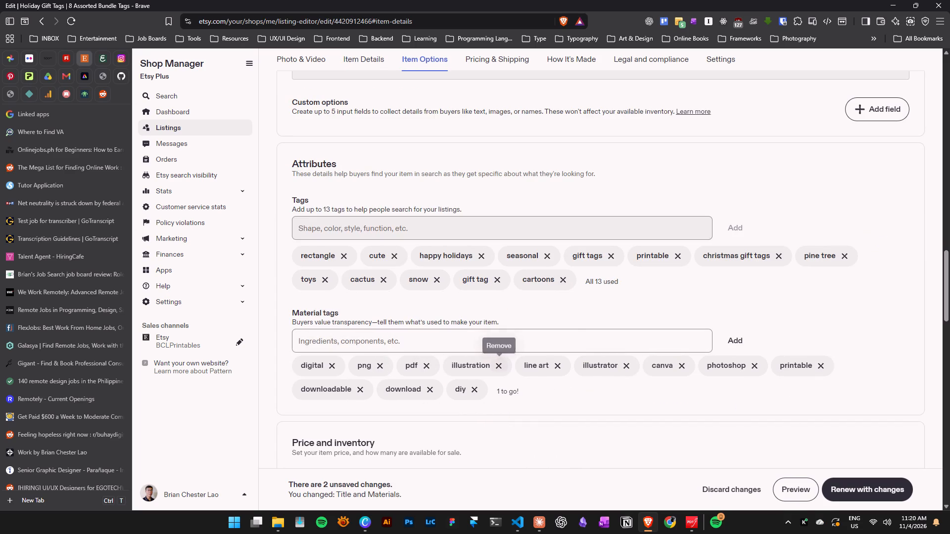
click(627, 367)
click(613, 367)
click(633, 364)
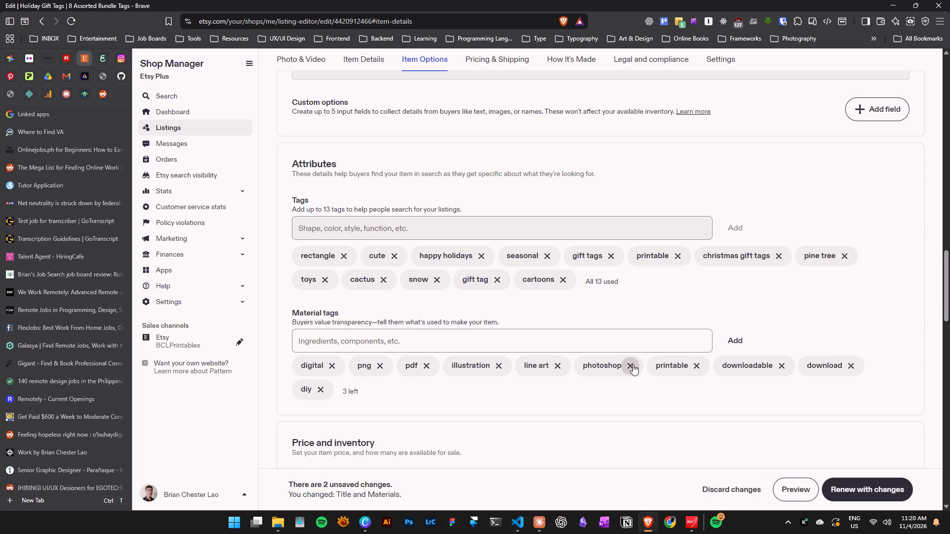
click(623, 368)
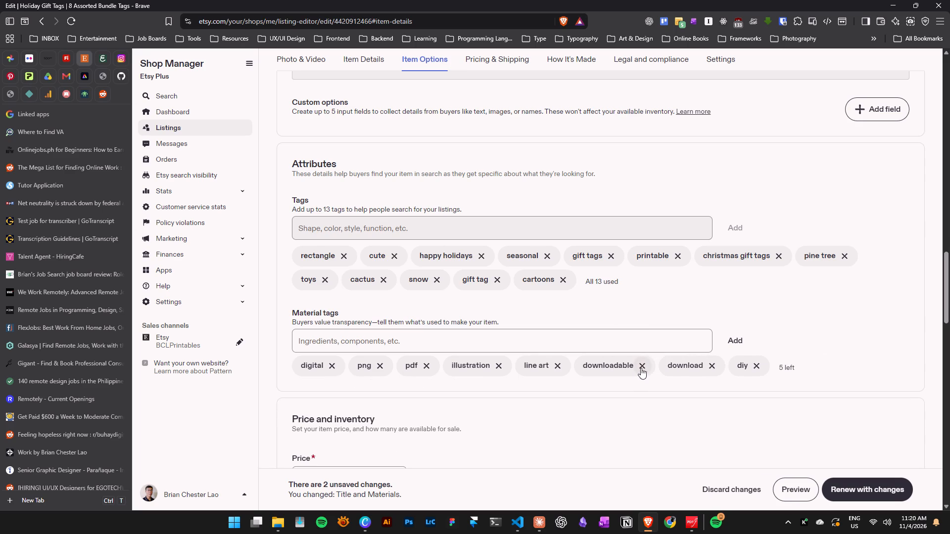
click(641, 368)
click(674, 365)
click(627, 365)
Add the material tags "digital download", "print ready" and "digital file" to the listing.
click(548, 337)
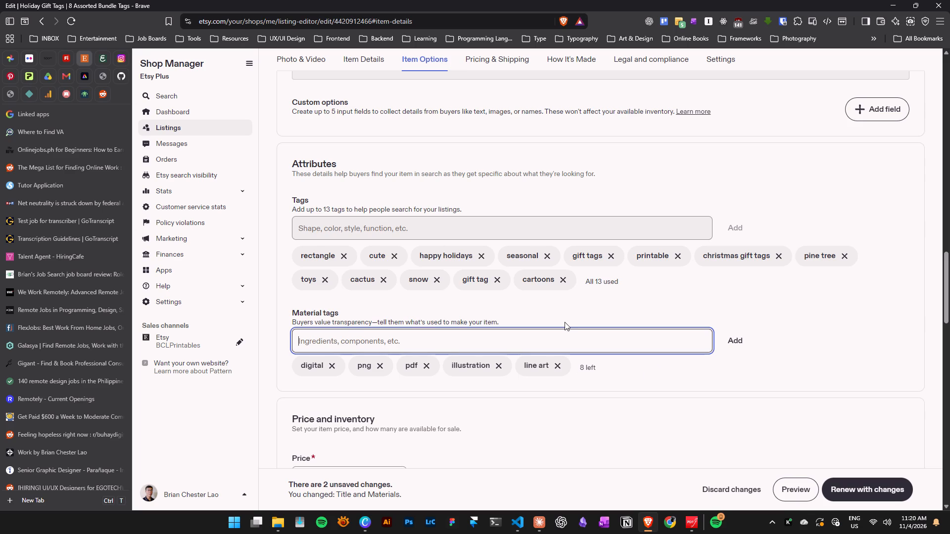
text(digital download)
key(Return)
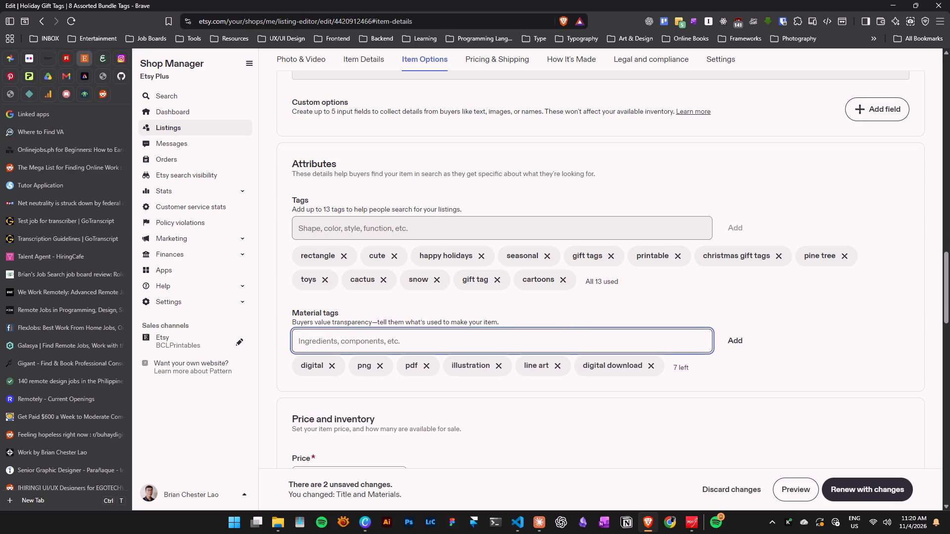
text(print)
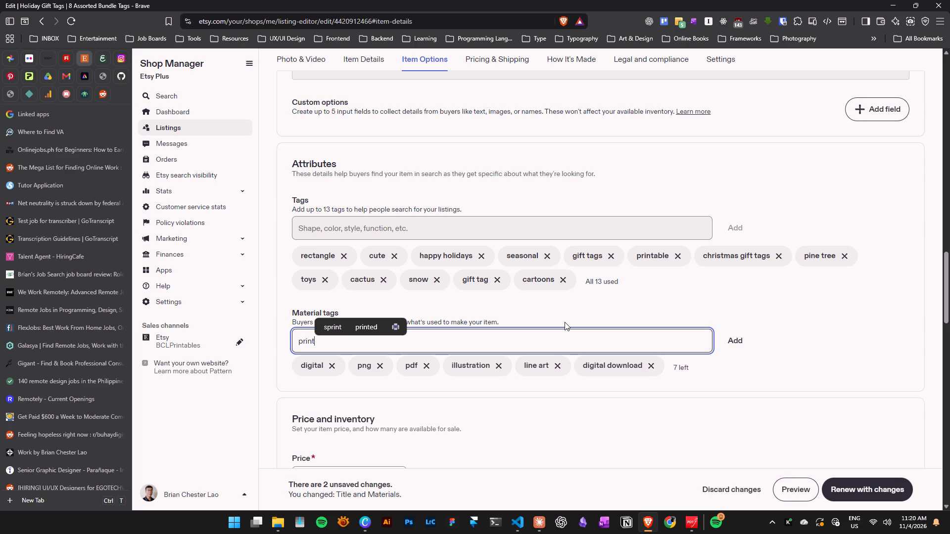
key(space)
text(ready)
key(Return)
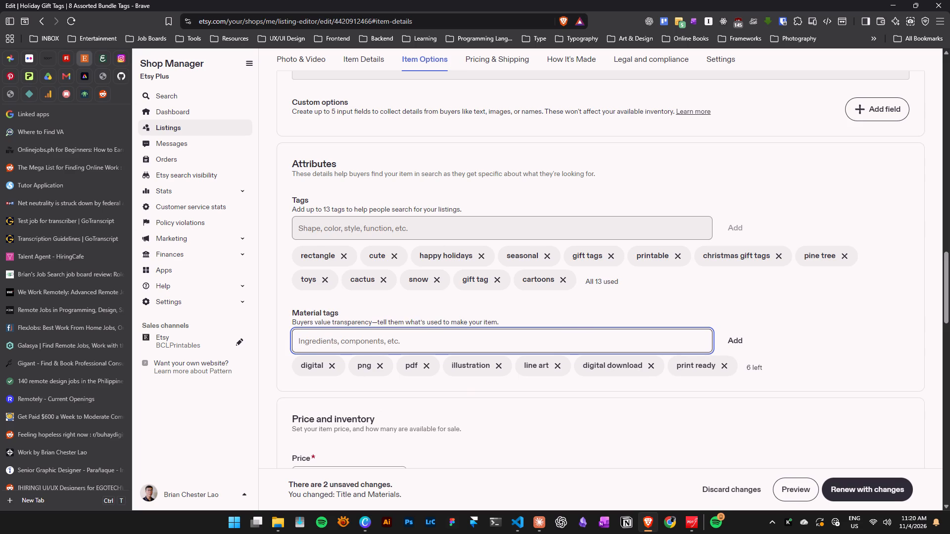
text(digitl)
key(BackSpace)
text(al filwe)
key(BackSpace)
key(BackSpace)
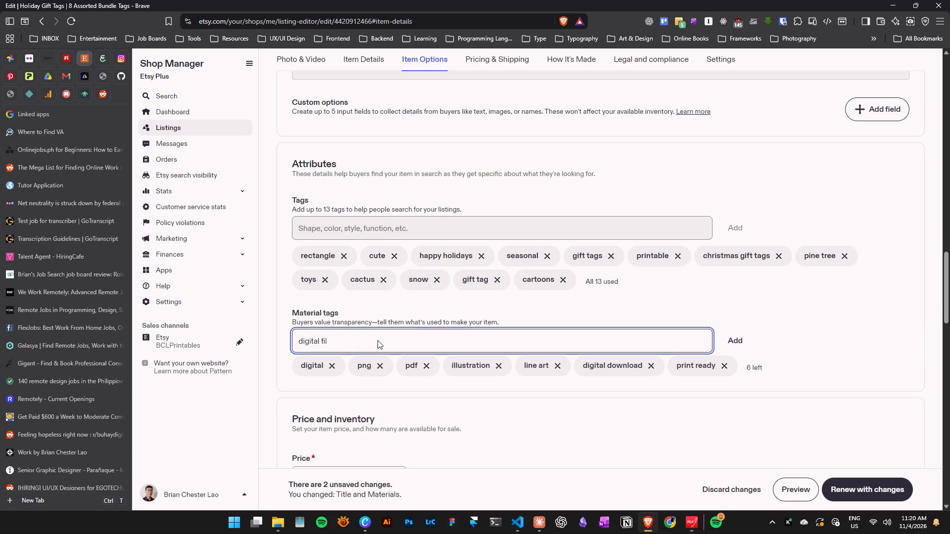
key(e)
key(Return)
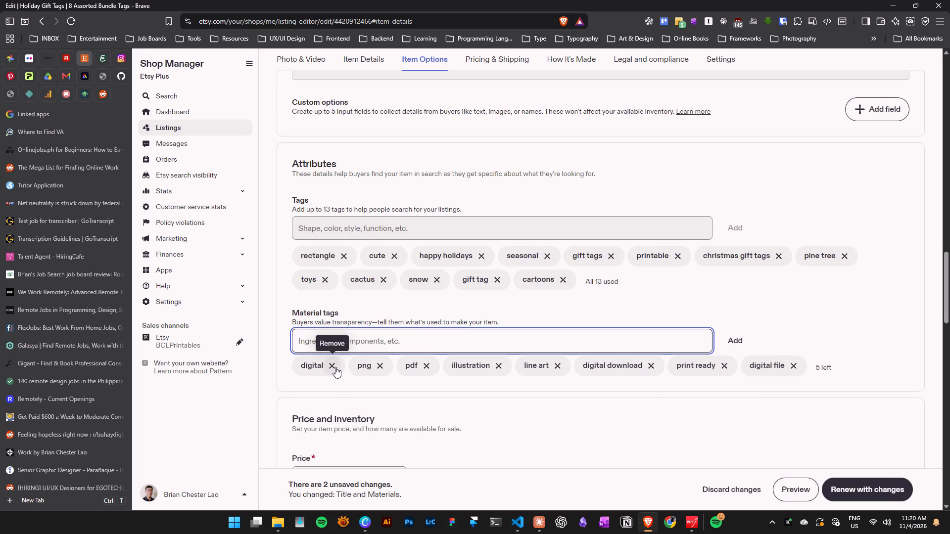
Remove the material tag "digital" from the listing.
click(335, 367)
Set the listing's price to PHP 200 and its quantity to 999.
scroll(605, 393, down, 4)
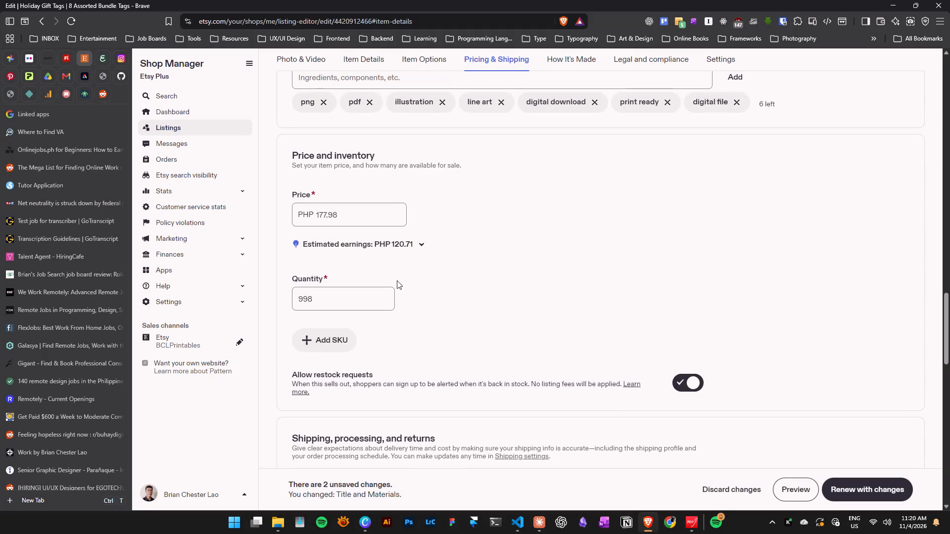
drag(346, 215, 278, 213)
text(200)
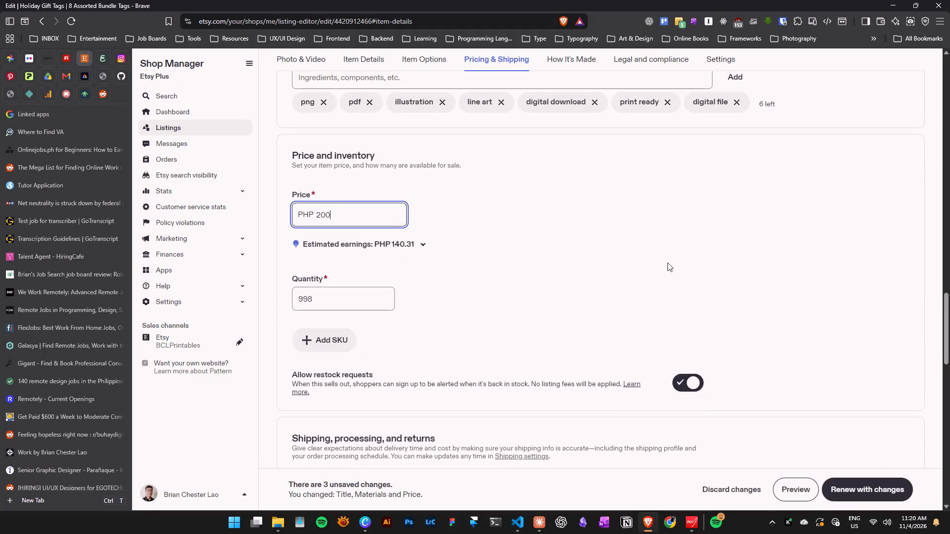
click(639, 263)
drag(332, 293, 227, 302)
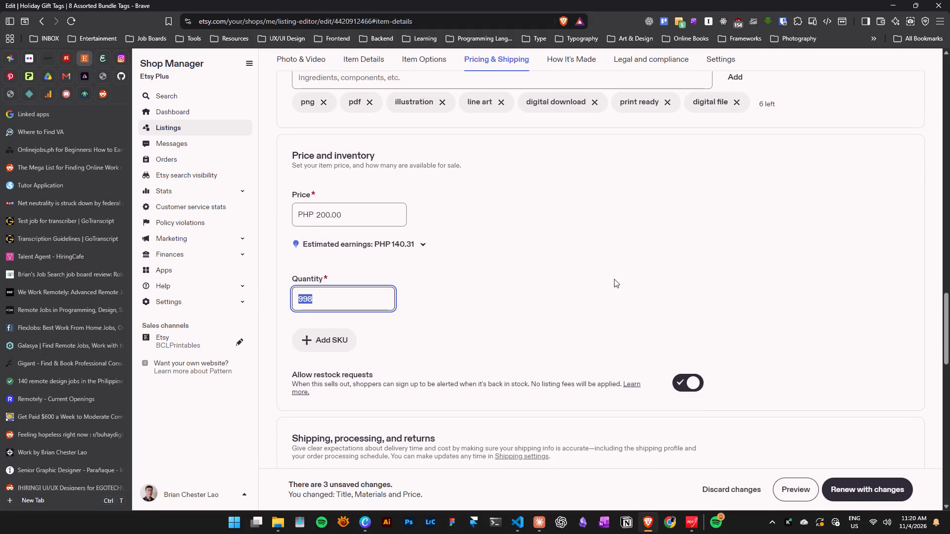
text(99)
key(9)
Answer how the listing's digital content is created and turn on featuring the listing at the top of the shop home.
scroll(606, 276, down, 4)
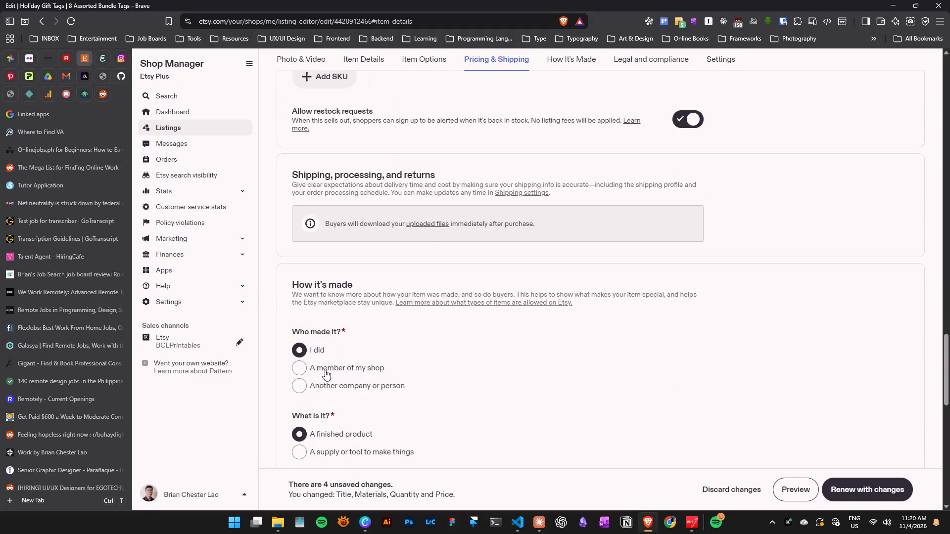
scroll(373, 367, down, 4)
click(317, 236)
scroll(559, 261, down, 4)
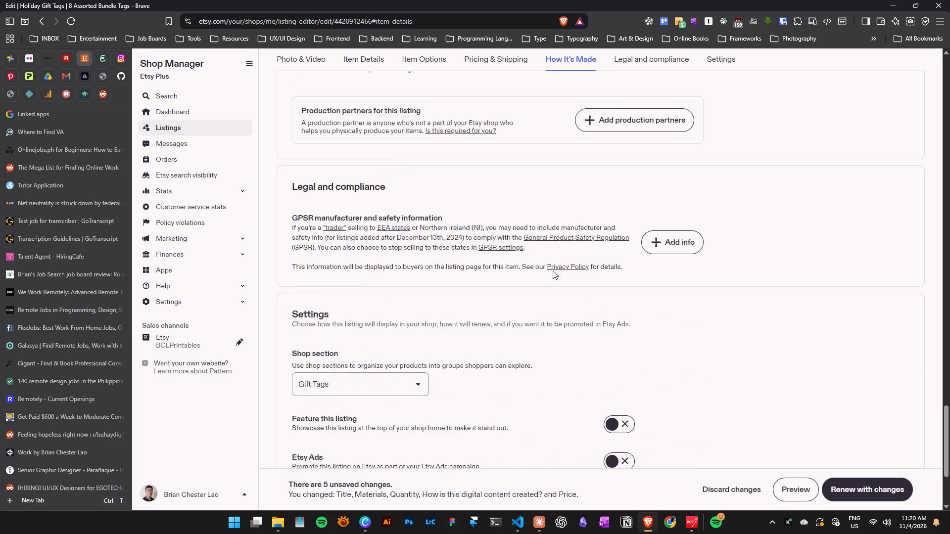
click(614, 362)
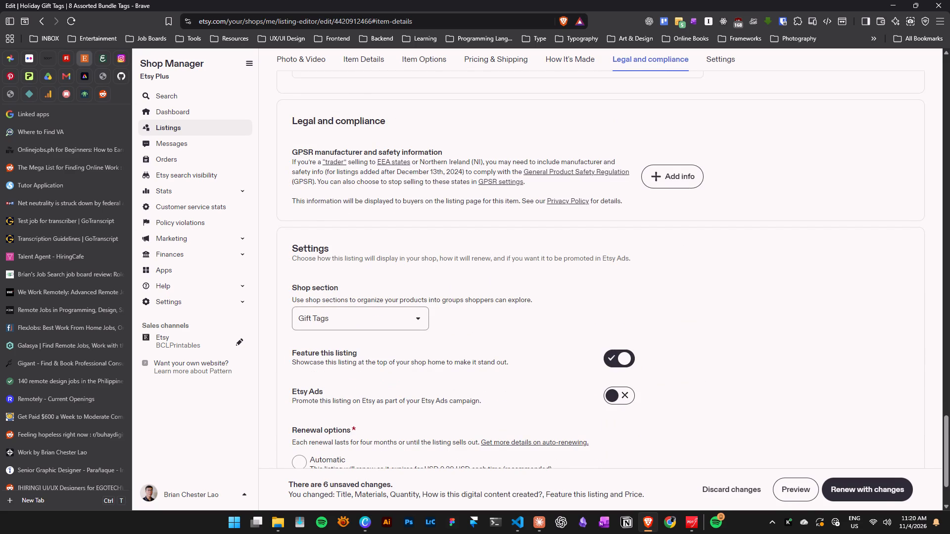
Renew the Holiday Gift Tags listing with its changes and accept the listing fee.
scroll(744, 253, down, 5)
click(836, 457)
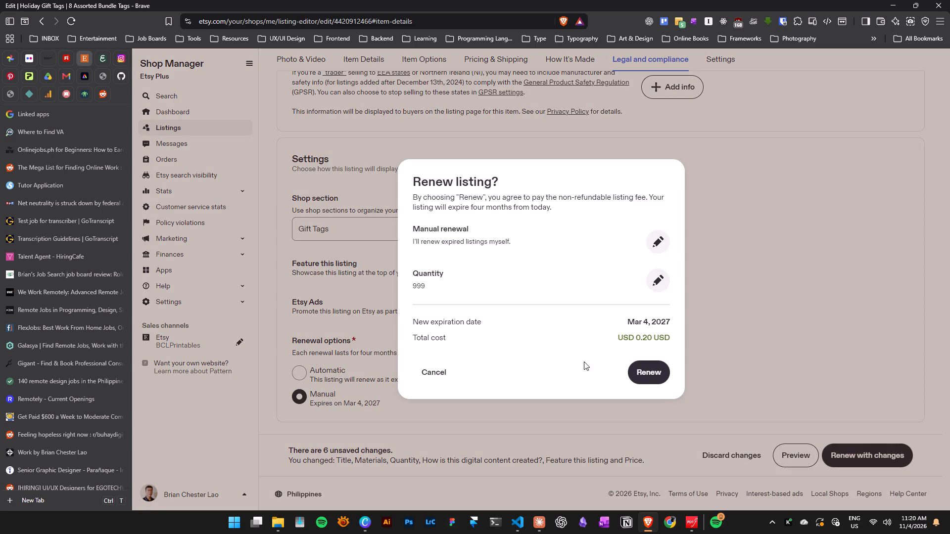
click(643, 371)
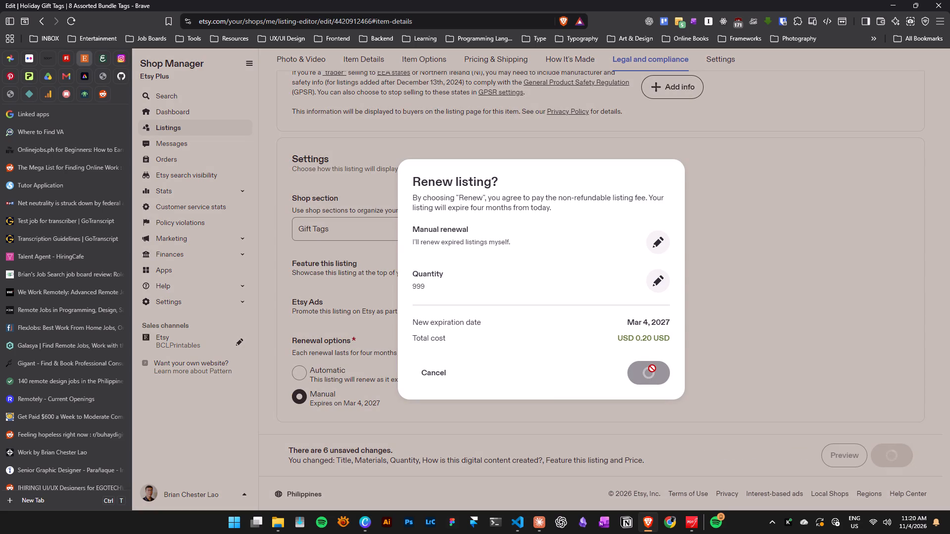
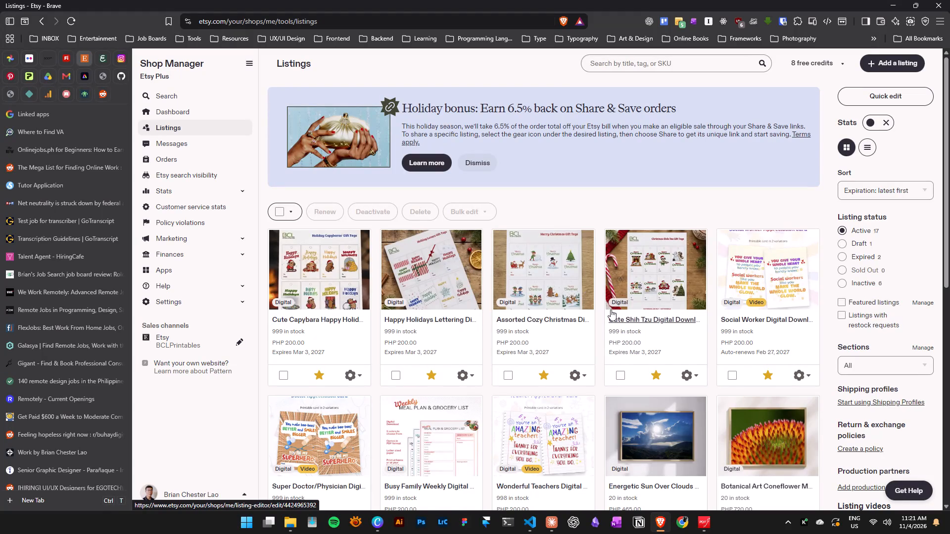
Look through the shop's active listings, from the holiday gift tags to the nature photo prints.
scroll(439, 406, down, 1)
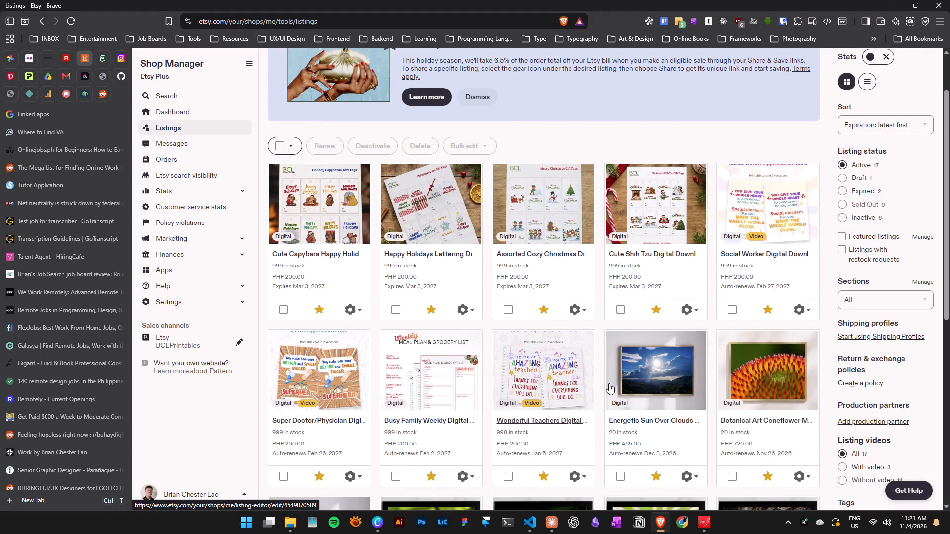
scroll(609, 383, down, 1)
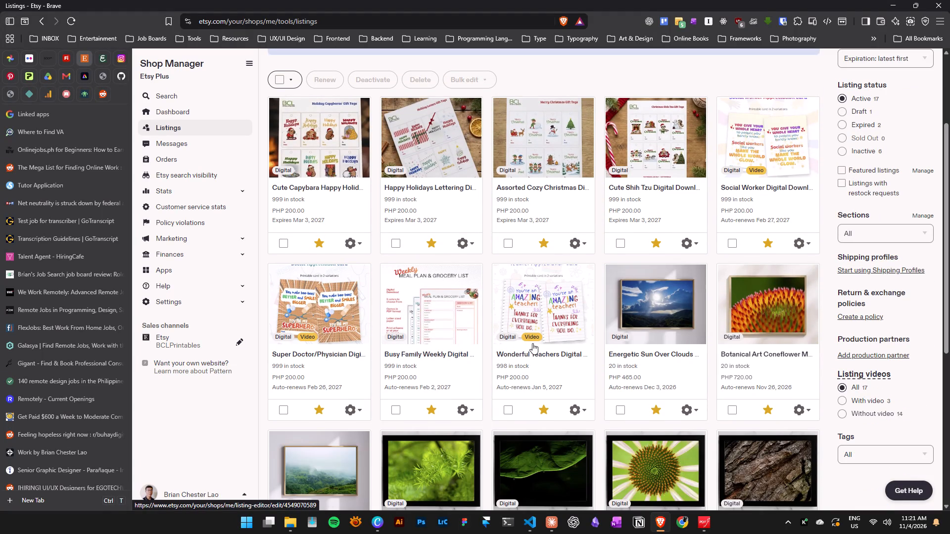
scroll(661, 353, down, 2)
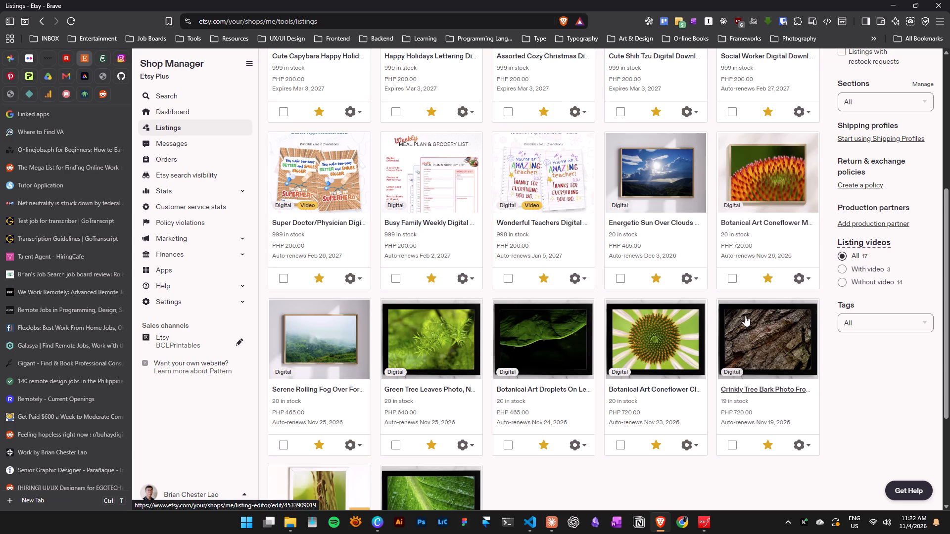
Open the shop's Offsite Ads page and review the ad traffic and performance by channel.
click(192, 238)
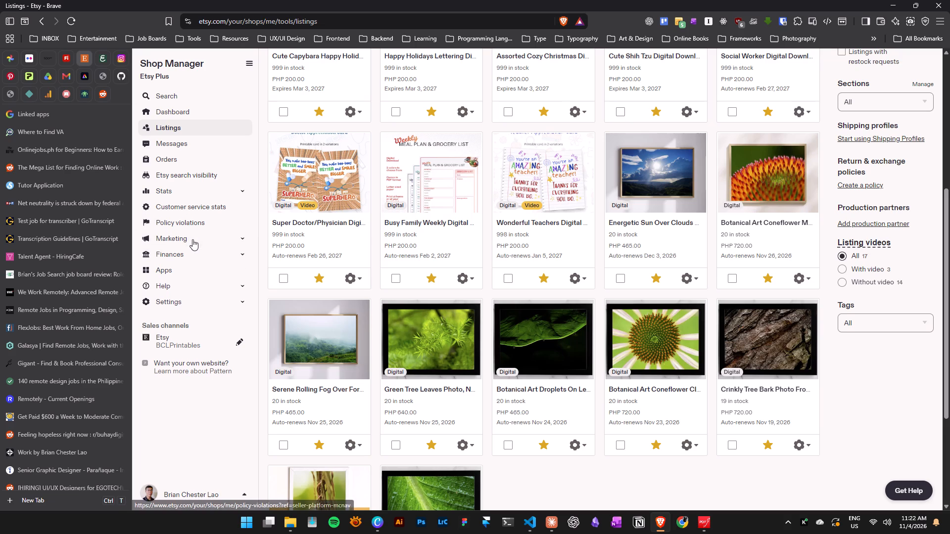
click(184, 269)
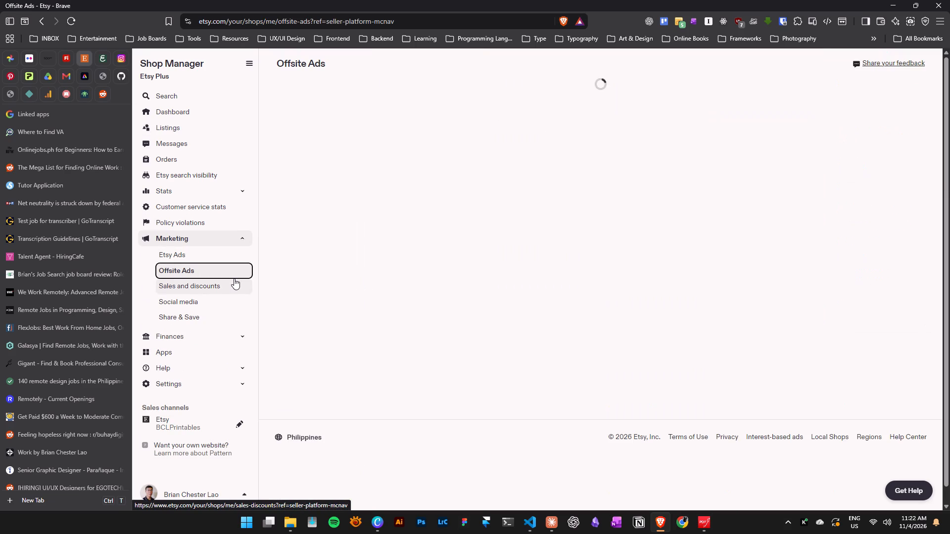
scroll(396, 336, down, 4)
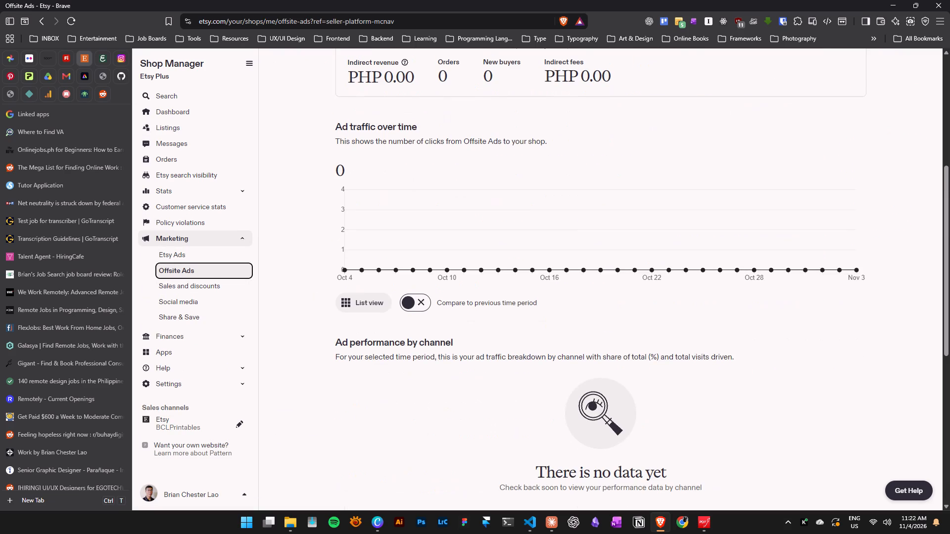
Open the Sales and discounts page and review the current offers and upcoming sales events.
click(196, 288)
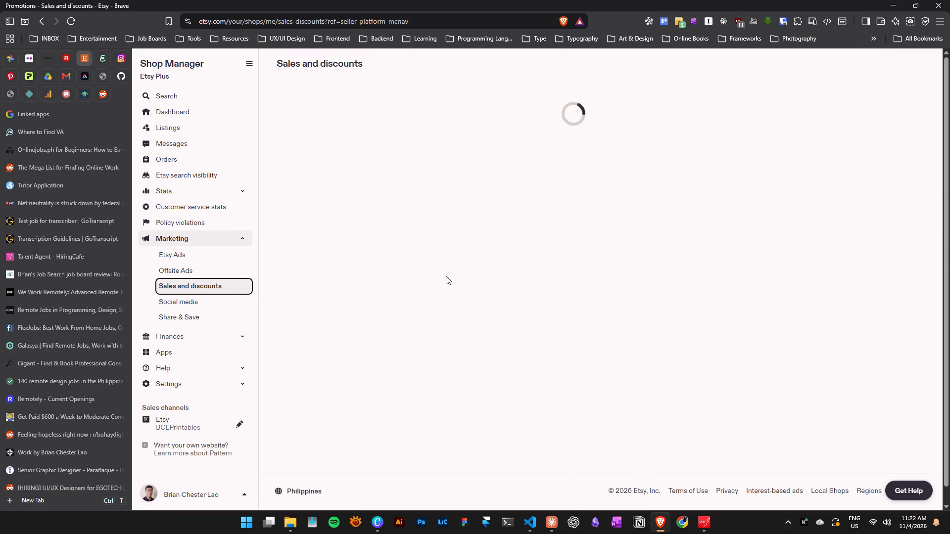
scroll(606, 254, up, 3)
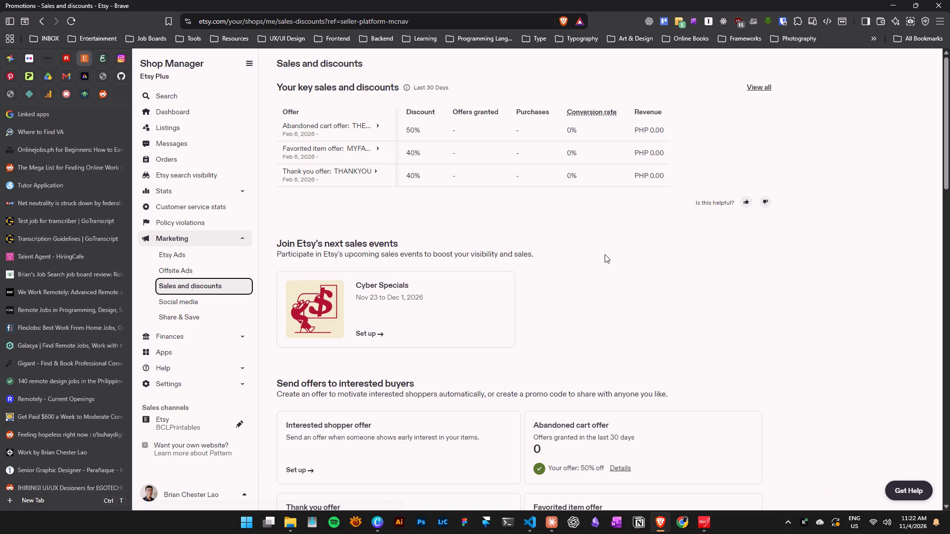
scroll(605, 262, down, 4)
scroll(605, 268, up, 5)
View the Social media marketing page and the Share & Save page.
click(182, 304)
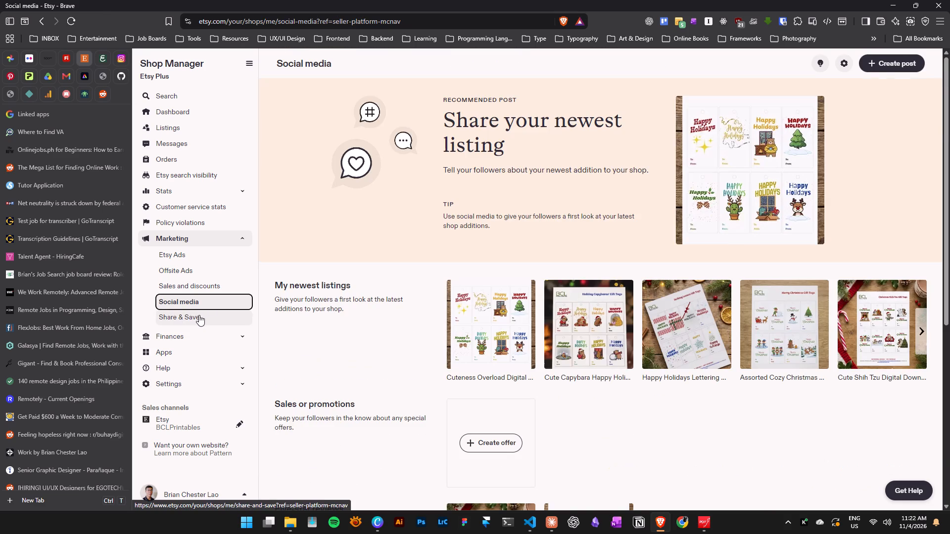
click(198, 315)
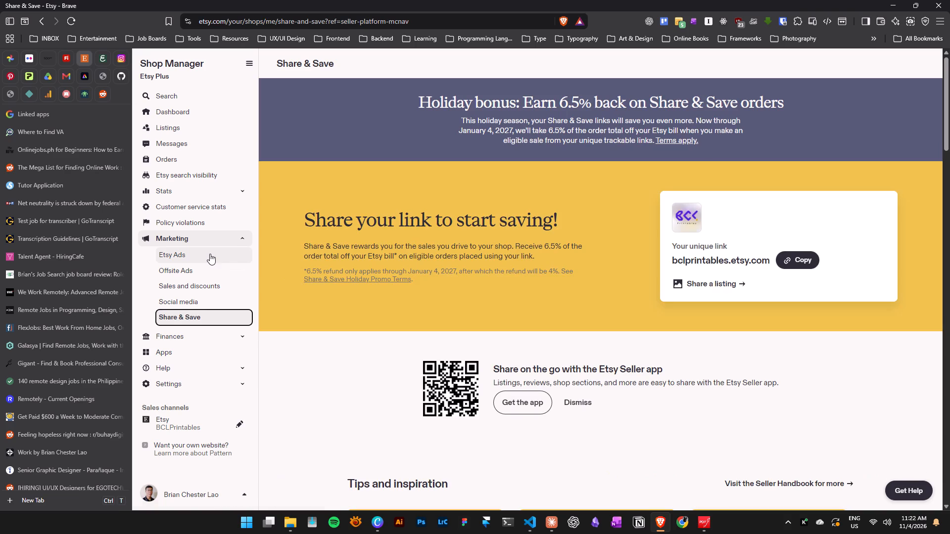
Open the Etsy Ads page and examine the last 30 days' ad stats and the advertised listings.
click(210, 254)
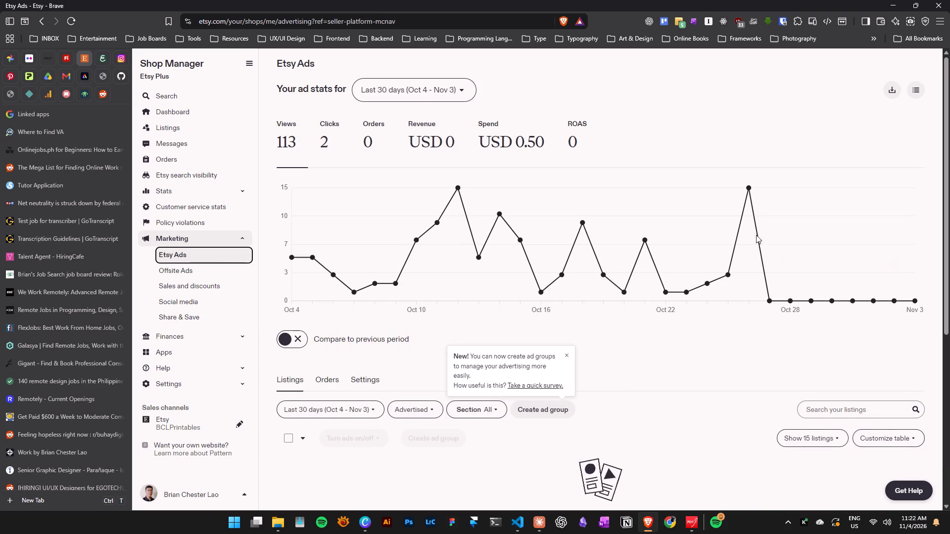
scroll(518, 379, down, 3)
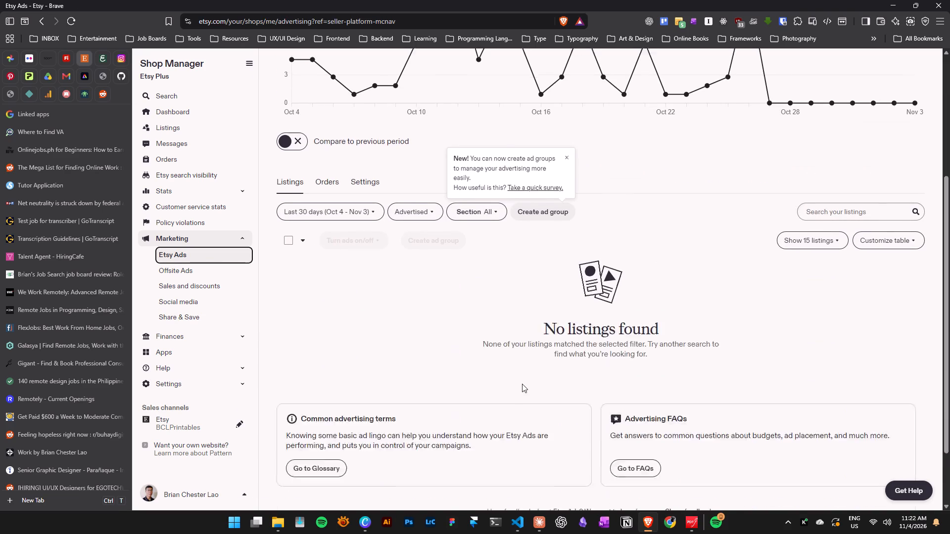
scroll(522, 384, down, 4)
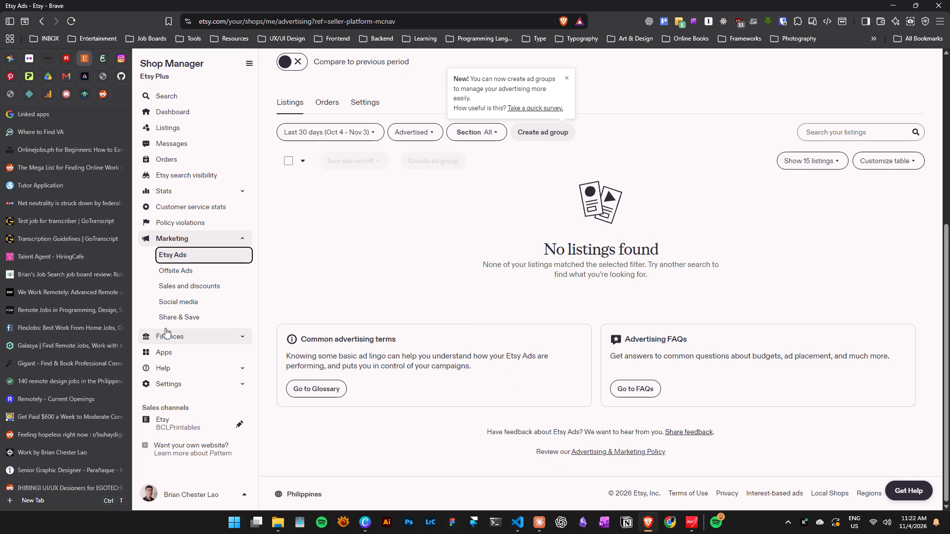
Expand the Finances section of Shop Manager to show its pages.
click(183, 336)
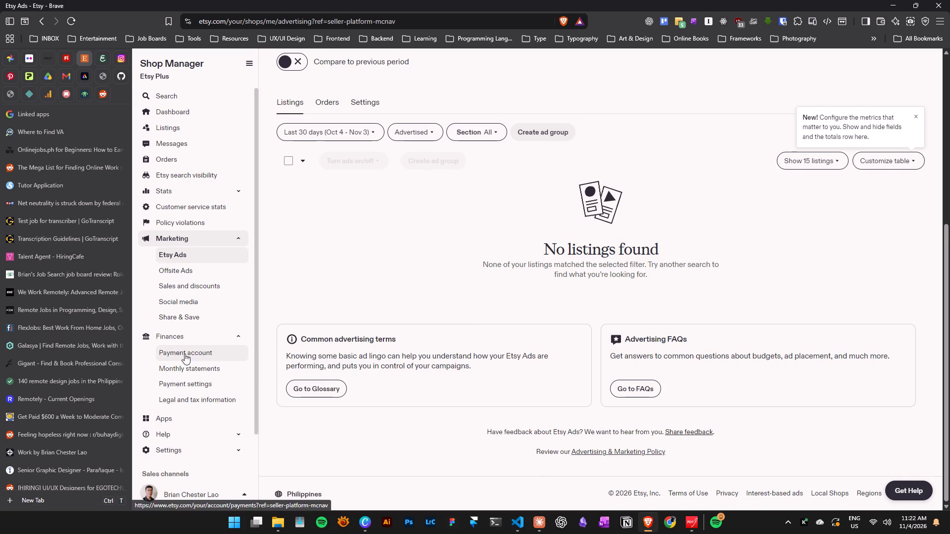